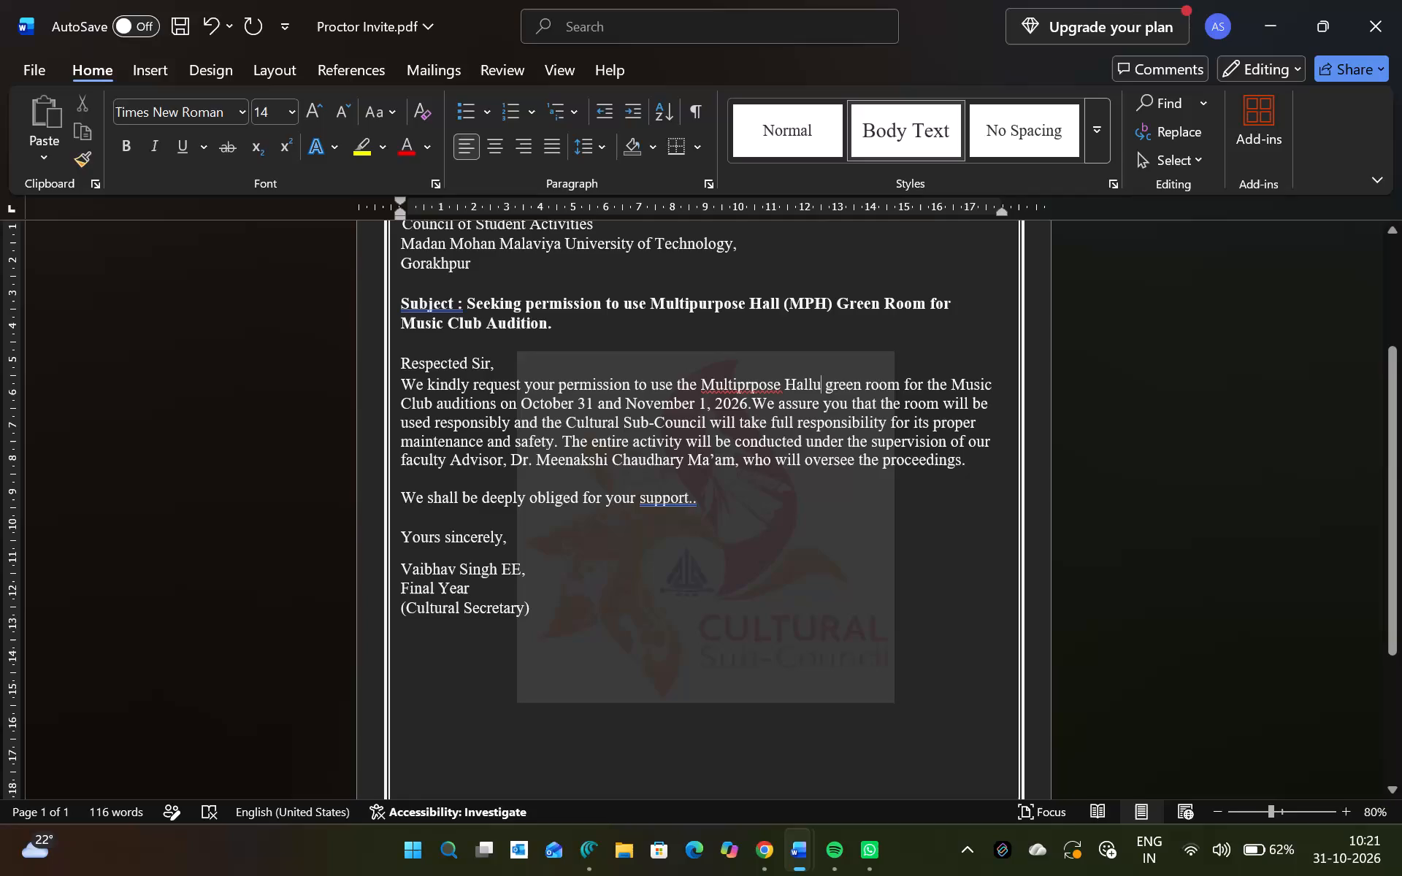
Correct the venue name in the first body sentence to "Multipurpose Hall", removing the stray letter and adding the missing one.
{"action": "key", "text": "BackSpace"}
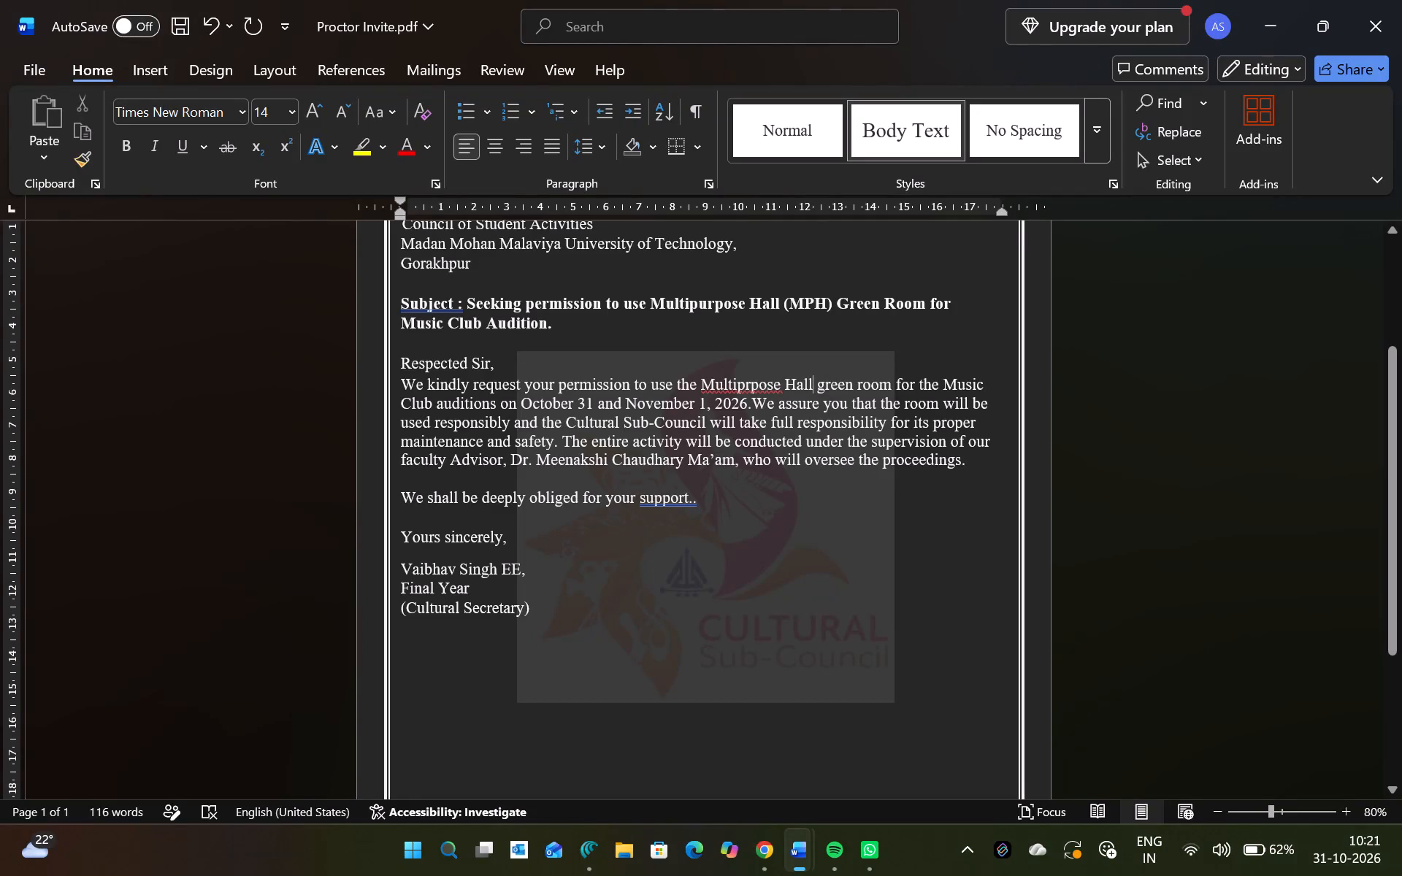
{"action": "key", "text": "Left"}
{"action": "key", "text": "Left"}
{"action": "key", "text": "Left"}
{"action": "key", "text": "Left"}
{"action": "key", "text": "Left"}
{"action": "key", "text": "Left"}
{"action": "key", "text": "Left"}
{"action": "key", "text": "Left"}
{"action": "key", "text": "Left"}
{"action": "key", "text": "Left"}
{"action": "key", "text": "Left"}
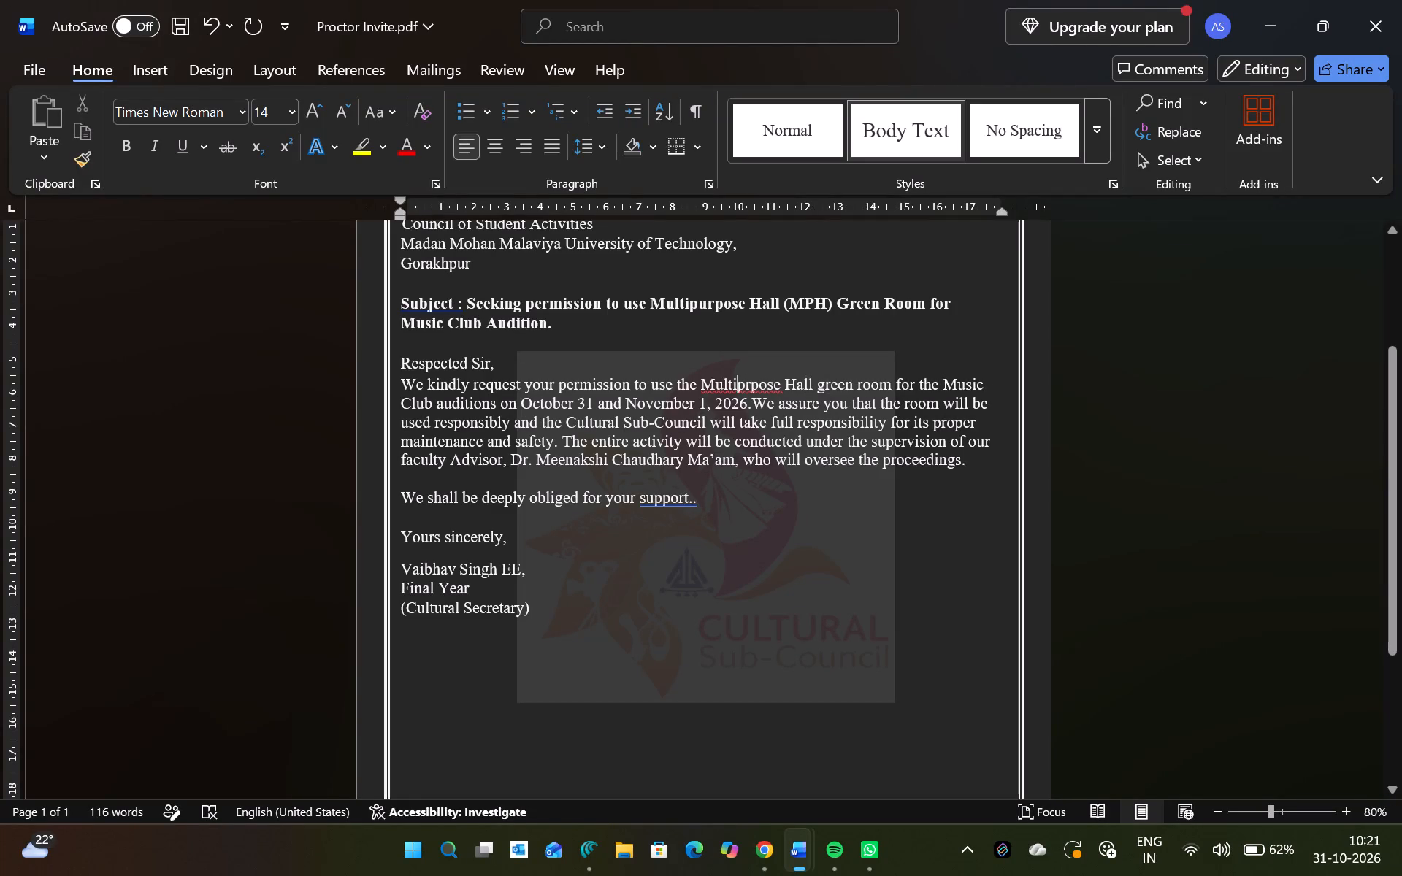
{"action": "key", "text": "Right"}
{"action": "key", "text": "u"}
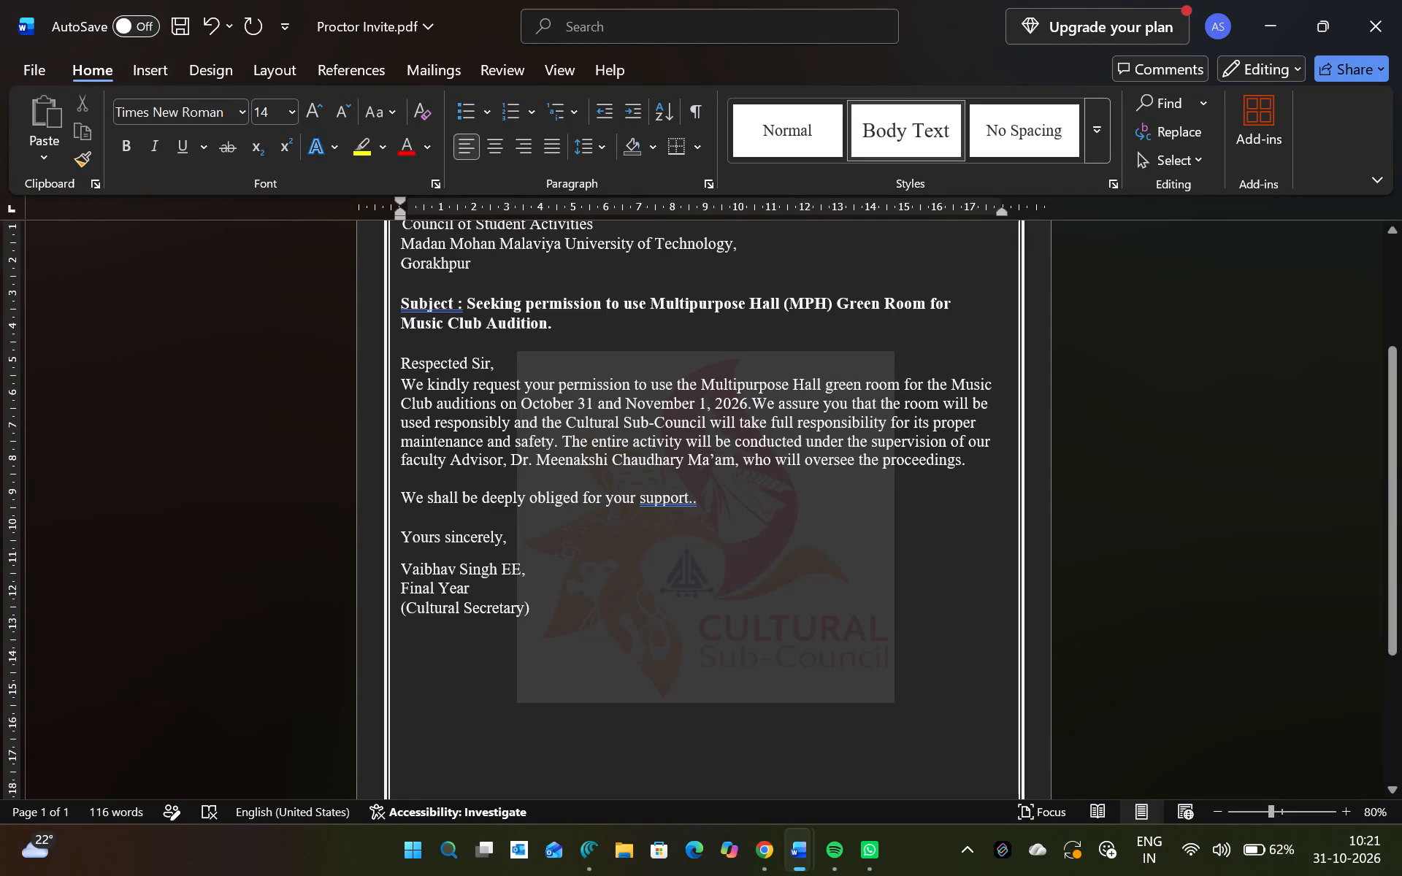
Make "Multipurpose Hall" bold in the first sentence of the letter body.
{"action": "left_click_drag", "start_coordinate": [701, 378], "coordinate": [784, 379]}
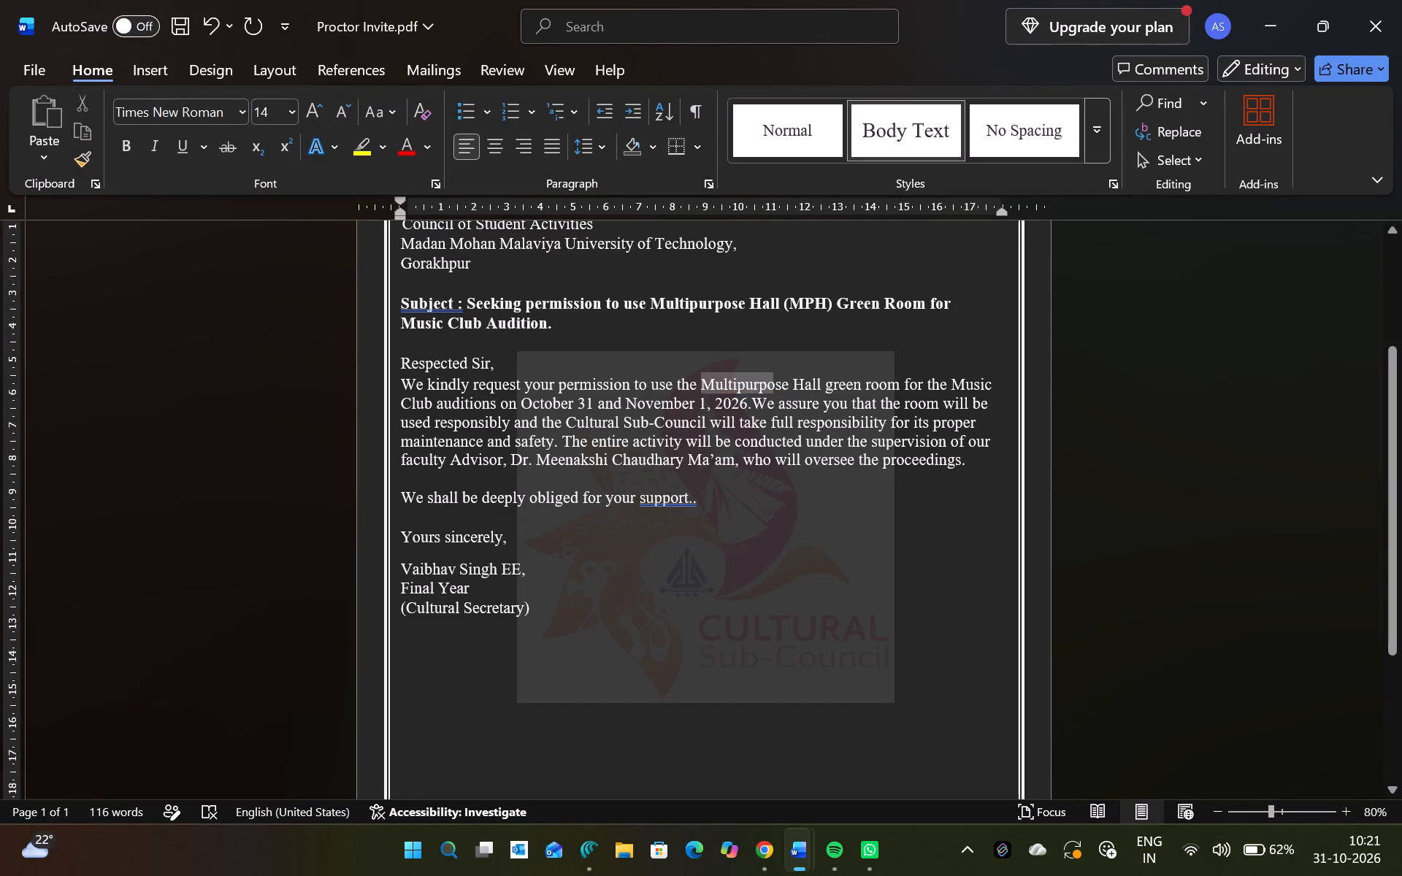
{"action": "left_click_drag", "start_coordinate": [784, 379], "coordinate": [821, 378]}
{"action": "left_click_drag", "start_coordinate": [821, 378], "coordinate": [821, 378]}
{"action": "left_click", "coordinate": [837, 342]}
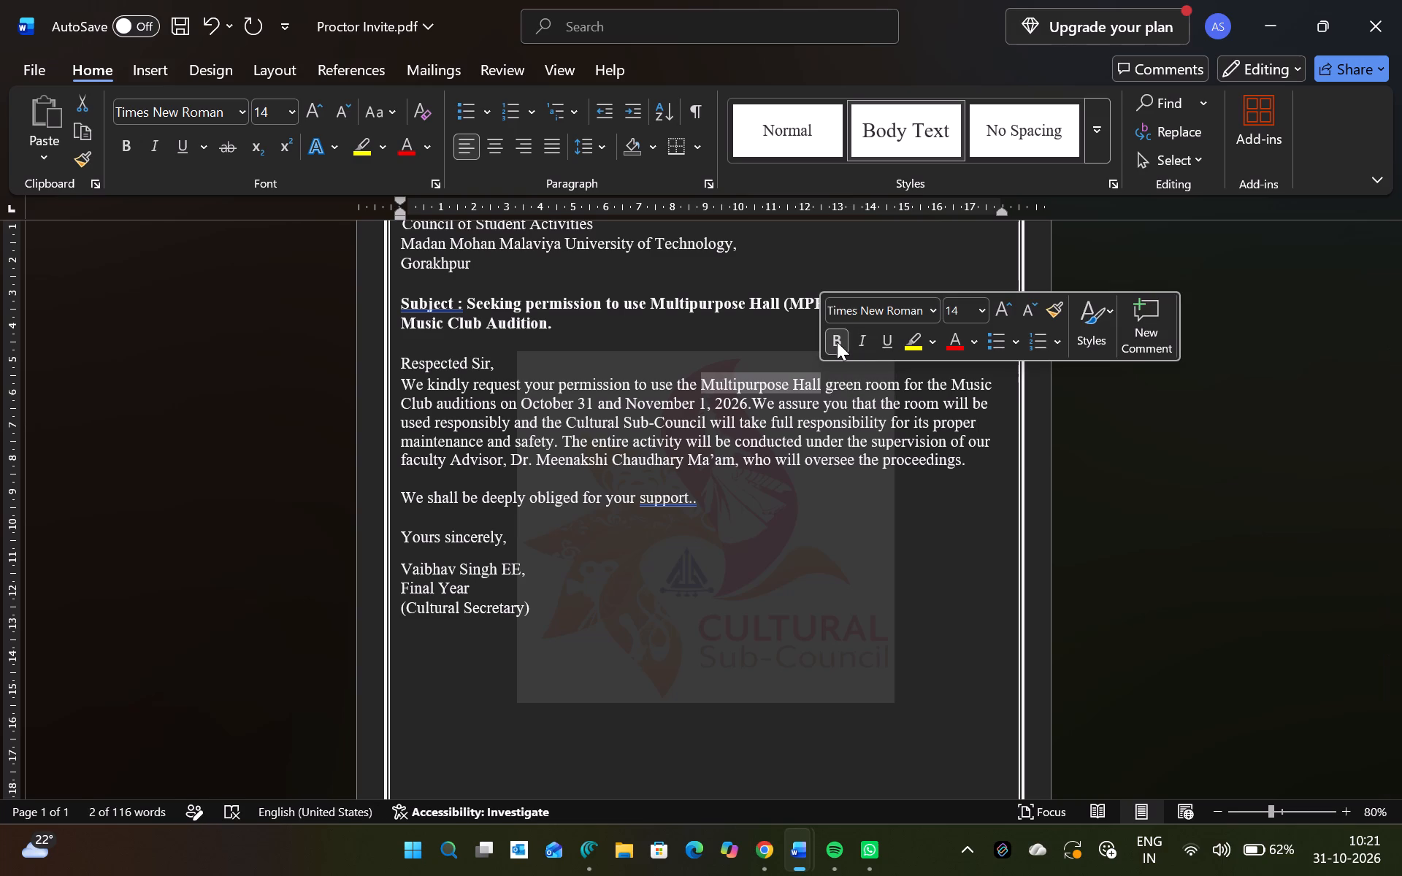
Capitalize the words after "Multipurpose Hall" in the first body sentence so they read "Green Room".
{"action": "left_click", "coordinate": [840, 382]}
{"action": "key", "text": "BackSpace"}
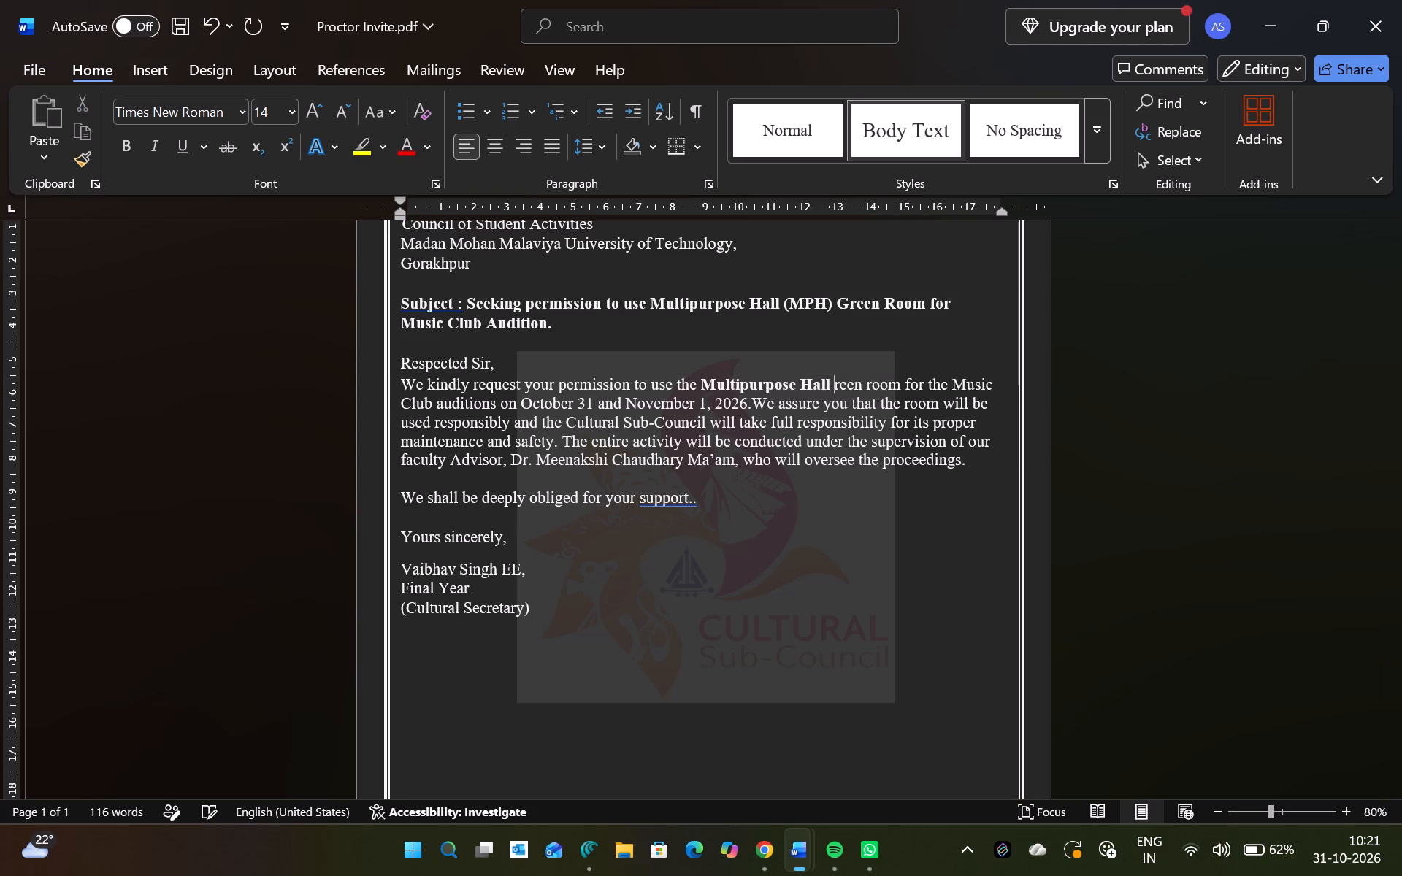
{"action": "key", "text": "shift+g"}
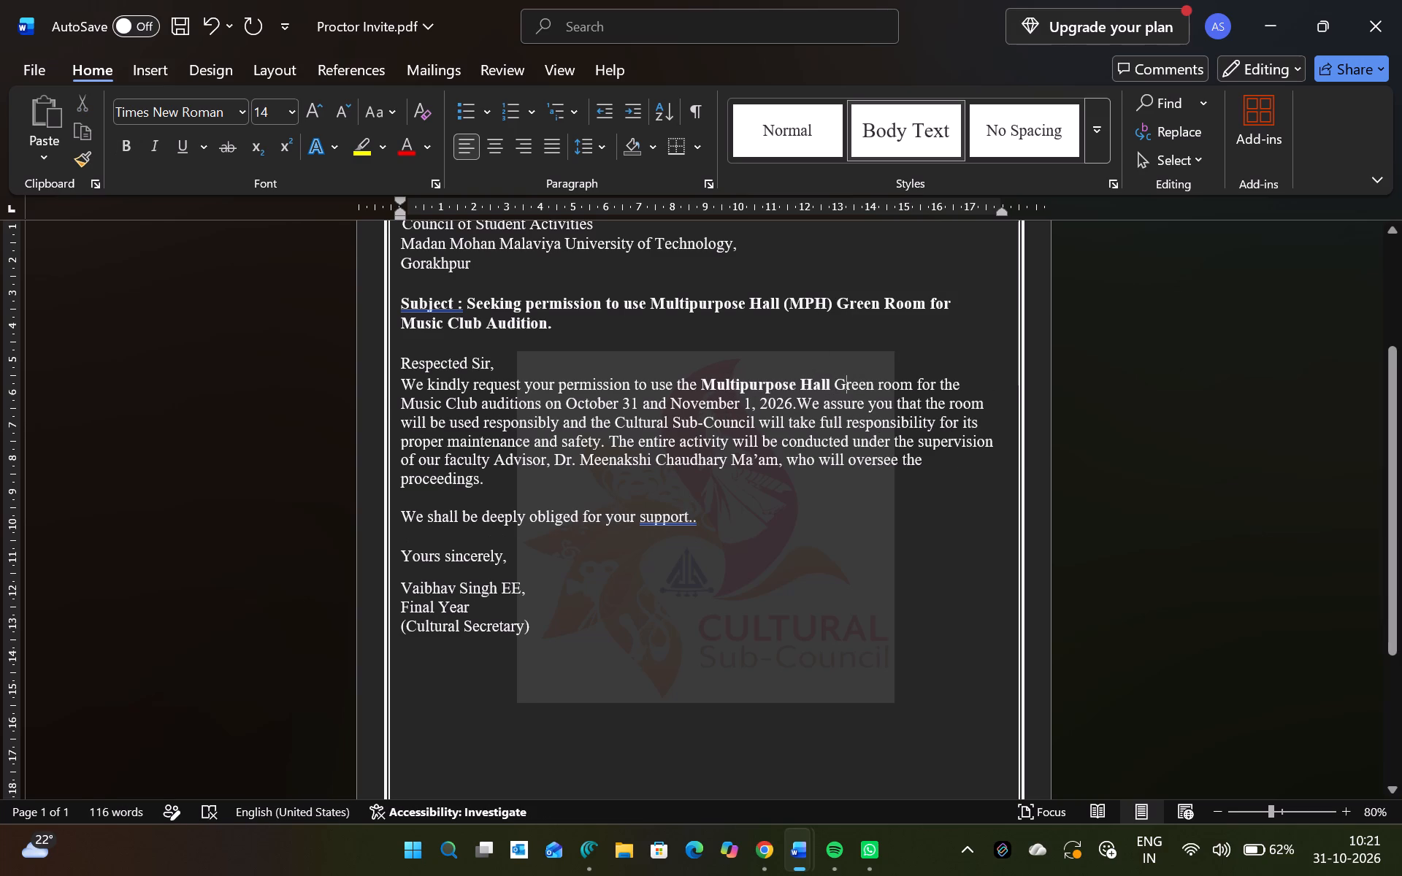
{"action": "left_click", "coordinate": [886, 380]}
{"action": "key", "text": "BackSpace"}
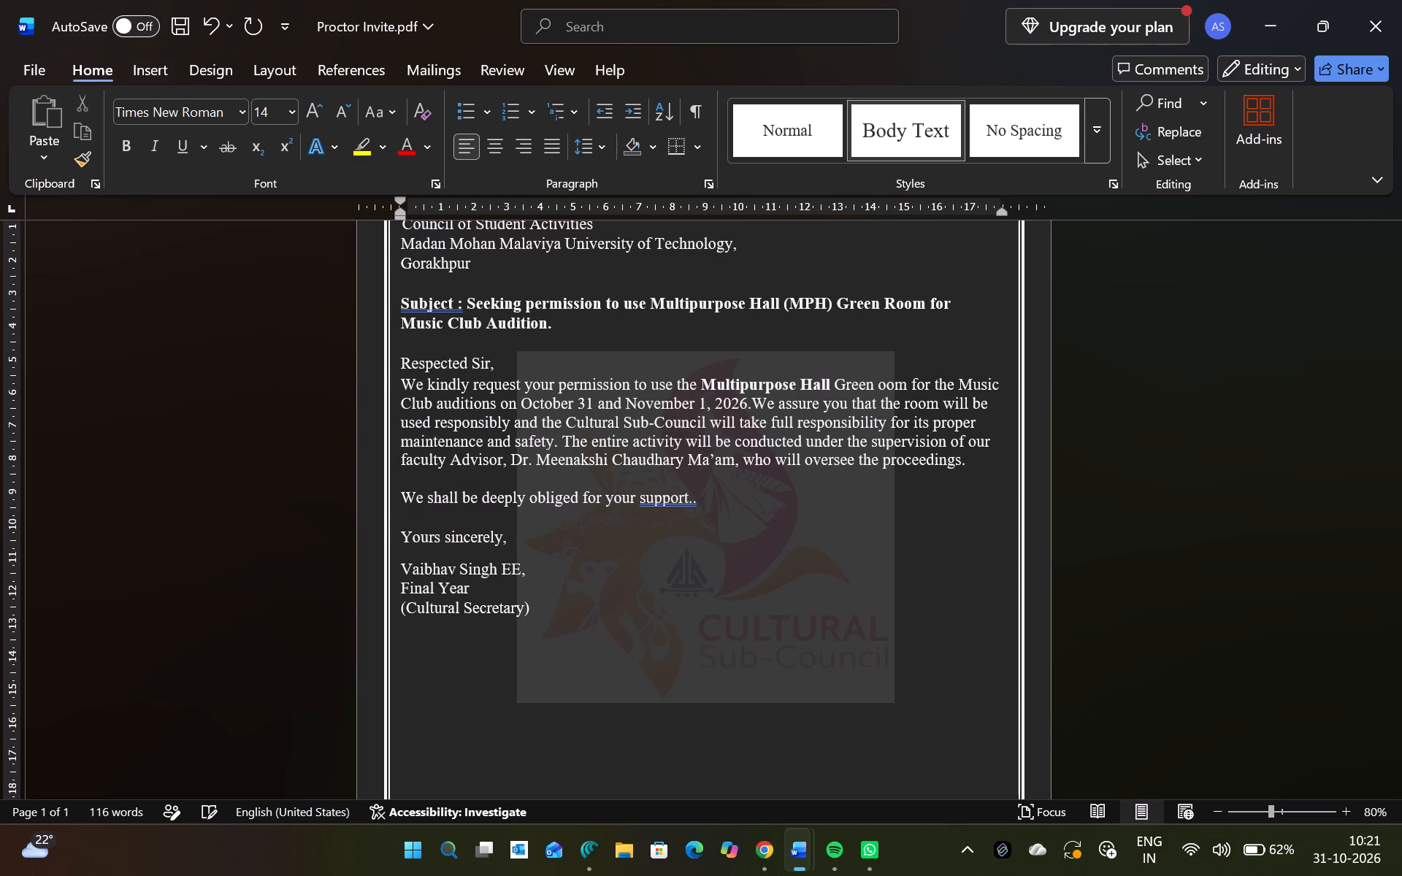
{"action": "key", "text": "shift+r"}
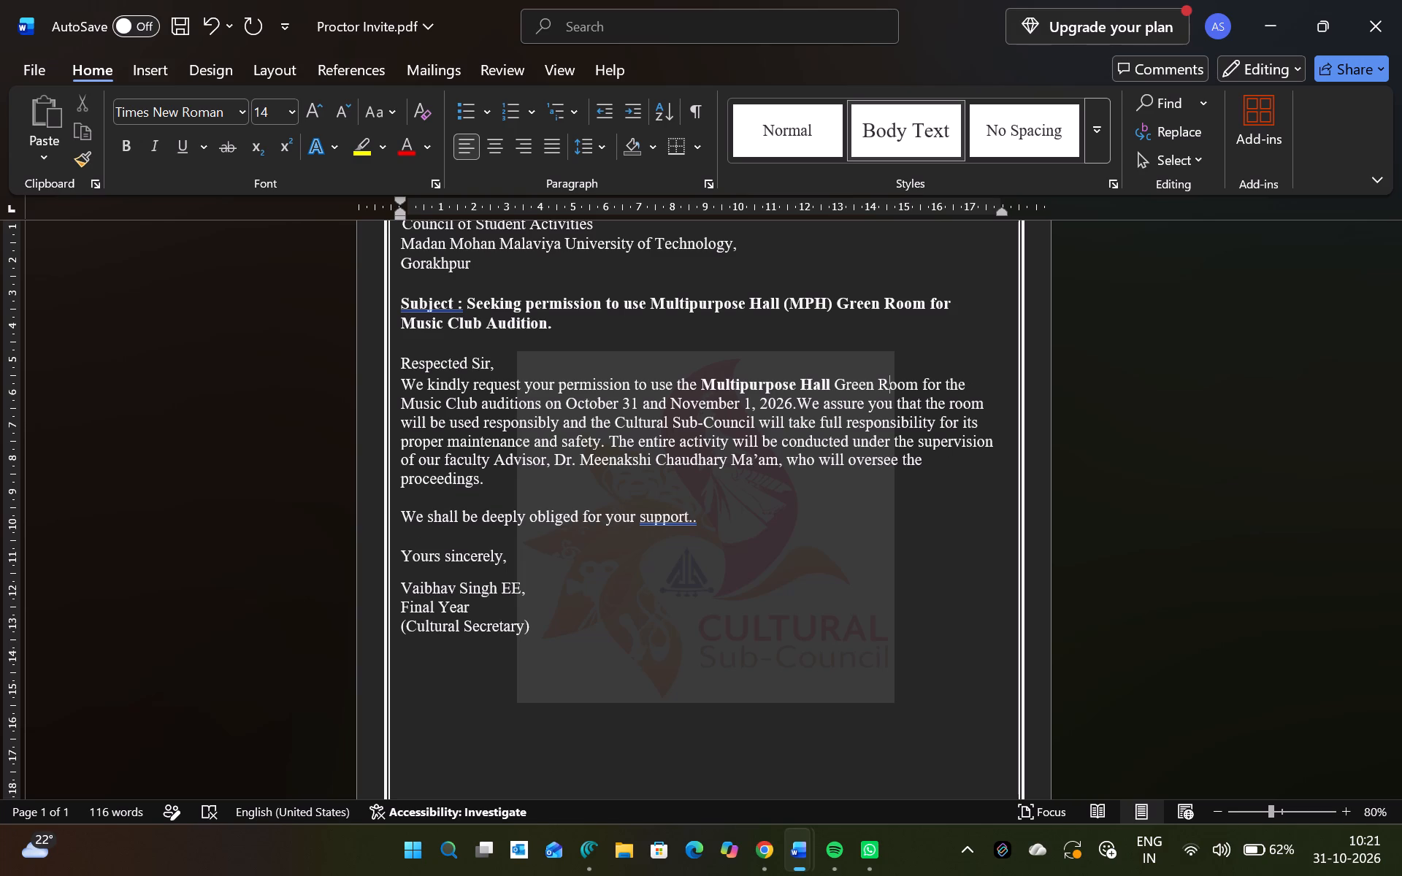
{"action": "scroll", "coordinate": [768, 307], "scroll_direction": "up", "scroll_amount": 1}
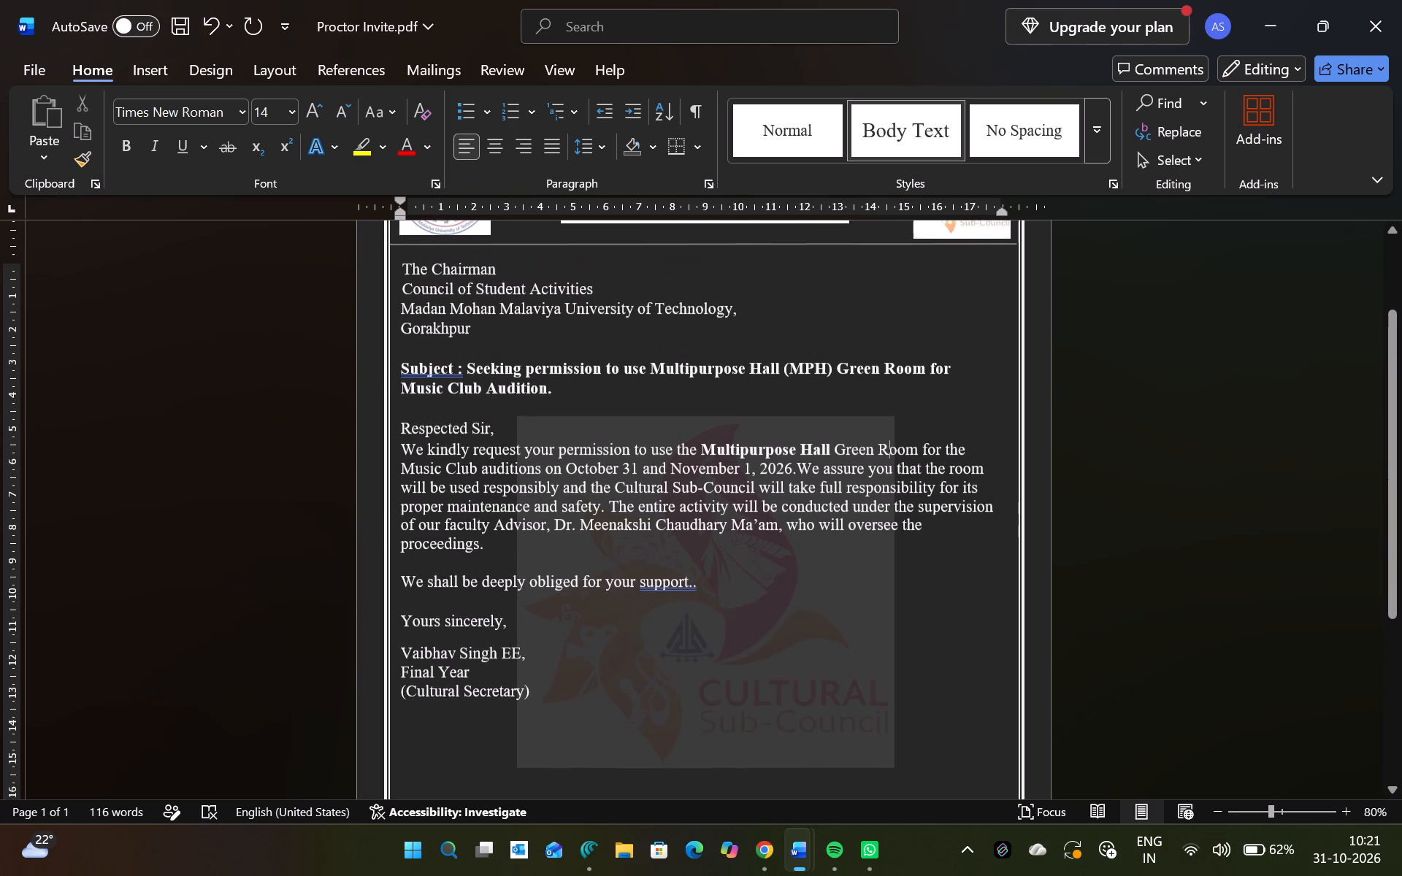
Hyphenate the venue name in the subject line so it reads "Multi-purpose Hall".
{"action": "scroll", "coordinate": [768, 307], "scroll_direction": "up", "scroll_amount": 1}
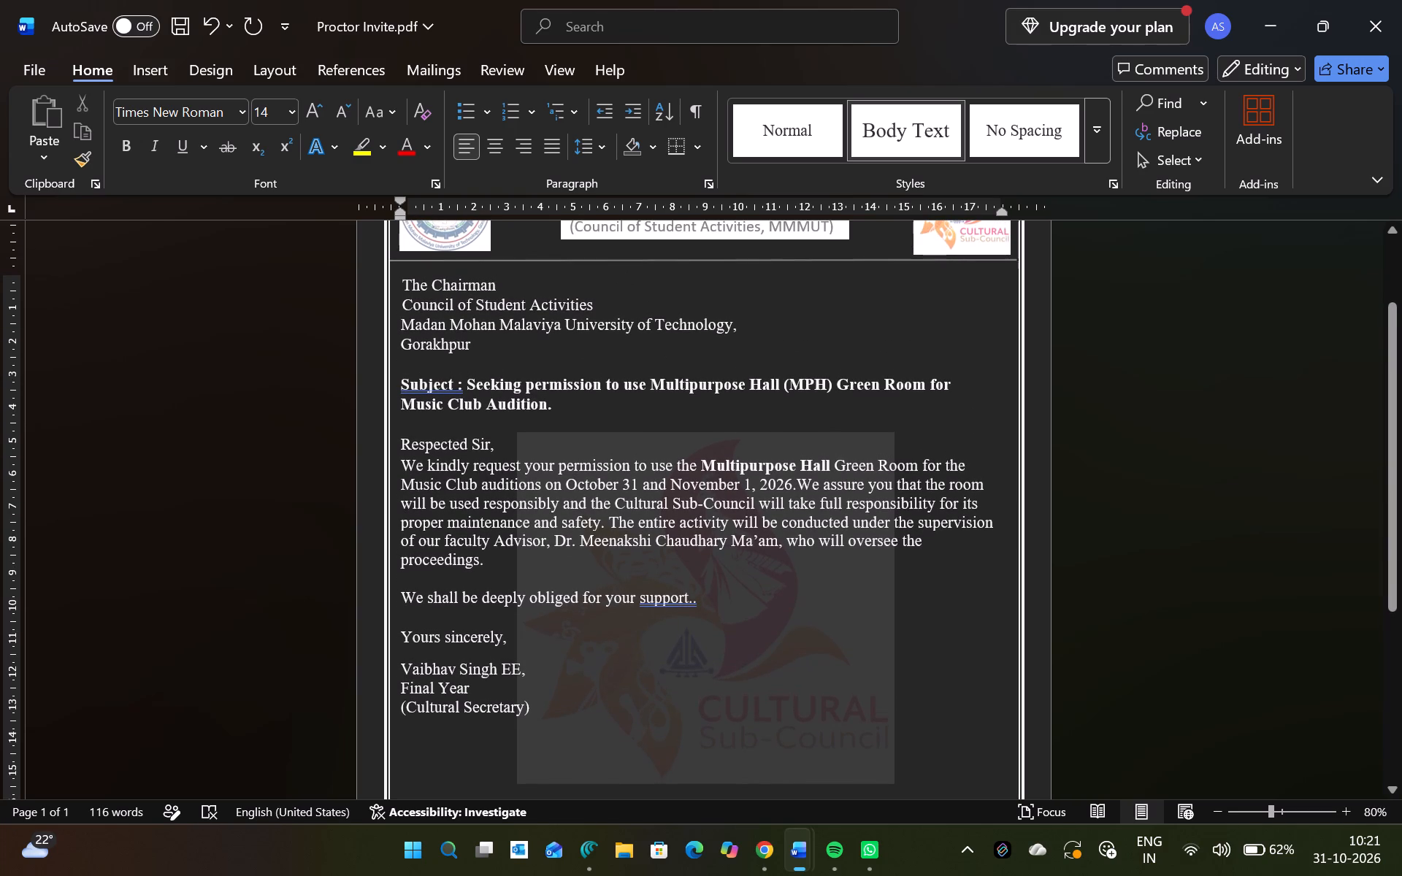
{"action": "left_click", "coordinate": [687, 383]}
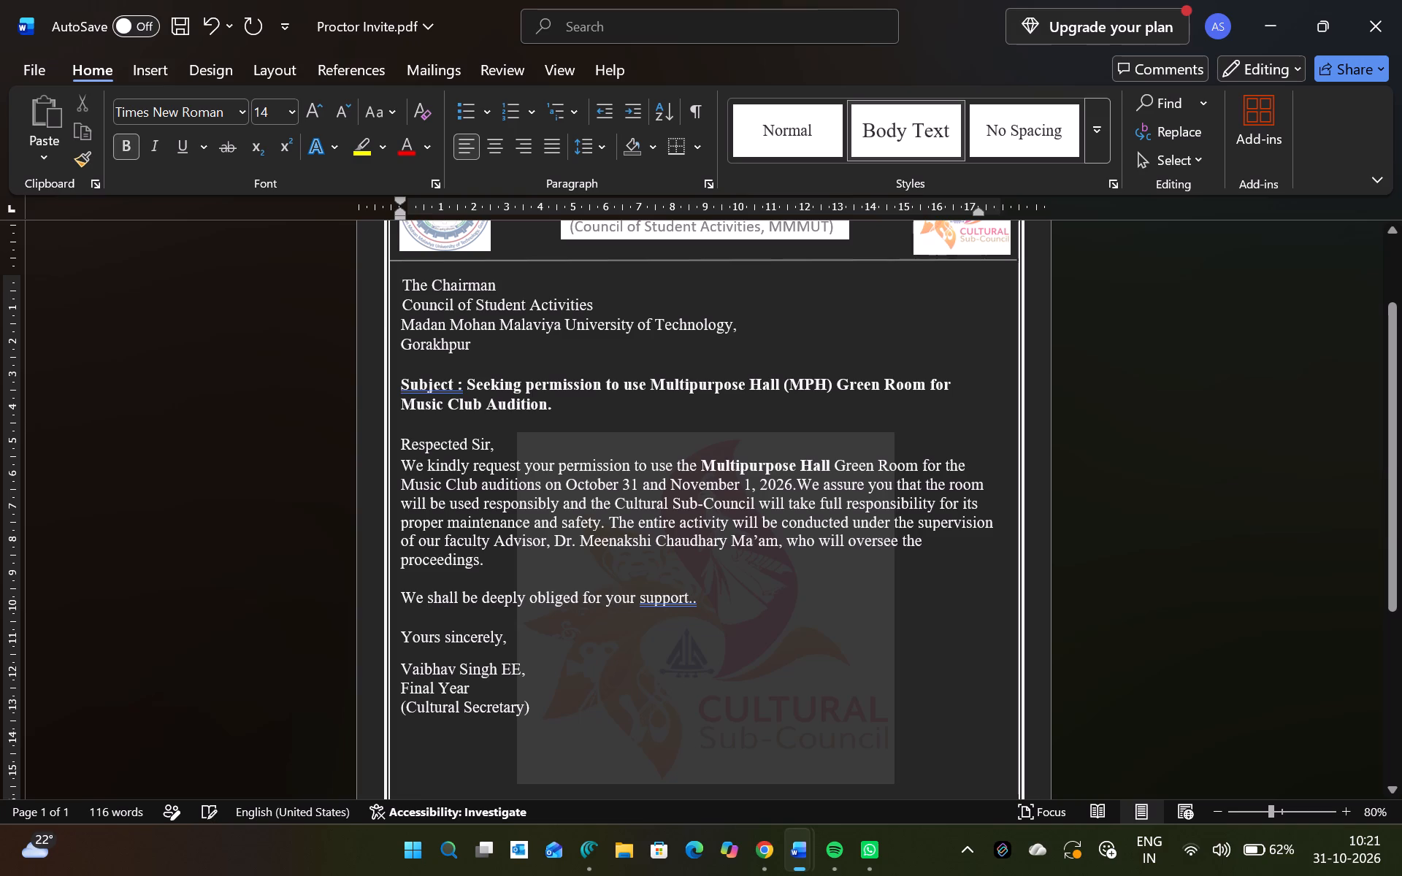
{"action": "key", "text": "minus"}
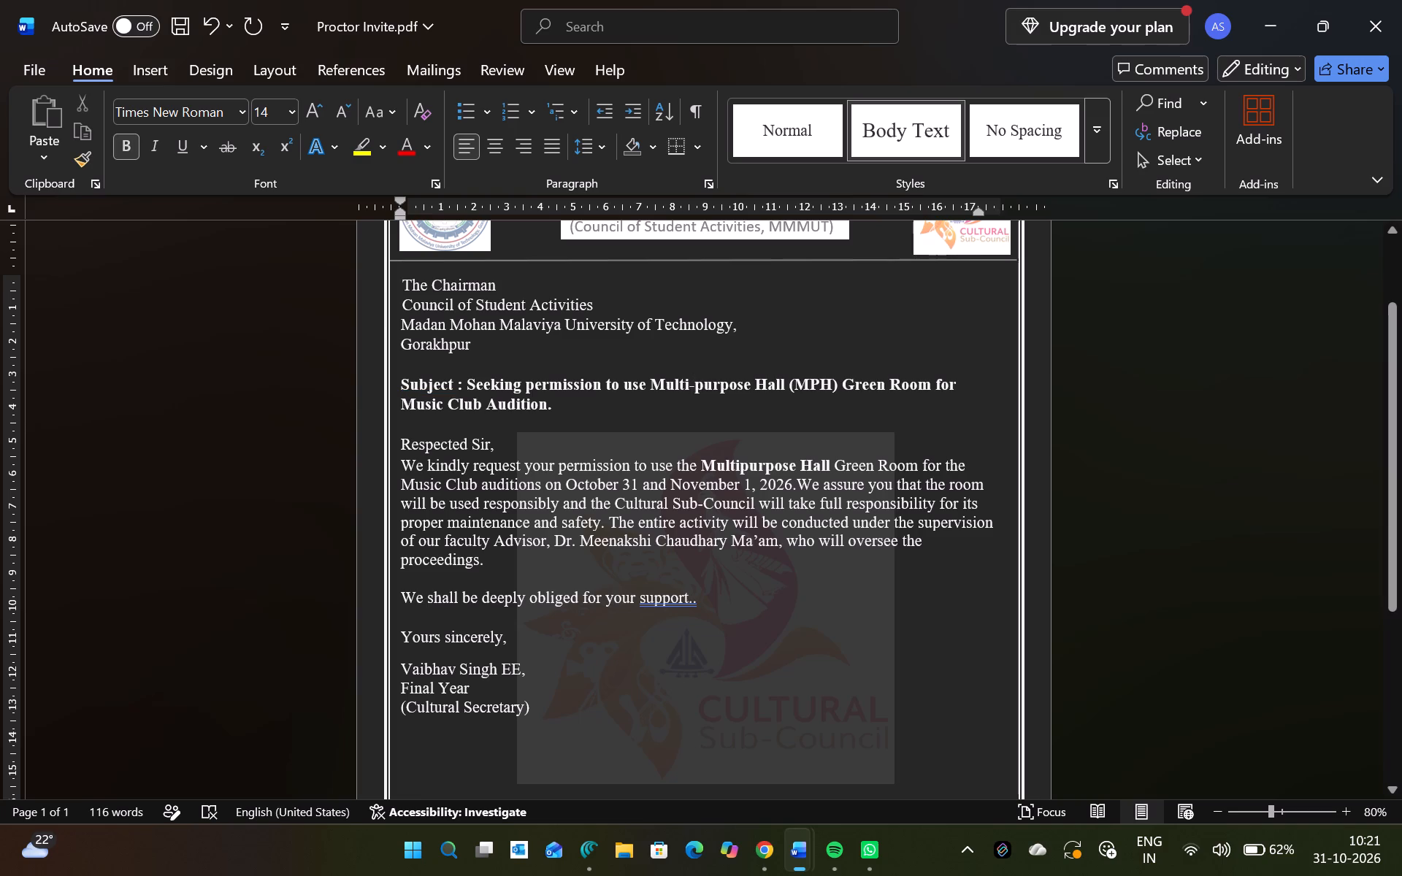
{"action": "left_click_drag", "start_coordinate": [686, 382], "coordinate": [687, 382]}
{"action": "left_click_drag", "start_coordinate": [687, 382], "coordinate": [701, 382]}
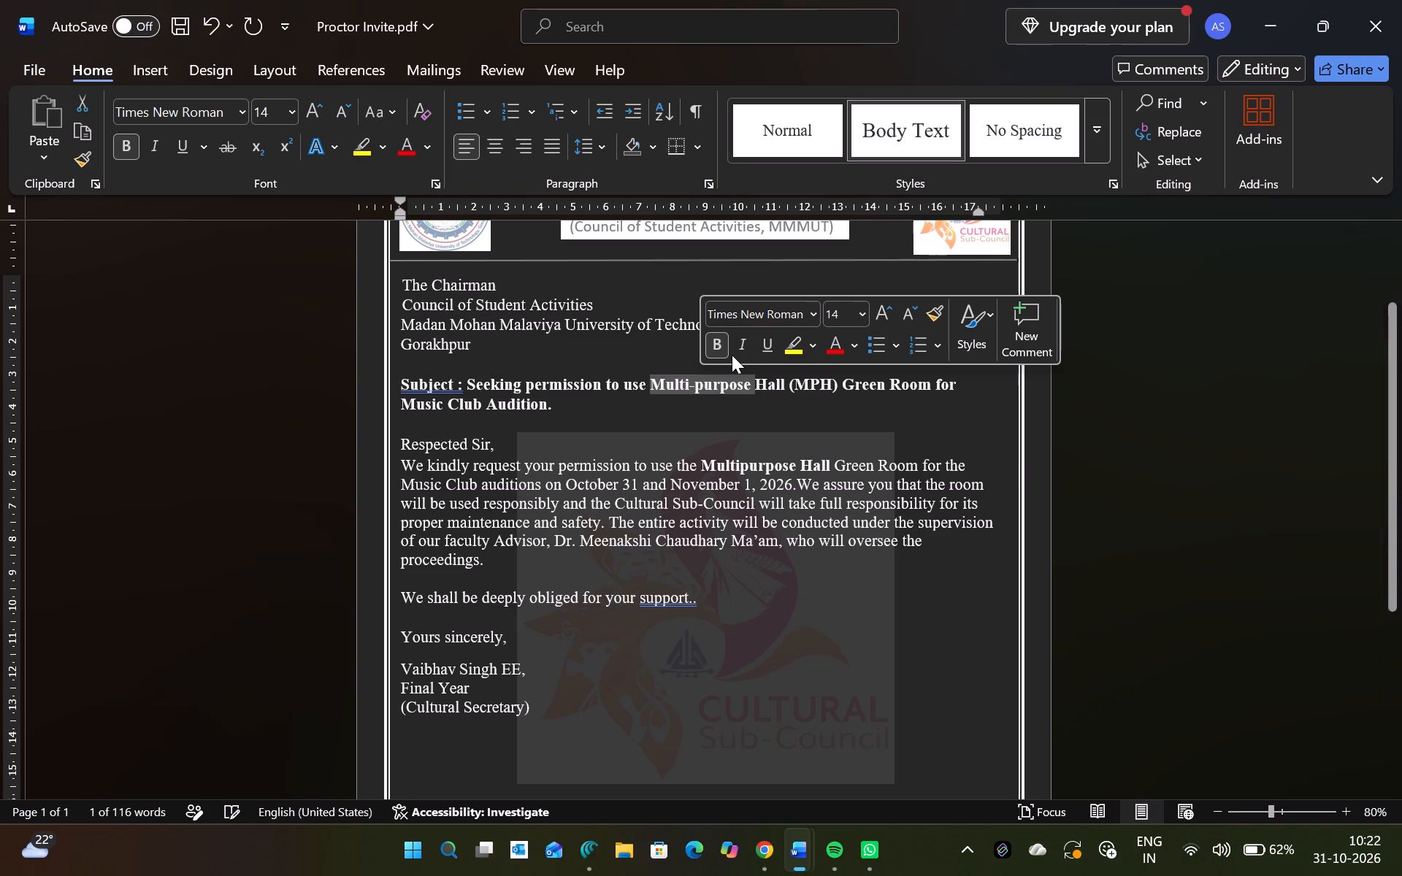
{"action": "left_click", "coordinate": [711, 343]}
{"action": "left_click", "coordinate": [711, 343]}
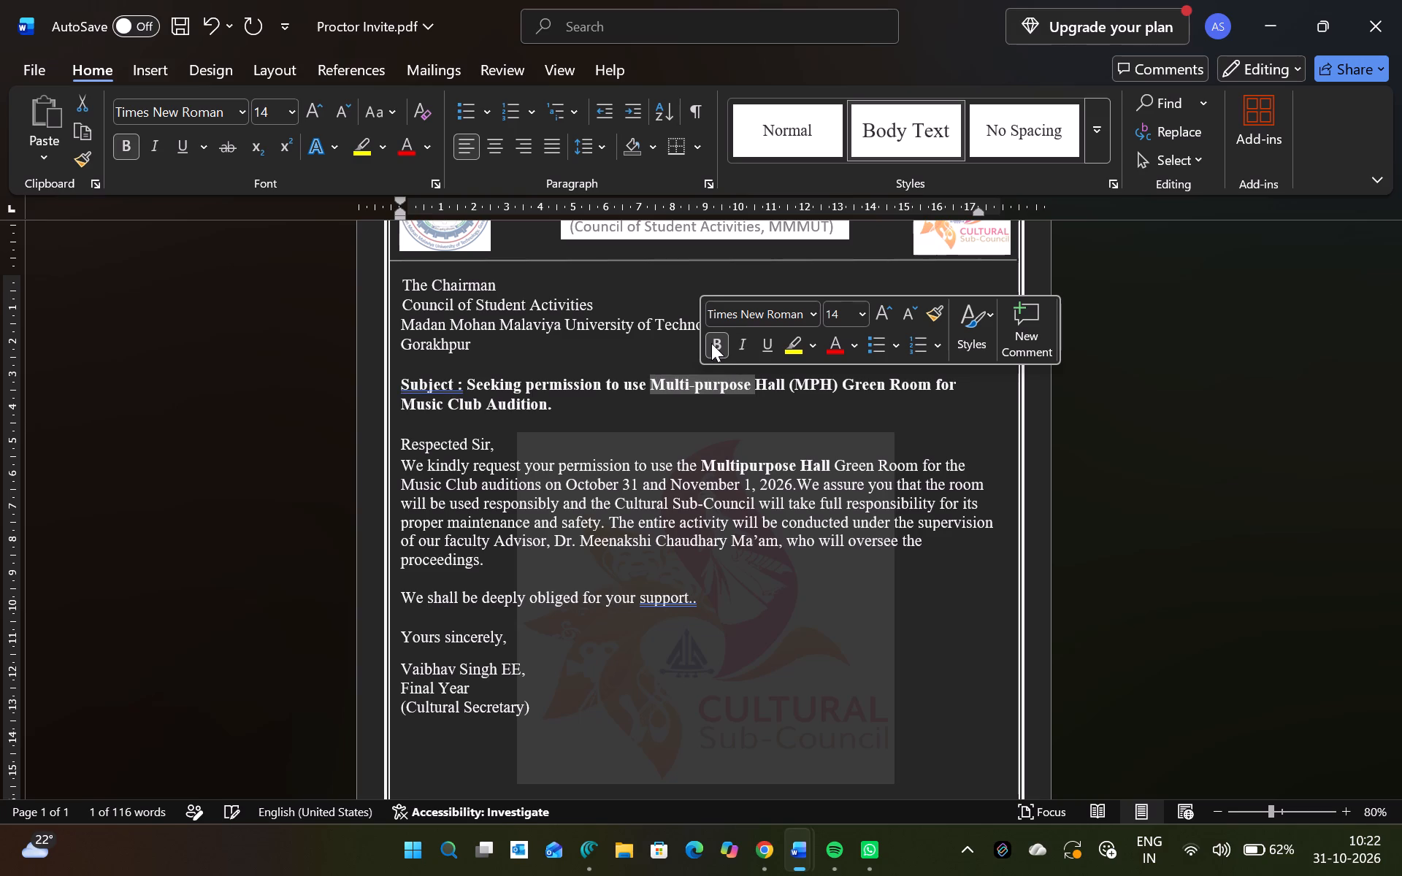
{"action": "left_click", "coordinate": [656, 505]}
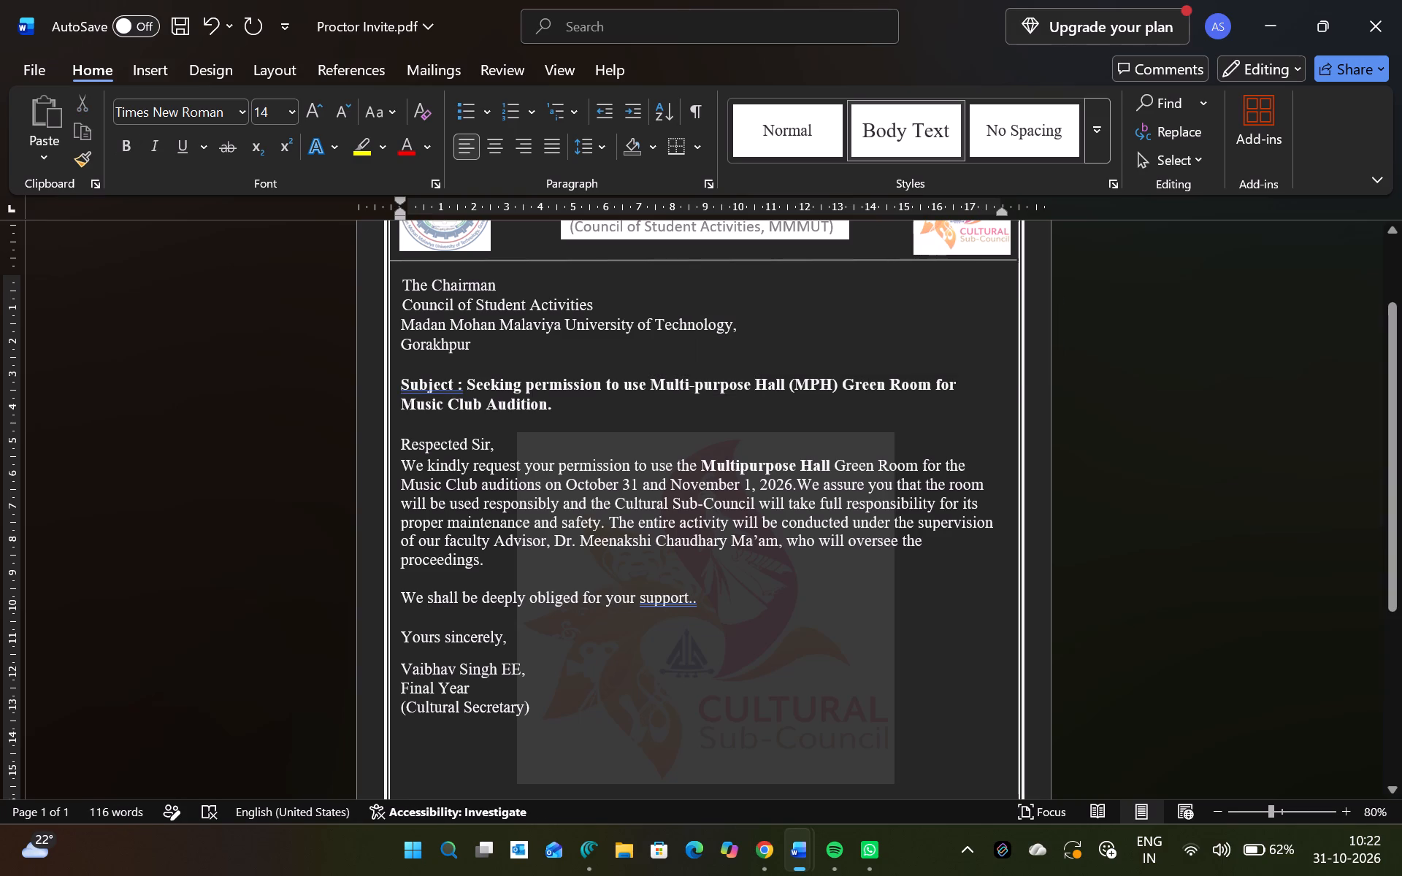
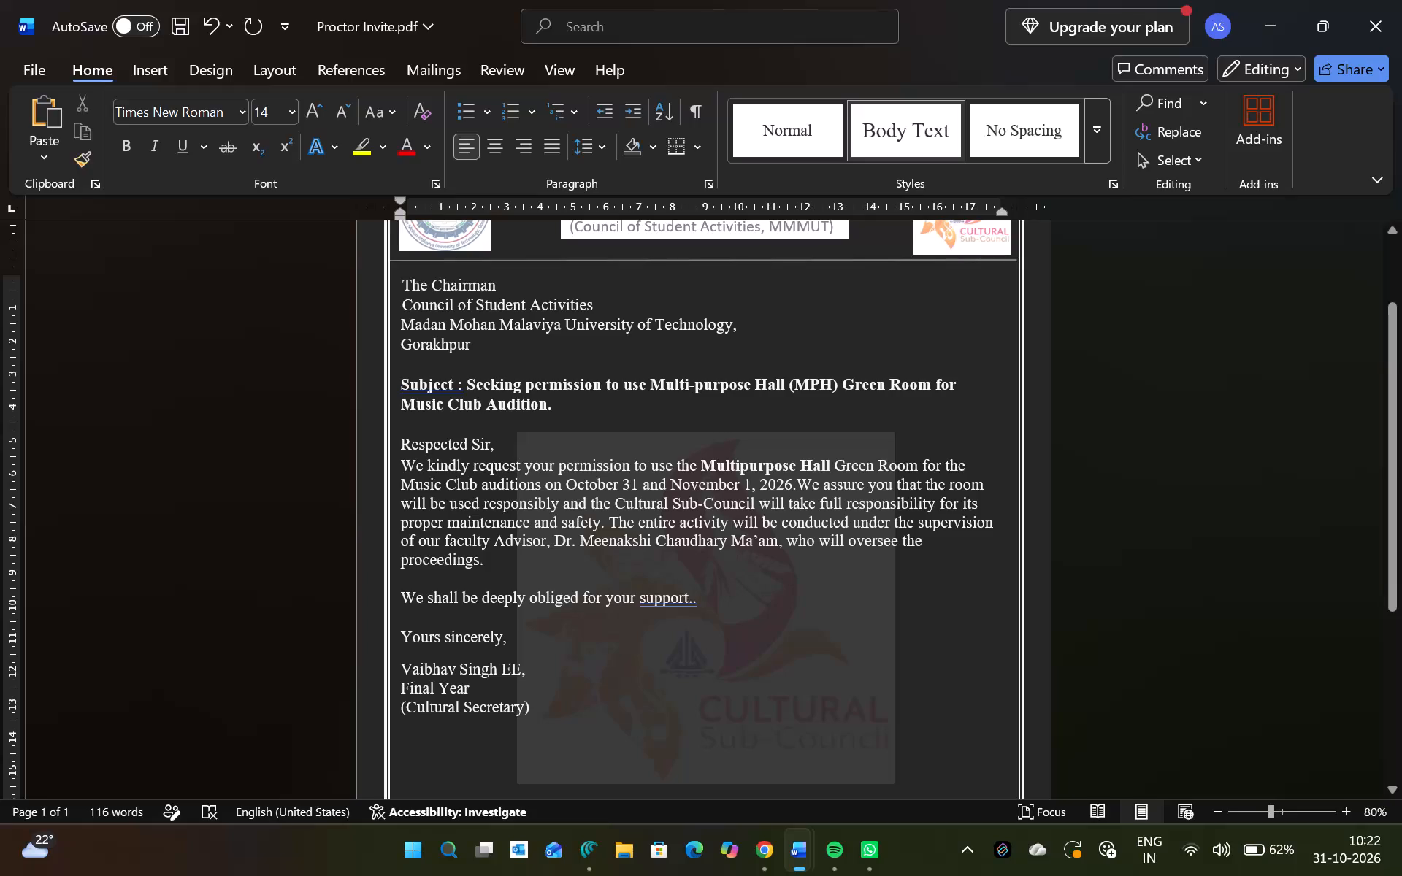
Paste the copied HEATS '26 announcement as a new paragraph between "Respected Sir," and the permission request.
{"action": "key", "text": "Return"}
{"action": "key", "text": "ctrl+v"}
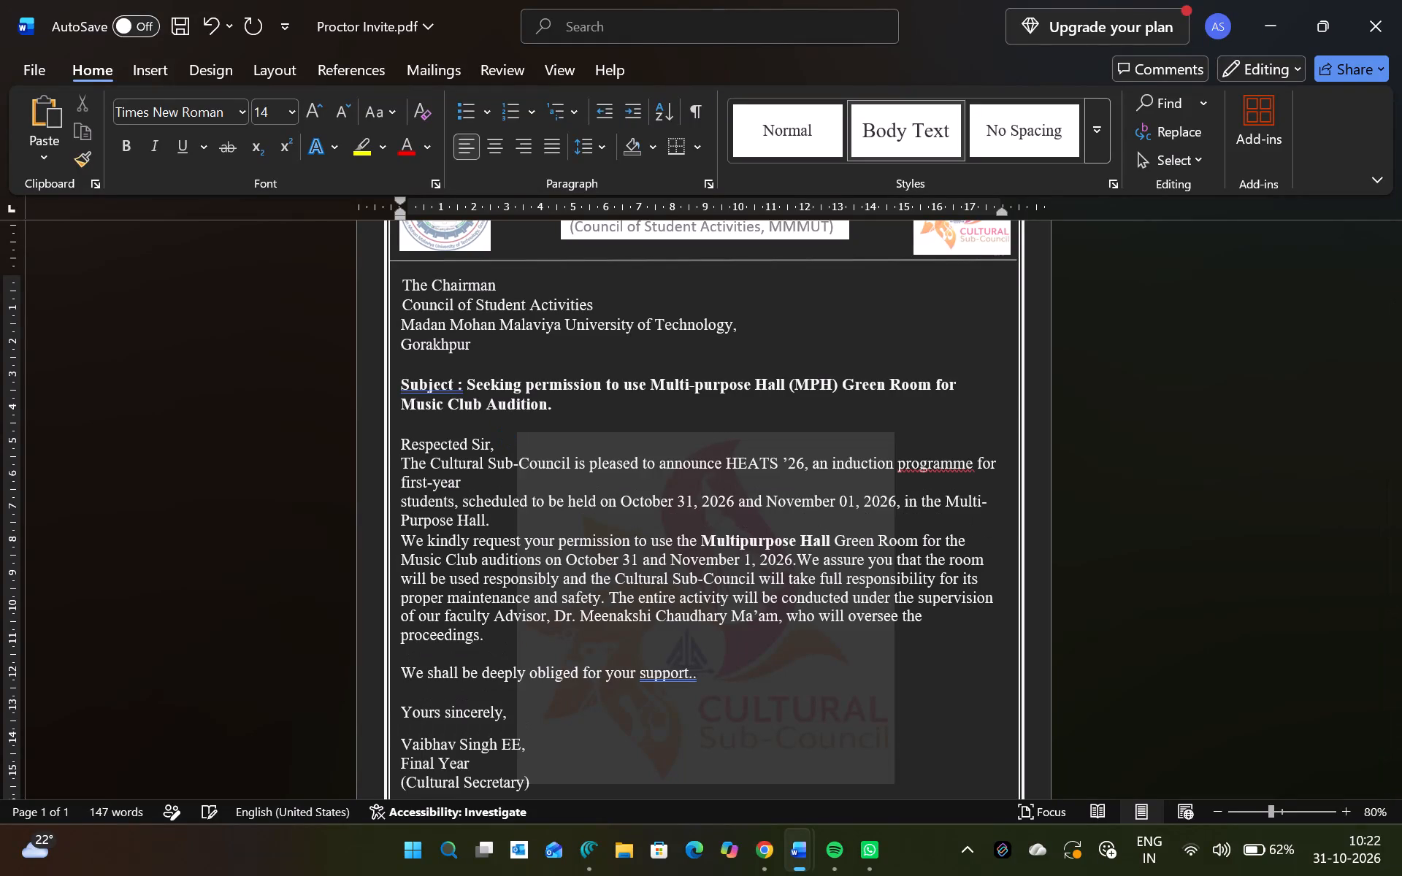
Remove the line break between "first-year" and "students" so the HEATS '26 announcement runs on as one paragraph.
{"action": "left_click", "coordinate": [402, 502]}
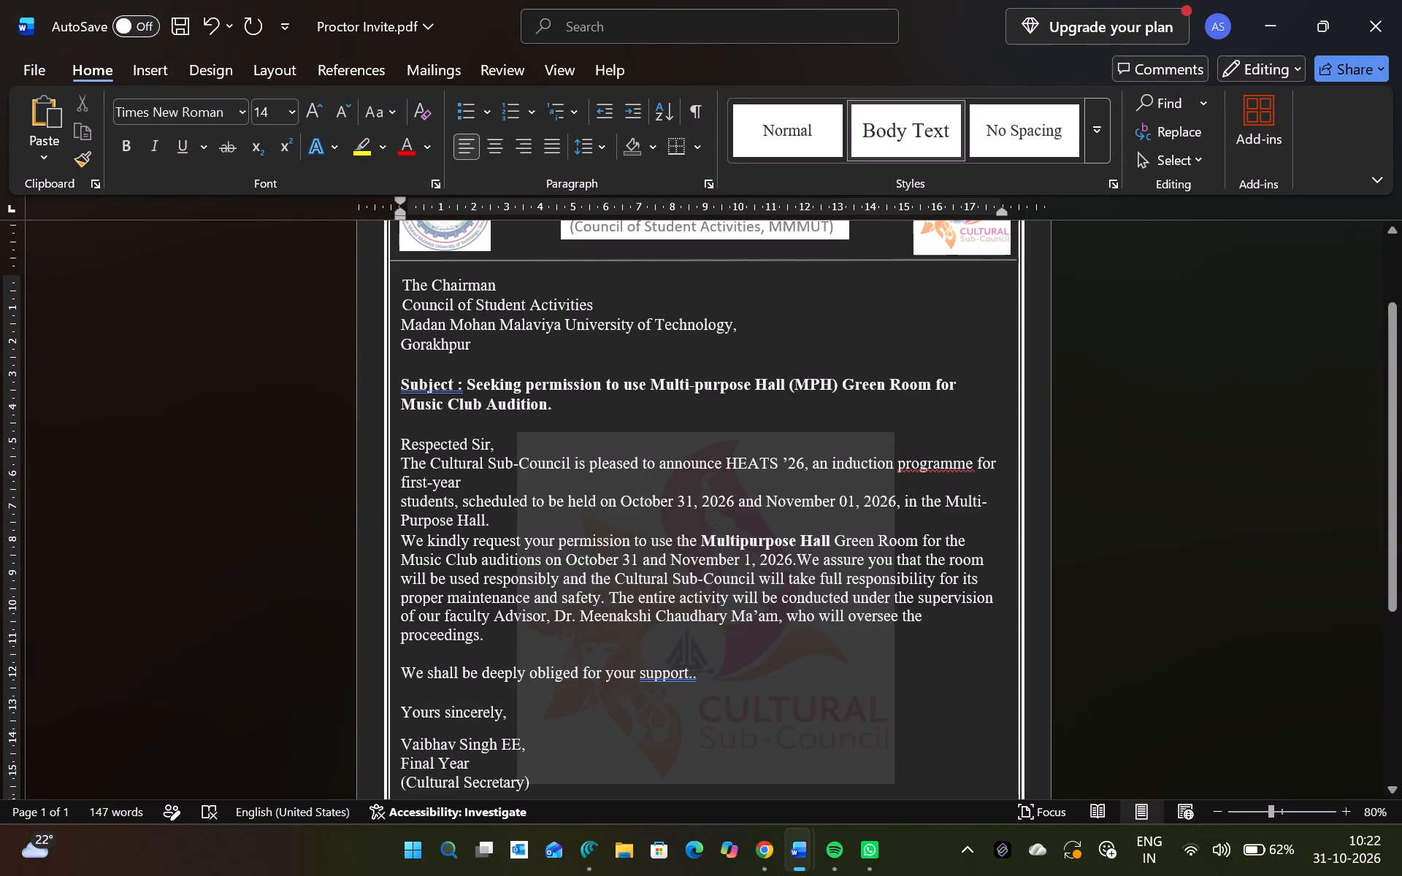
{"action": "key", "text": "BackSpace"}
{"action": "key", "text": "BackSpace"}
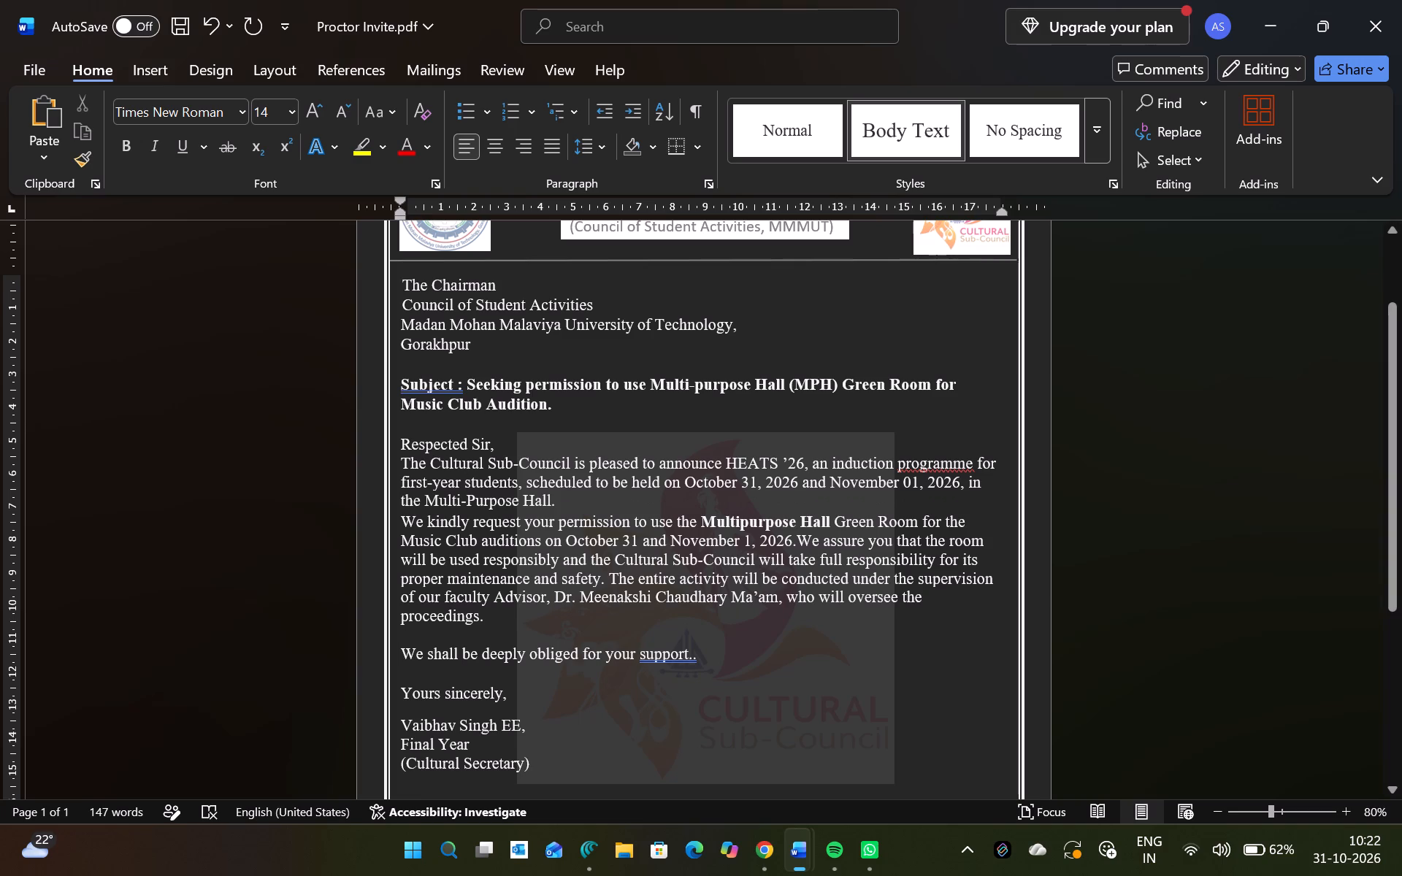
Join the "We kindly request" paragraph onto the end of the preceding paragraph, directly after "Multi-Purpose Hall.".
{"action": "left_click", "coordinate": [399, 520]}
{"action": "key", "text": "BackSpace"}
{"action": "key", "text": "BackSpace"}
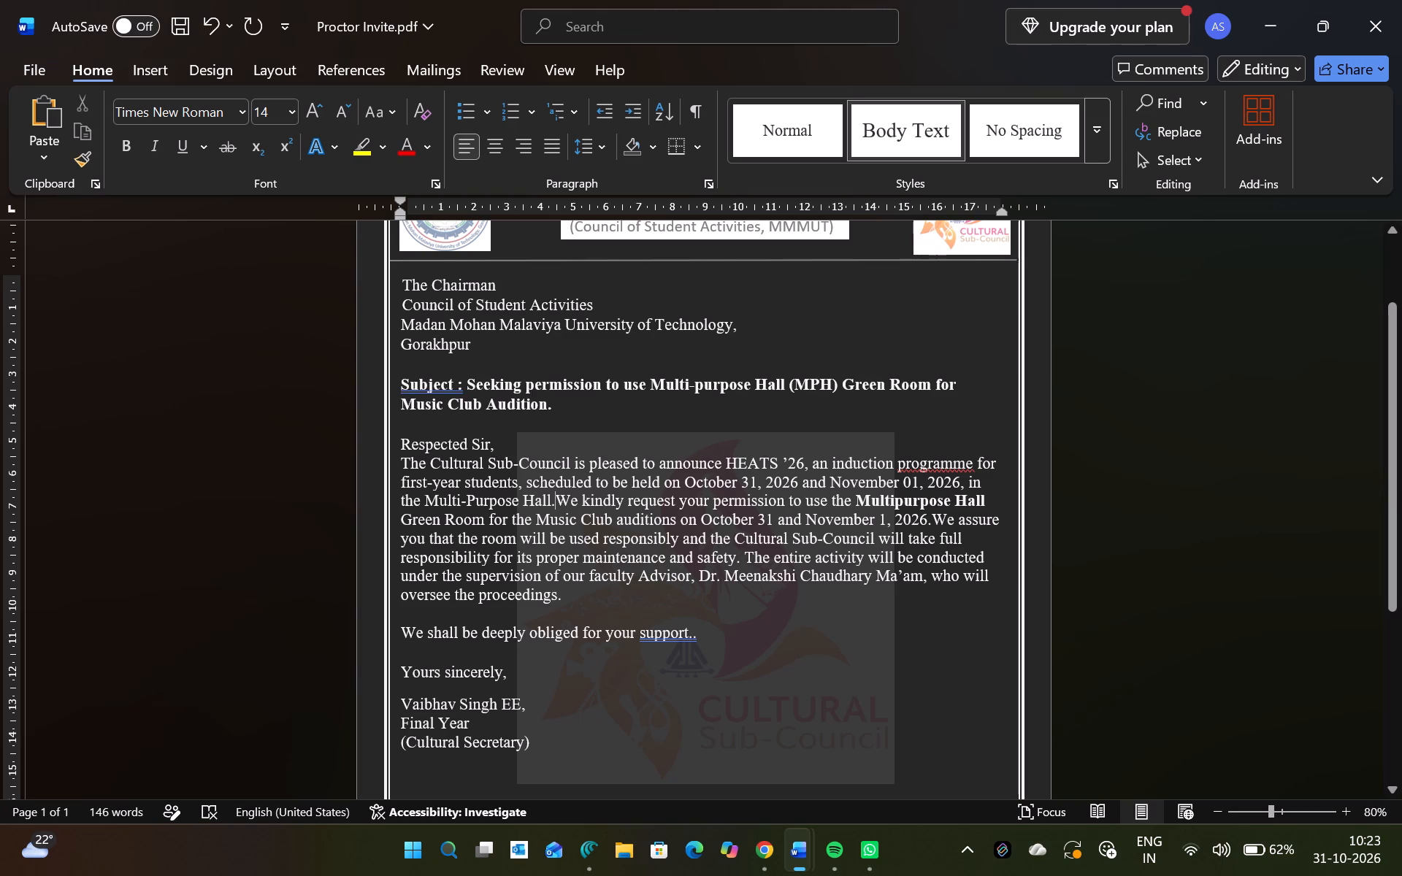
Delete "on October 31 and November 1, 2026" from the request sentence, ending it with a period and space after "auditions".
{"action": "left_click_drag", "start_coordinate": [680, 518], "coordinate": [720, 512]}
{"action": "left_click_drag", "start_coordinate": [720, 512], "coordinate": [761, 539]}
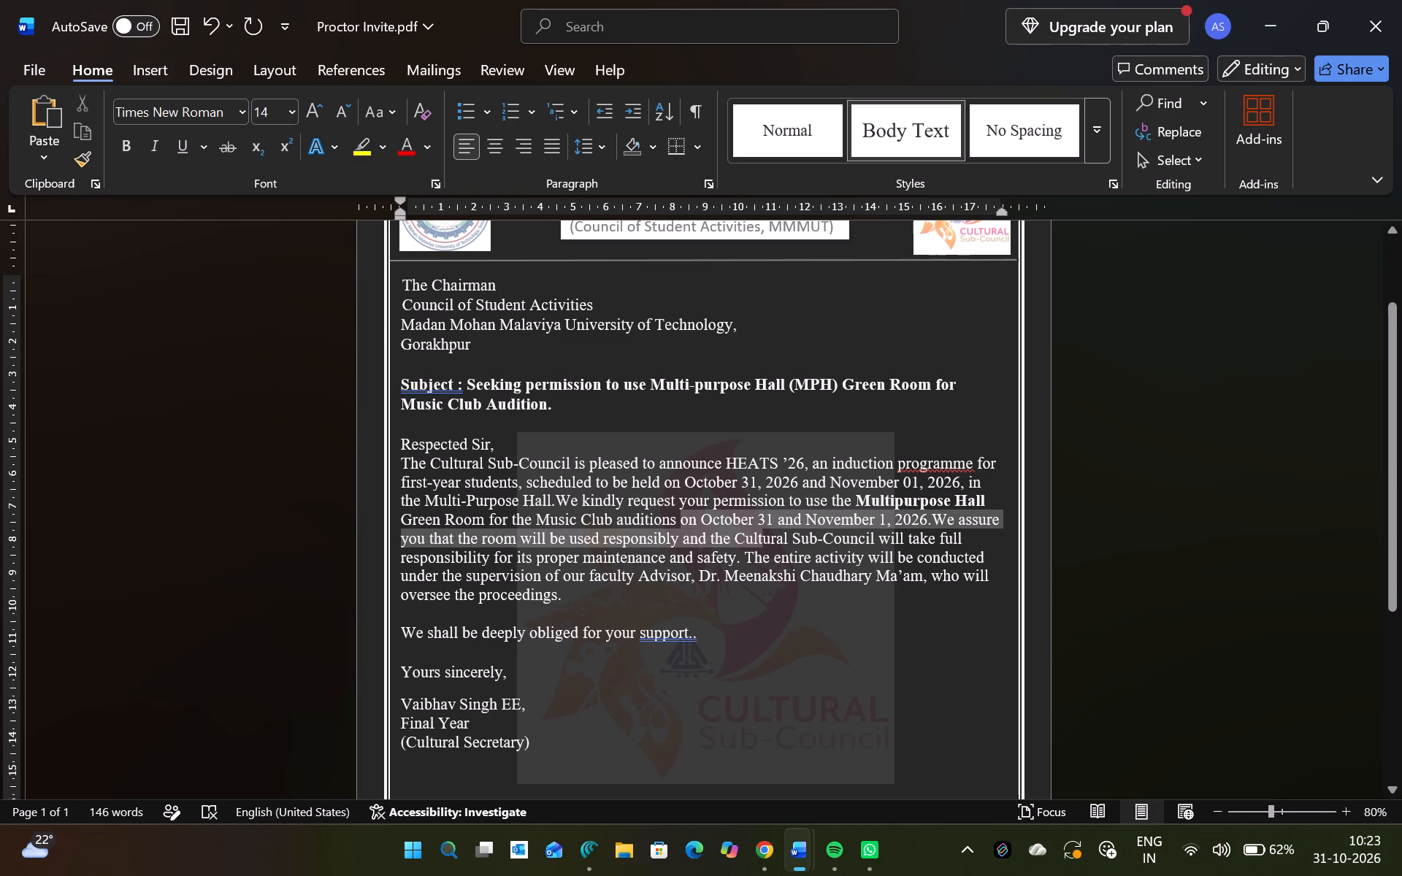
{"action": "left_click_drag", "start_coordinate": [761, 539], "coordinate": [931, 515]}
{"action": "key", "text": "BackSpace"}
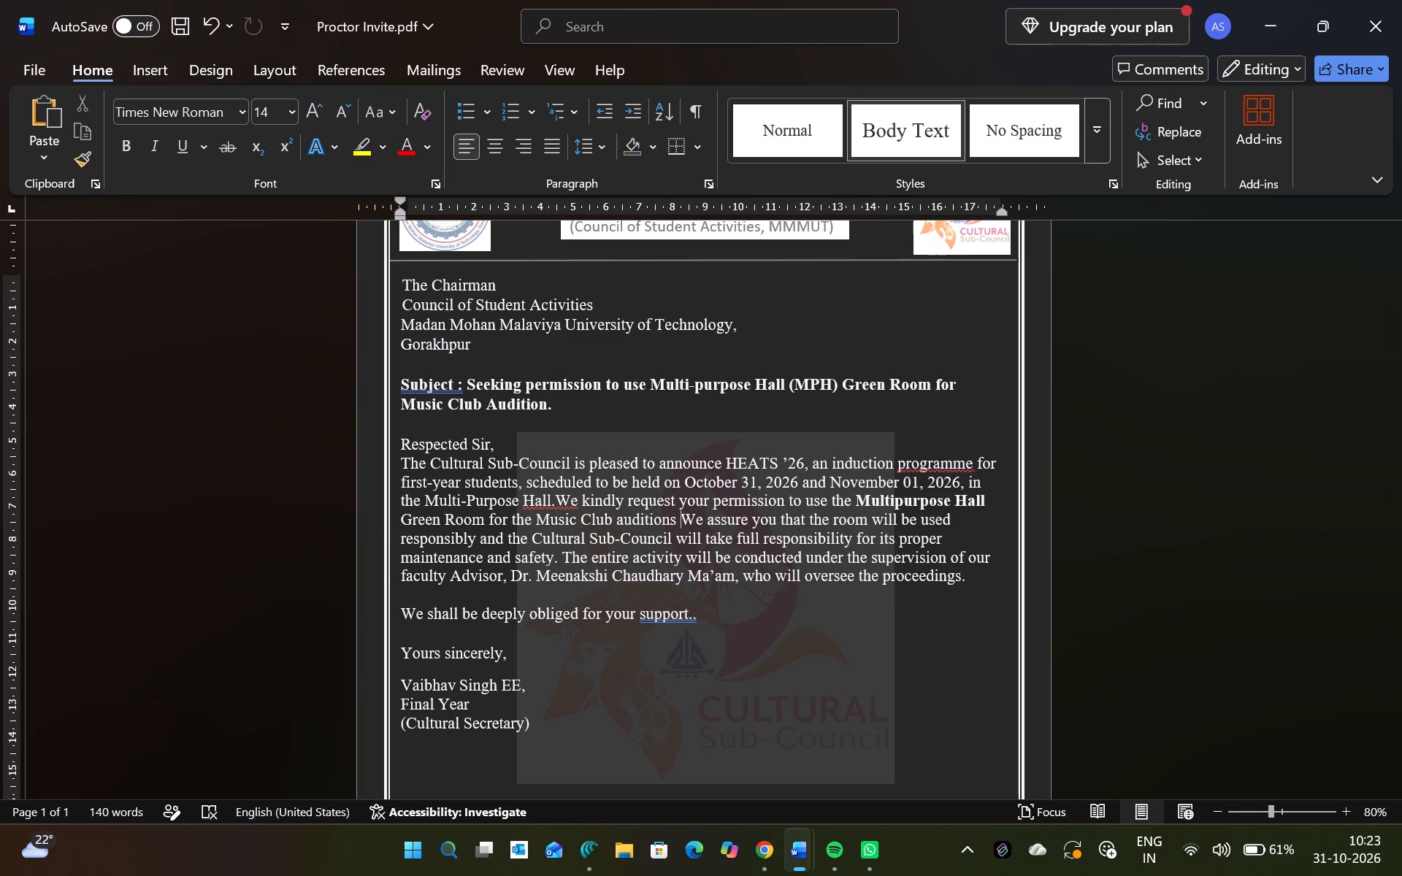
{"action": "key", "text": "BackSpace"}
{"action": "type", "text": "."}
{"action": "key", "text": "space"}
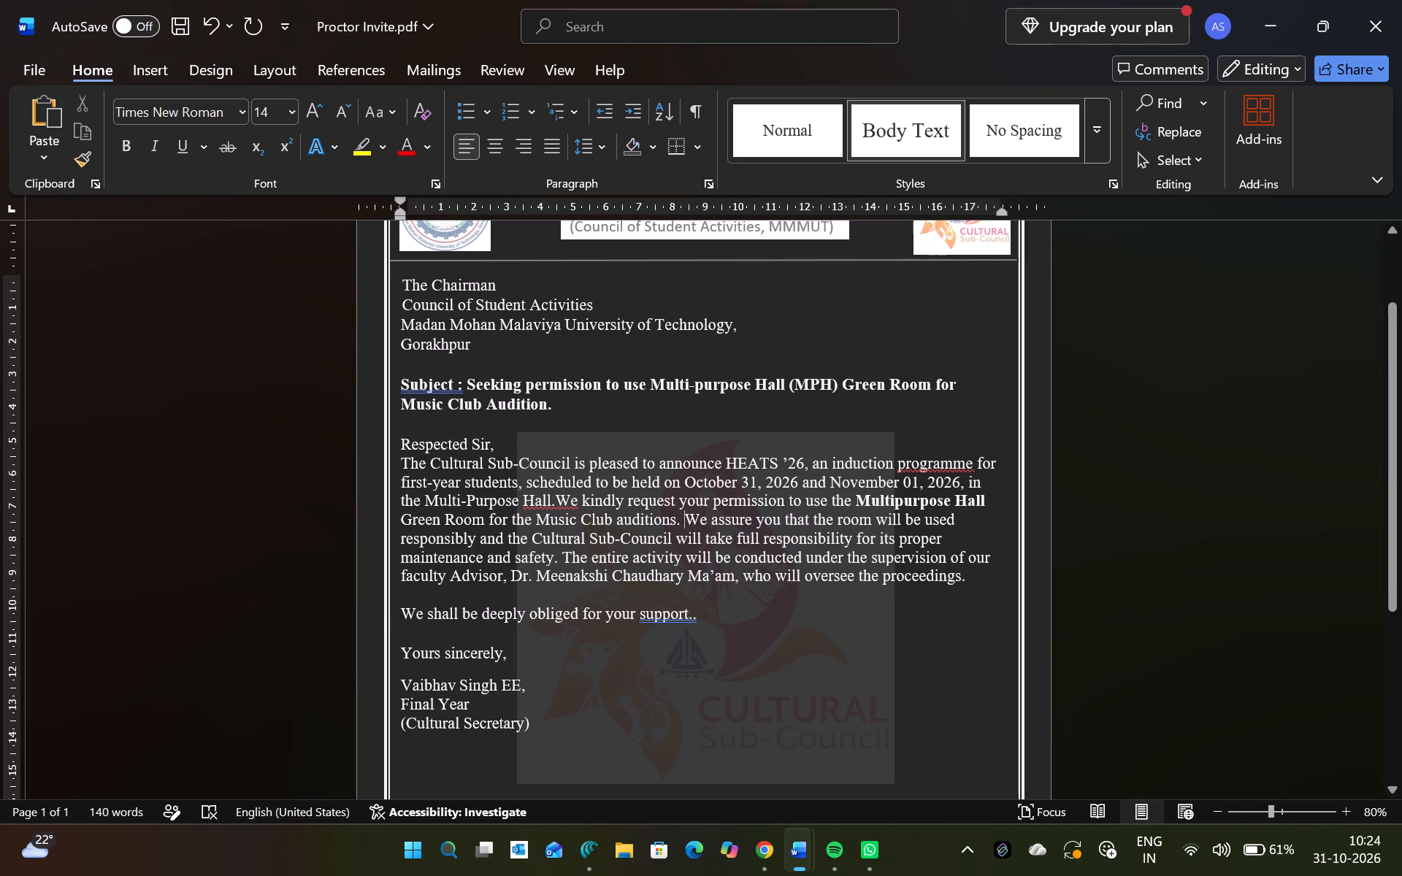
Insert "Therefore, " before the request sentence and lowercase its "We" so it reads "Therefore, we kindly request".
{"action": "left_click", "coordinate": [555, 496]}
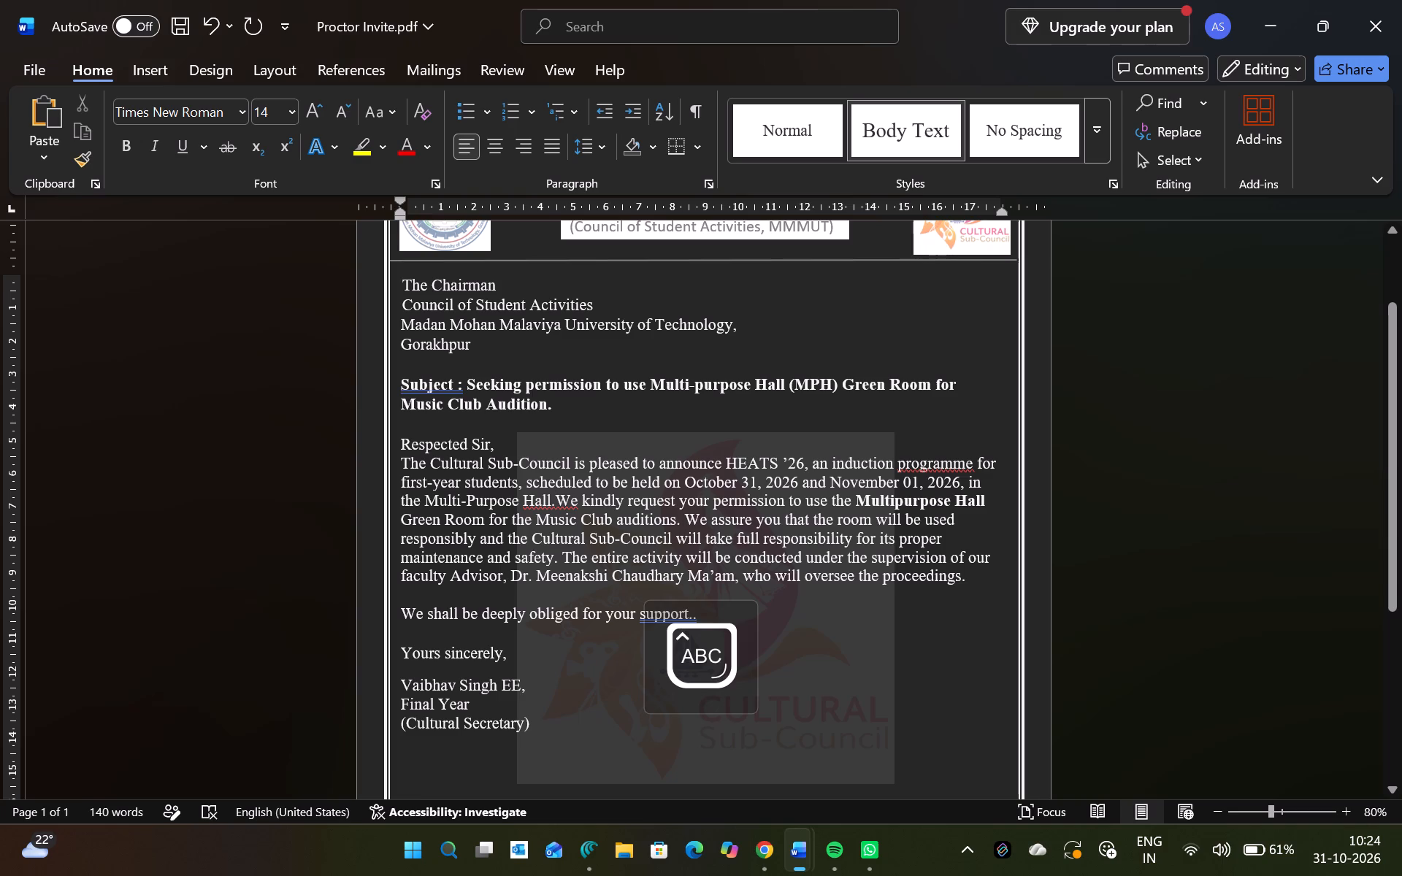
{"action": "key", "text": "t"}
{"action": "type", "text": "herefore"}
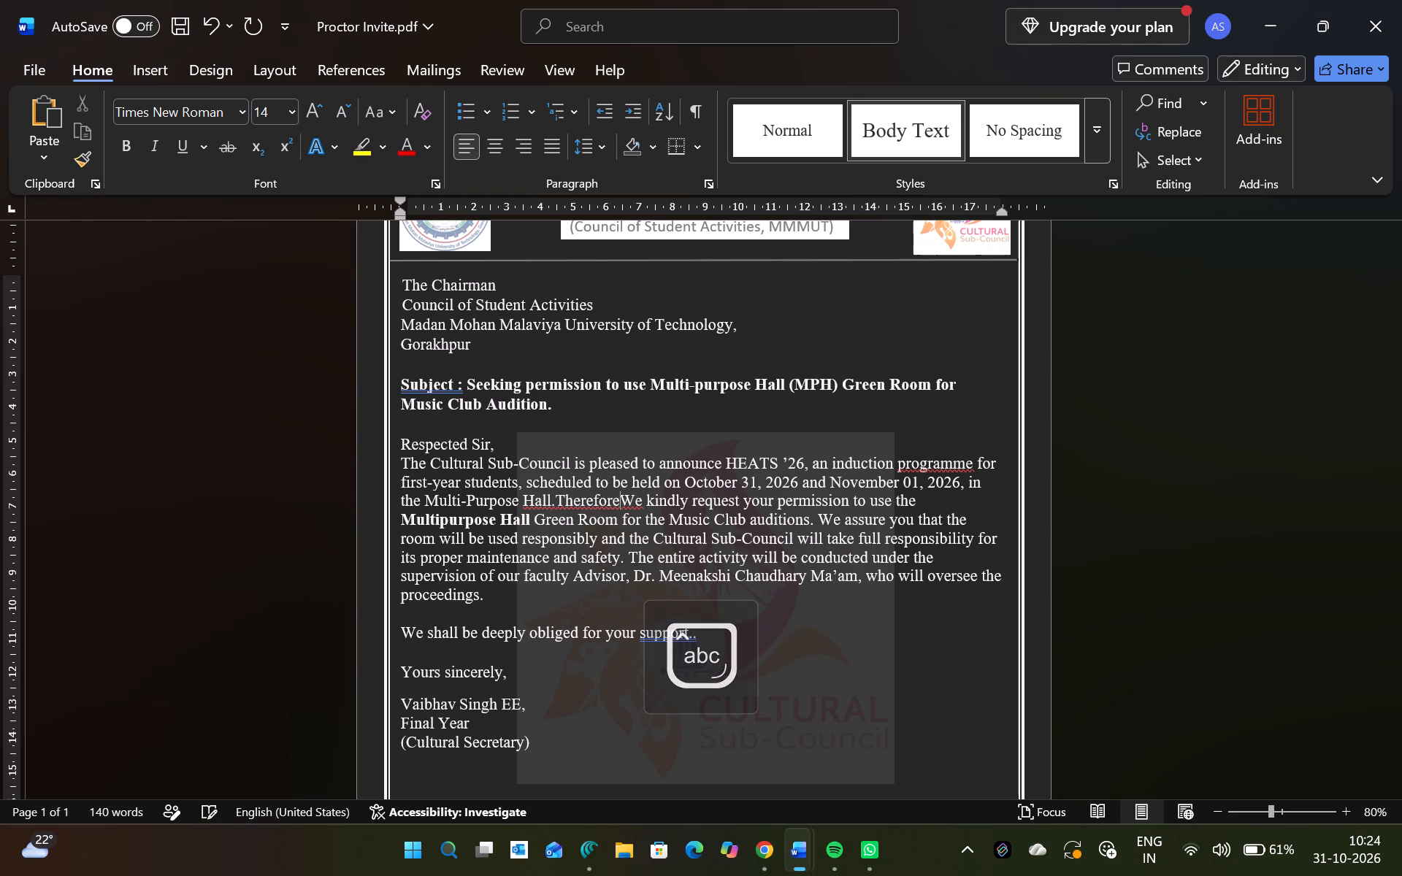
{"action": "type", "text": ","}
{"action": "key", "text": "space"}
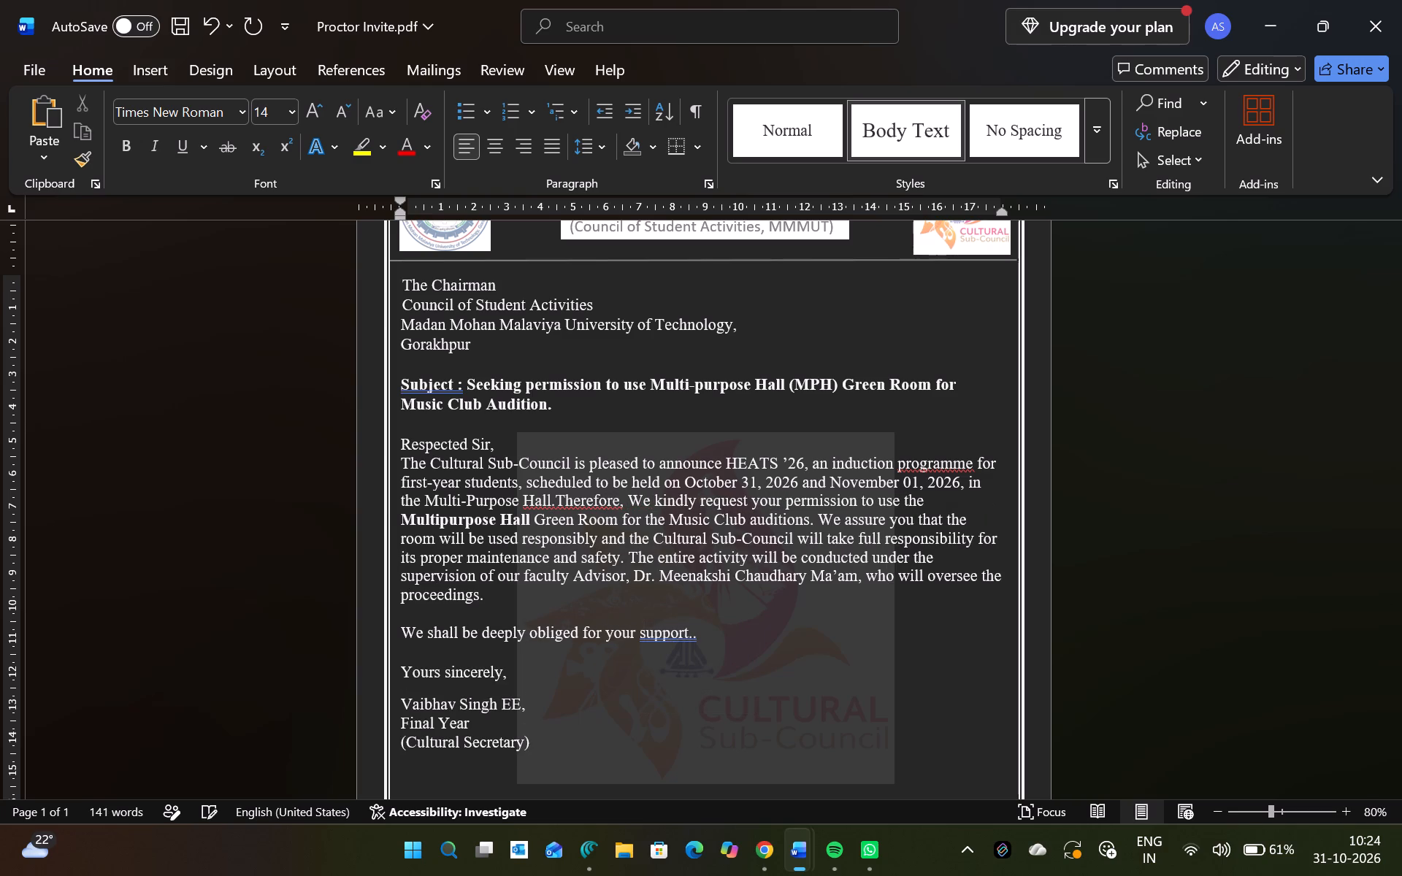
{"action": "left_click", "coordinate": [637, 499]}
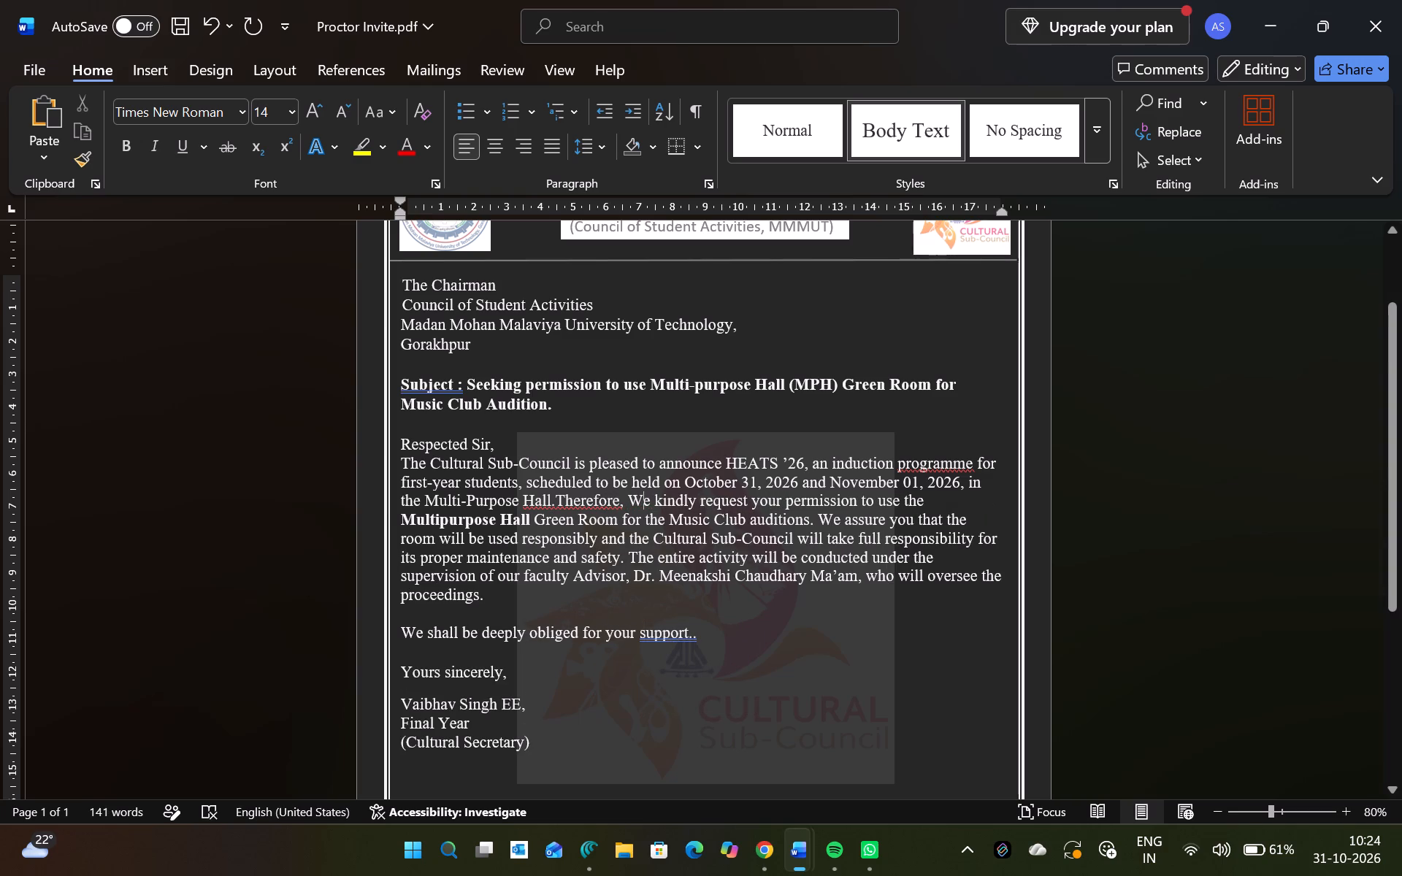
{"action": "key", "text": "BackSpace"}
{"action": "key", "text": "w"}
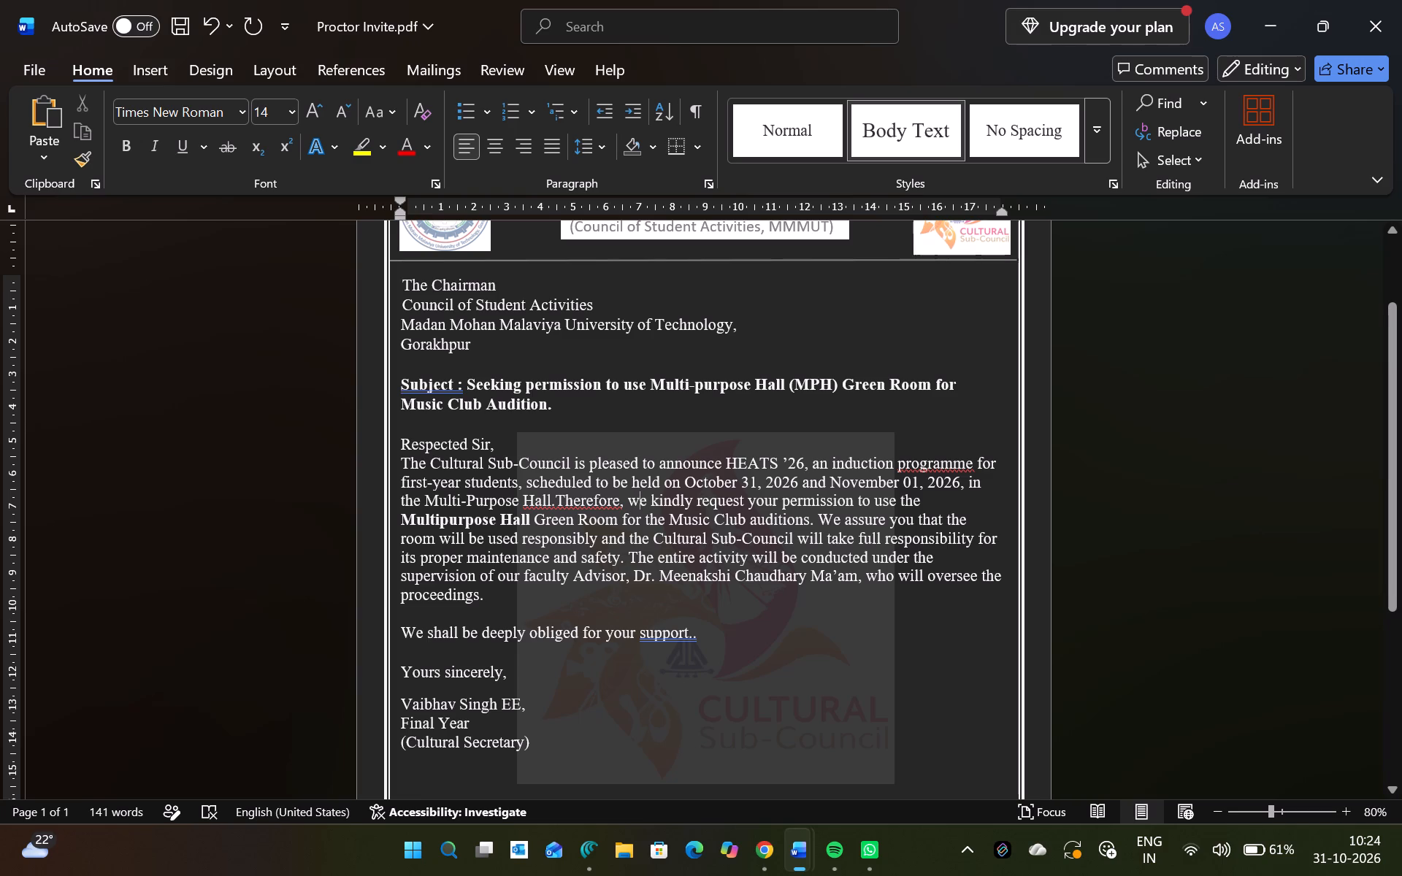
Hyphenate the bold venue name in the request sentence as "Multi-purpose Hall".
{"action": "left_click", "coordinate": [439, 520]}
{"action": "key", "text": "minus"}
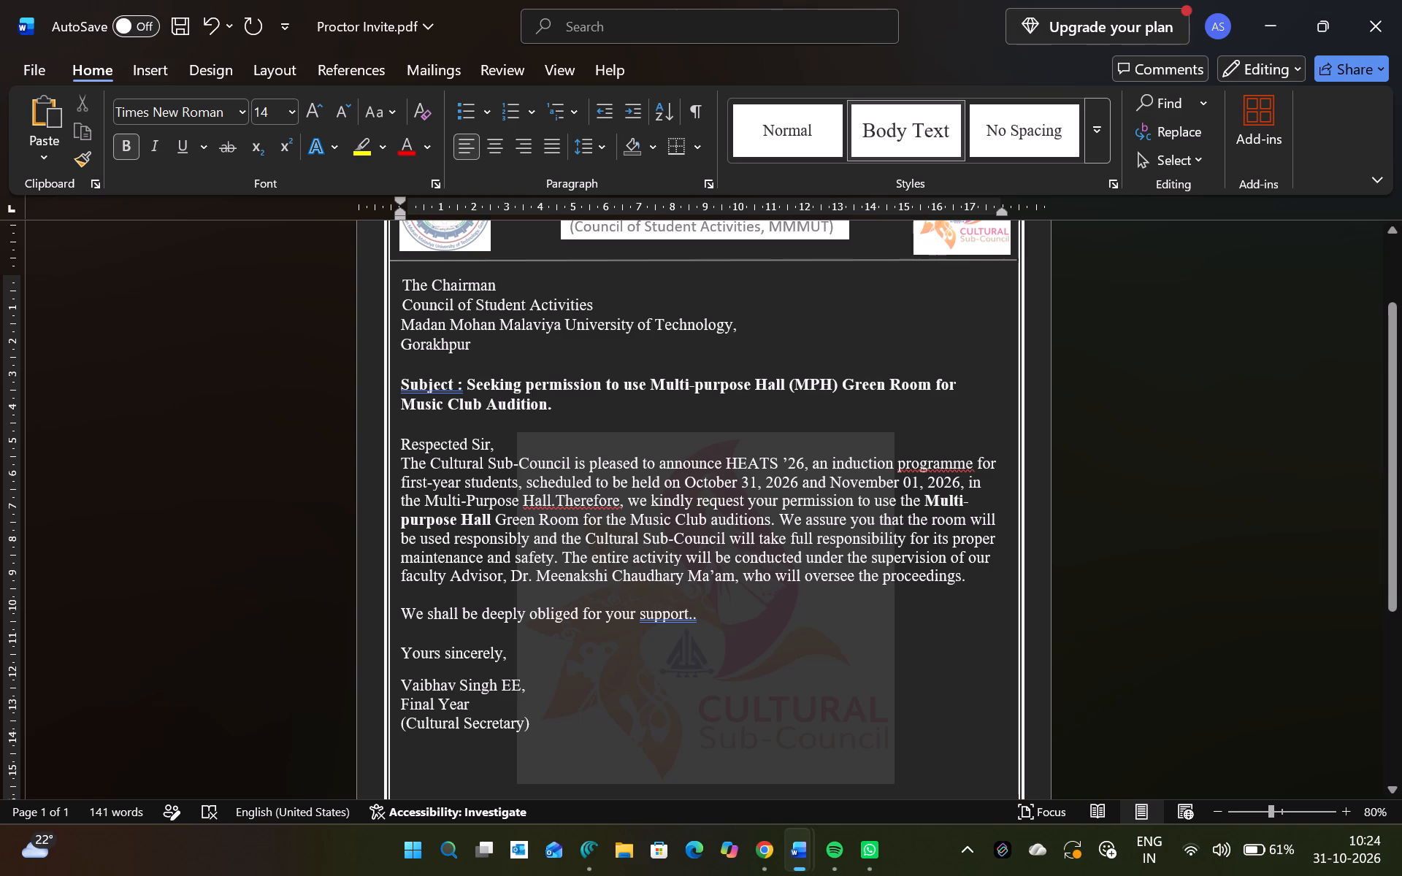
Start a new paragraph at "We assure you", separated from the request sentence by a blank line.
{"action": "left_click", "coordinate": [783, 513]}
{"action": "key", "text": "Return"}
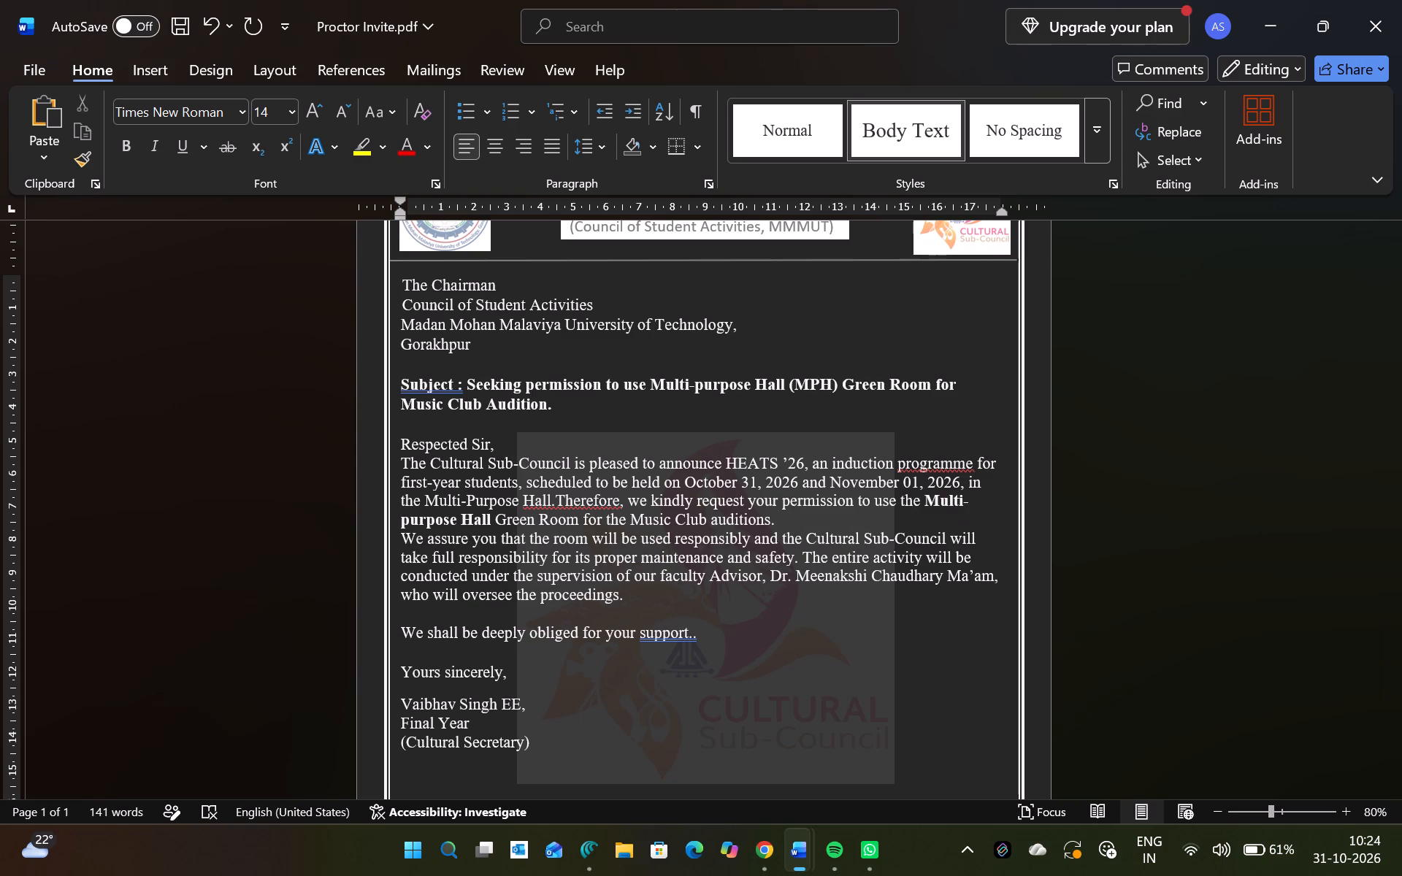
{"action": "key", "text": "Return"}
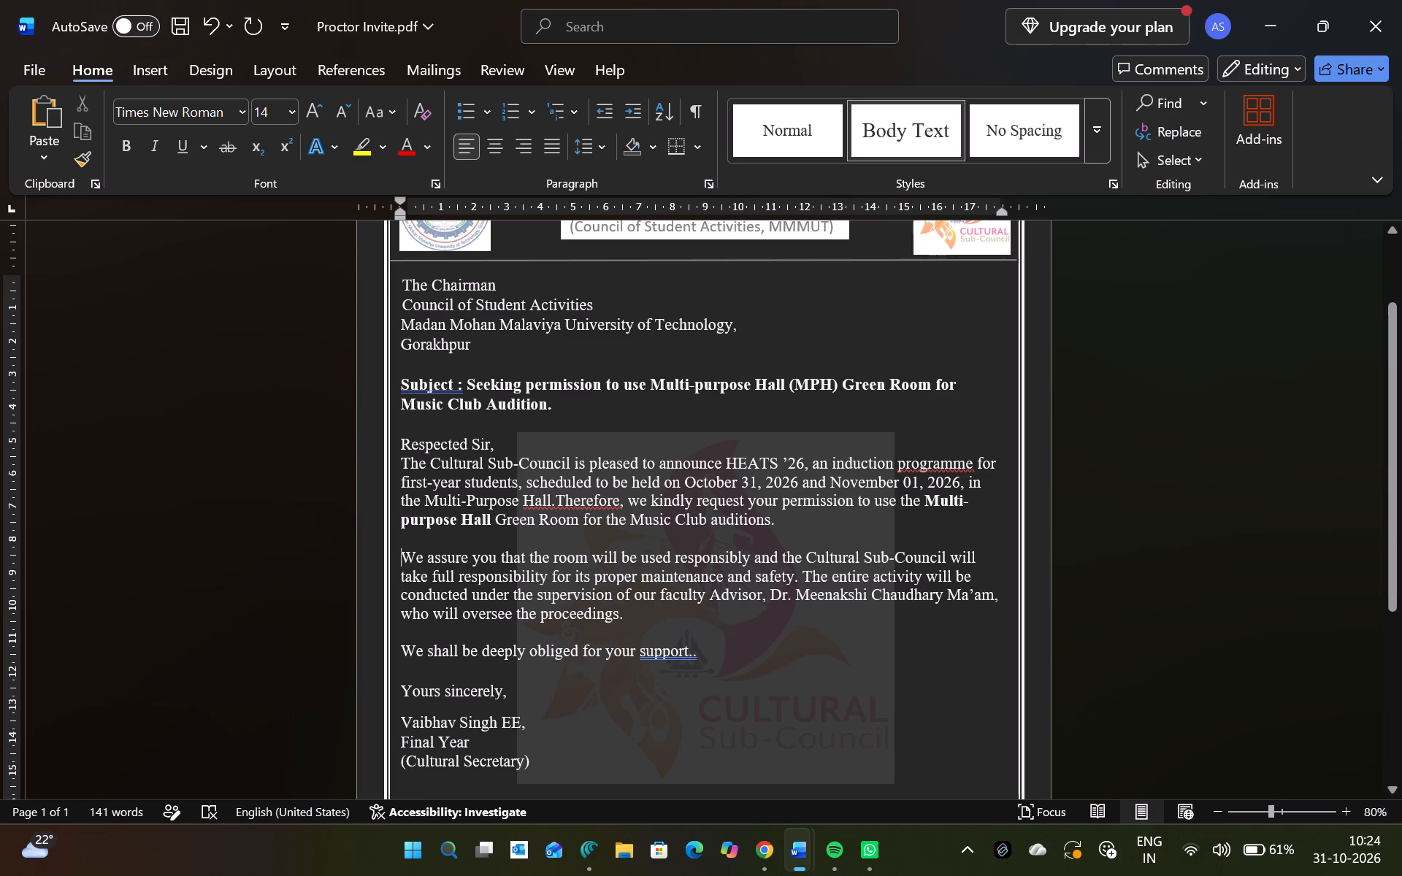
Change the ending of the closing line to "support and consideration.", replacing the double period.
{"action": "left_click", "coordinate": [703, 653]}
{"action": "key", "text": "BackSpace"}
{"action": "key", "text": "BackSpace"}
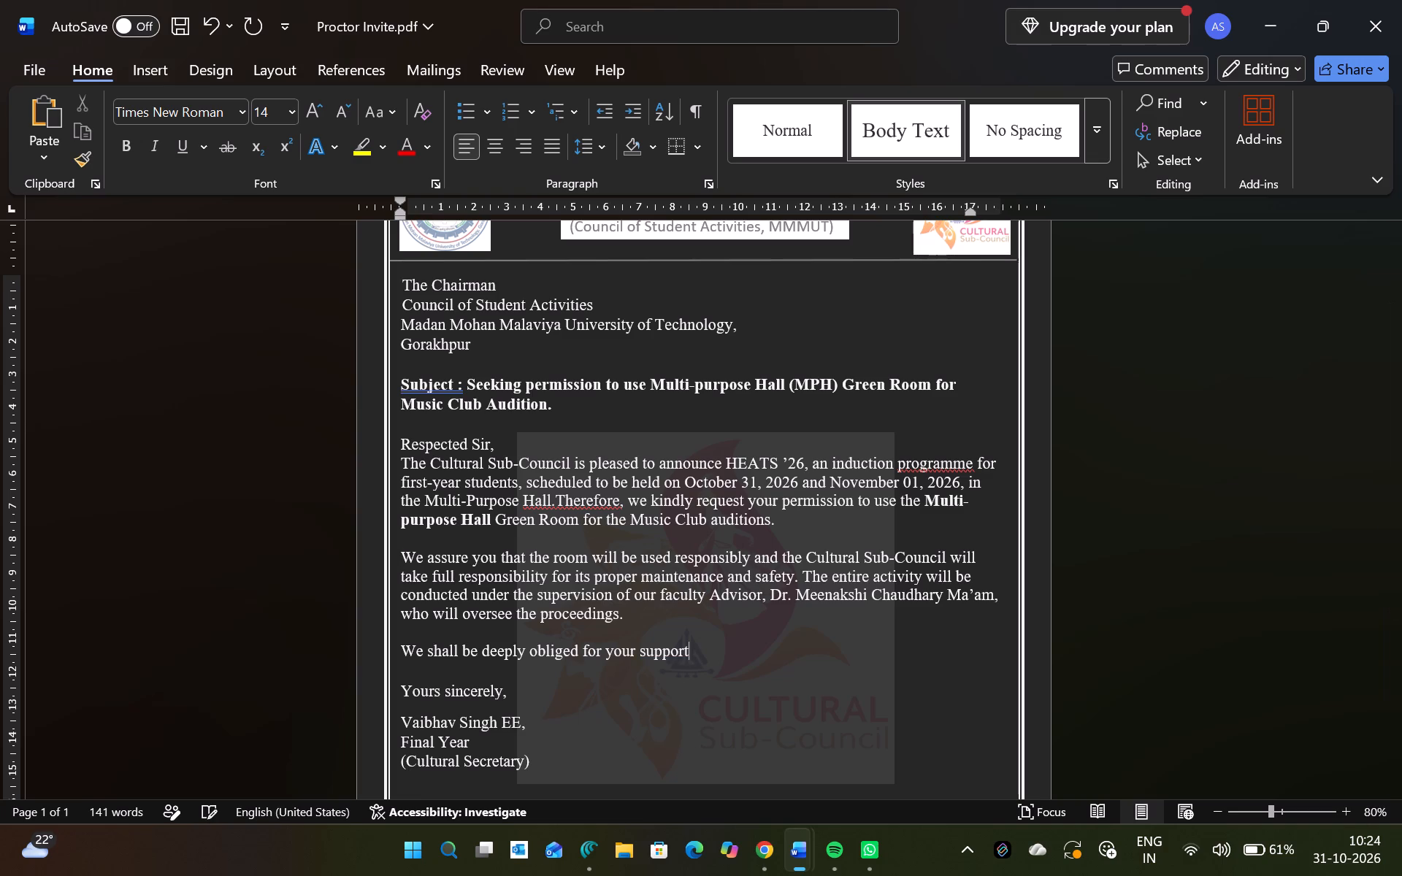
{"action": "key", "text": "space"}
{"action": "type", "text": "and considerat"}
{"action": "type", "text": "ion"}
{"action": "key", "text": "period"}
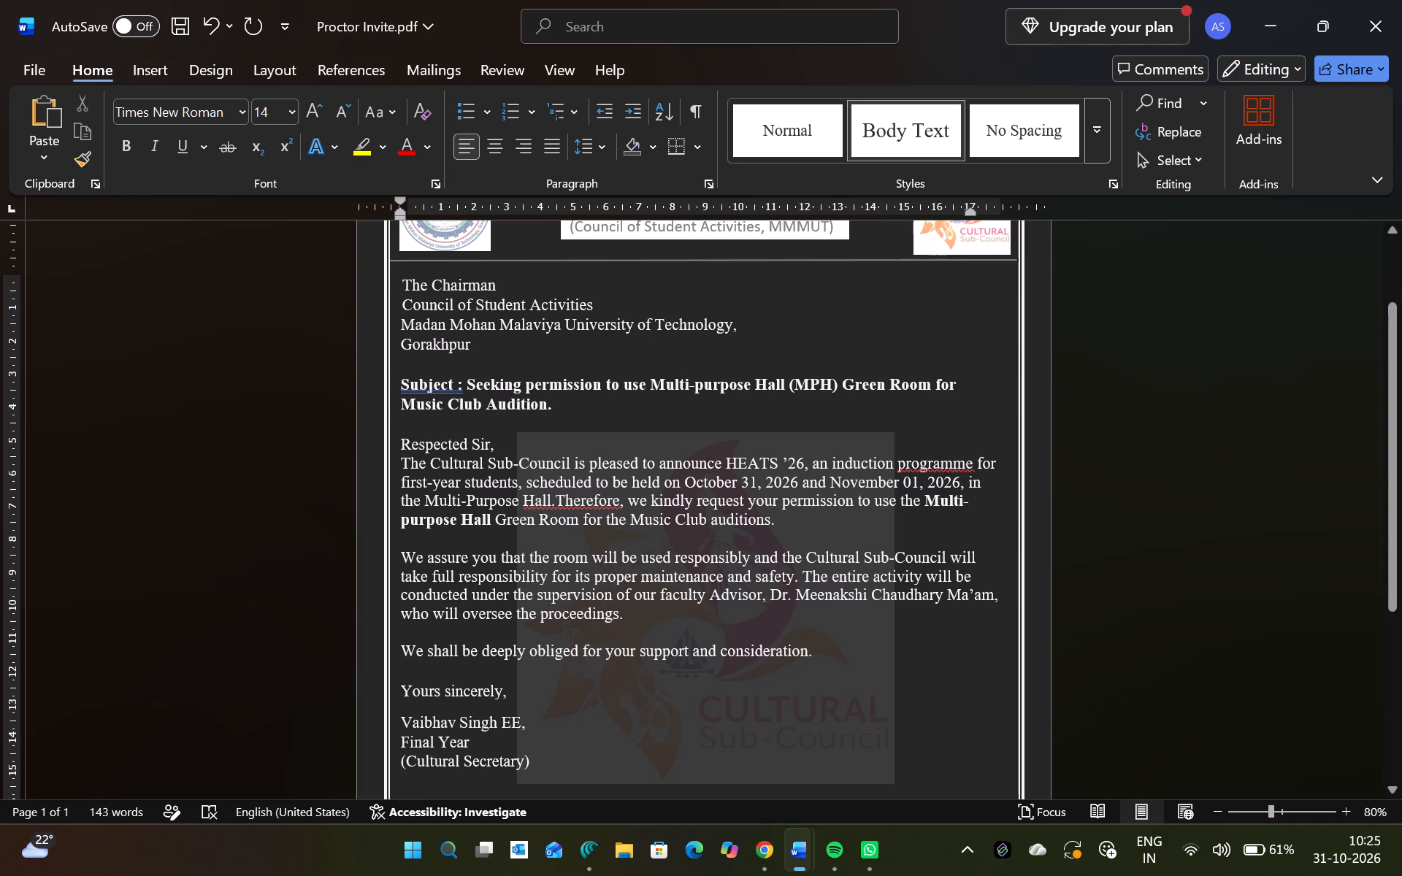
Insert a blank line after "Yours sincerely," above the signatory's name.
{"action": "left_click", "coordinate": [519, 686]}
{"action": "key", "text": "Return"}
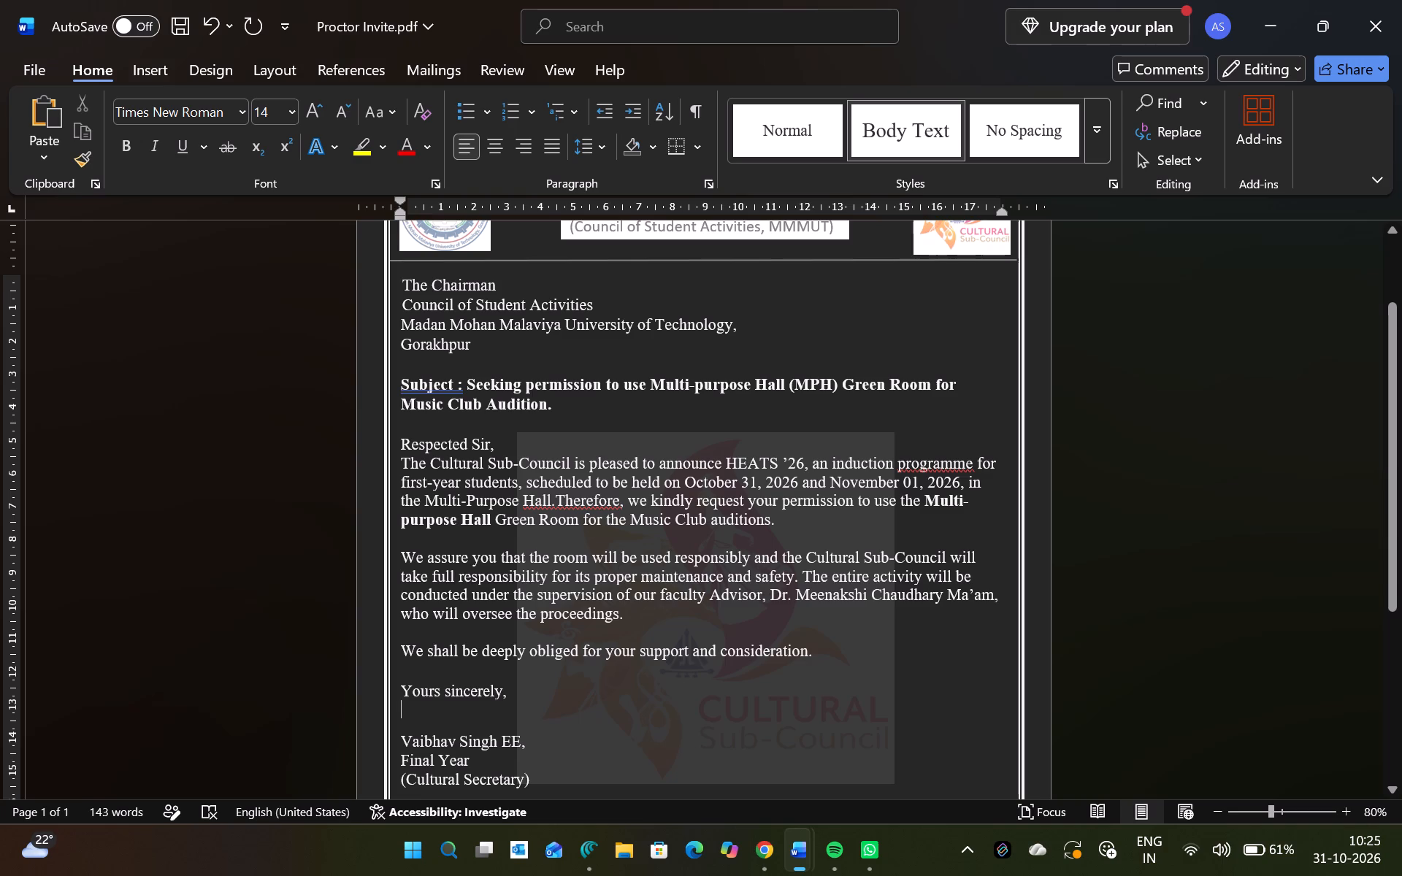
Remove the space before the colon in the subject line so the label reads "Subject:".
{"action": "left_click", "coordinate": [457, 380]}
{"action": "key", "text": "BackSpace"}
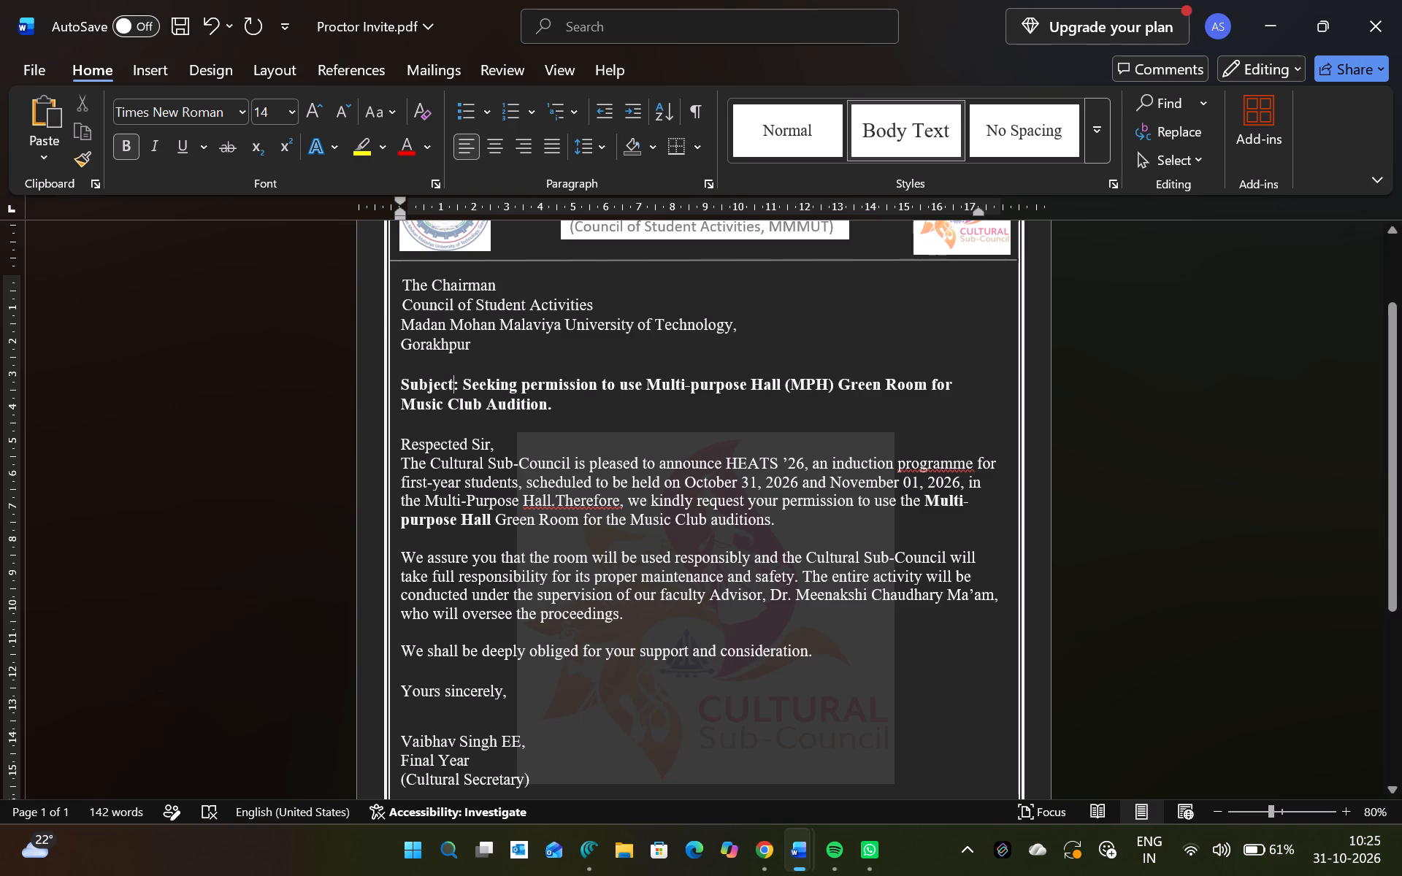
Add an extra blank line between the request paragraph and the "We assure you" paragraph.
{"action": "left_click", "coordinate": [775, 521]}
{"action": "key", "text": "Return"}
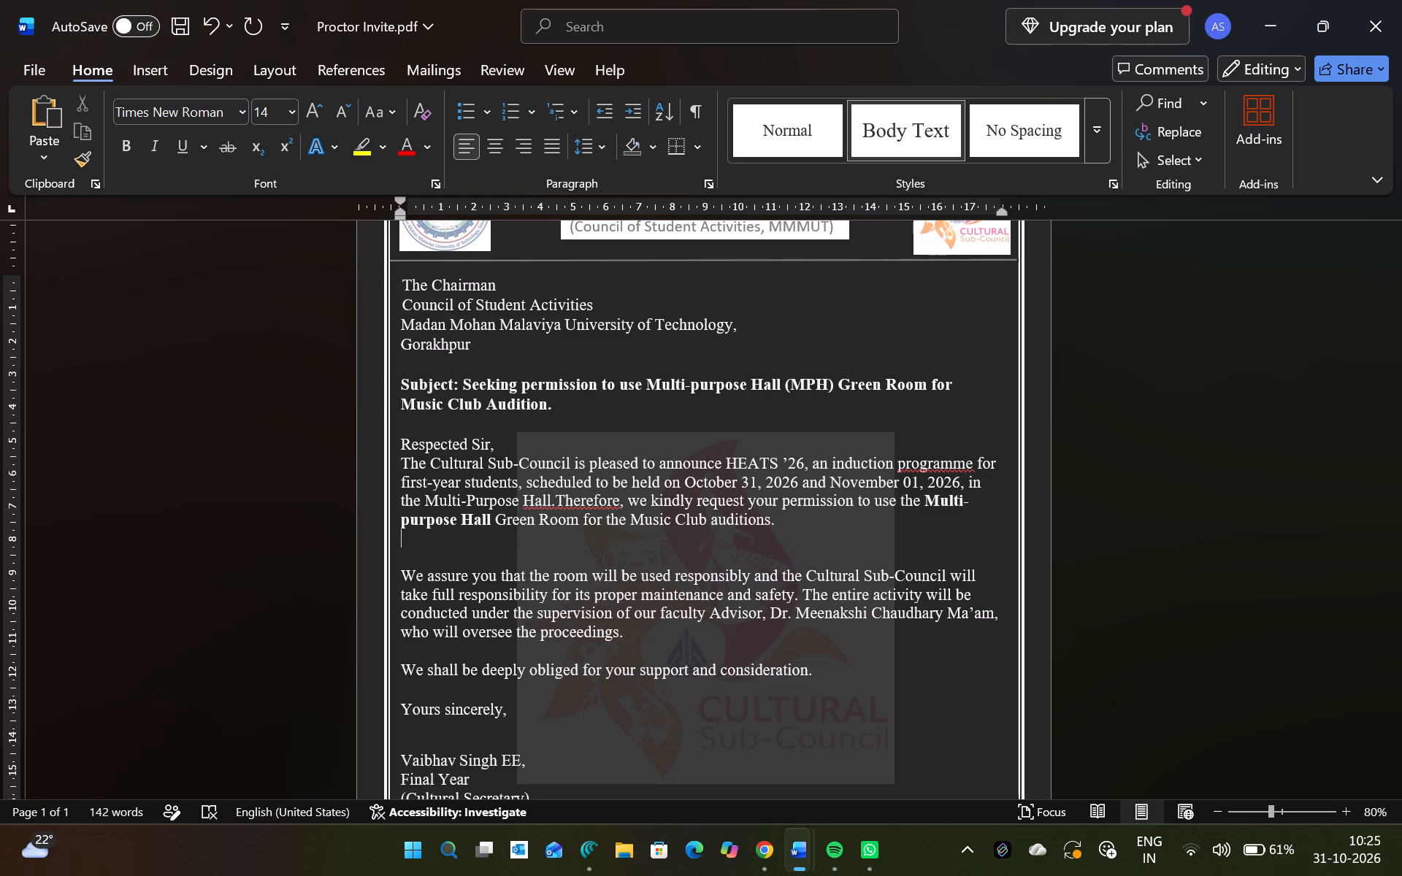
{"action": "key", "text": "BackSpace"}
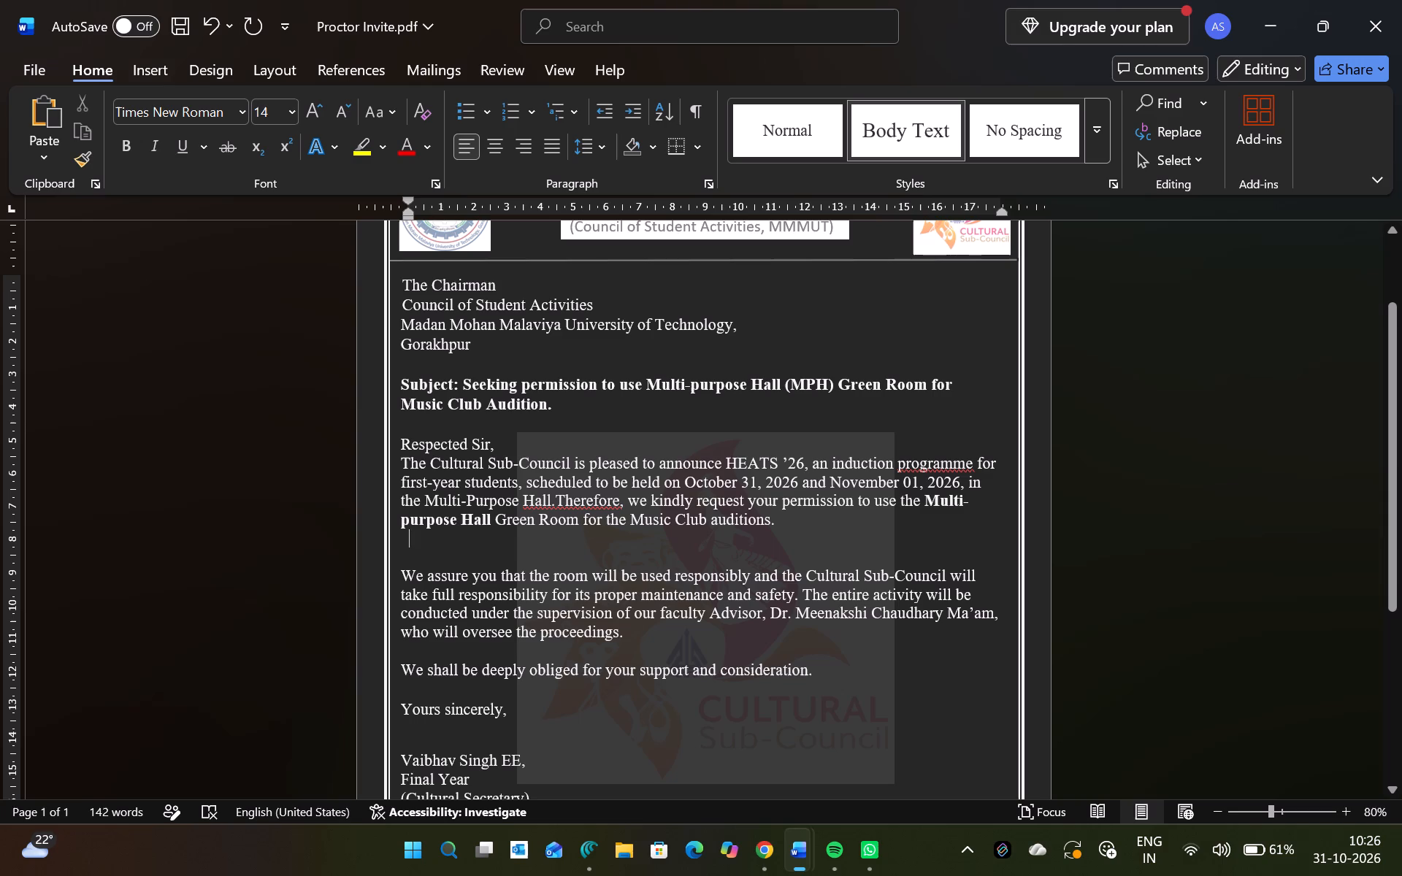
Shorten "Multi-purpose Hall (MPH)" in the subject line to "MPH", removing the full name and the parentheses.
{"action": "left_click", "coordinate": [834, 388]}
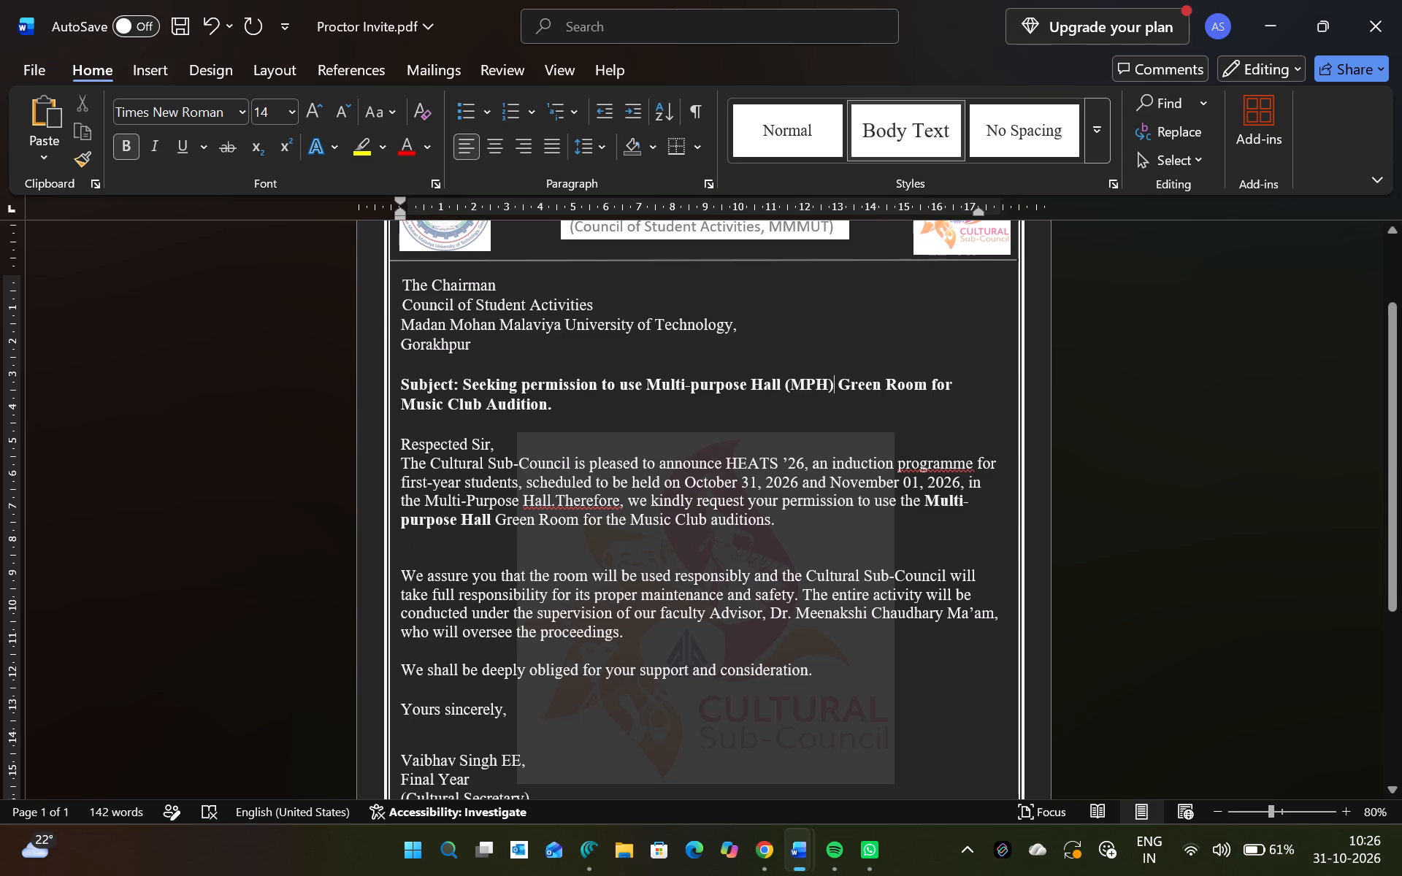
{"action": "key", "text": "BackSpace"}
{"action": "key", "text": "Left"}
{"action": "key", "text": "Left"}
{"action": "key", "text": "Left"}
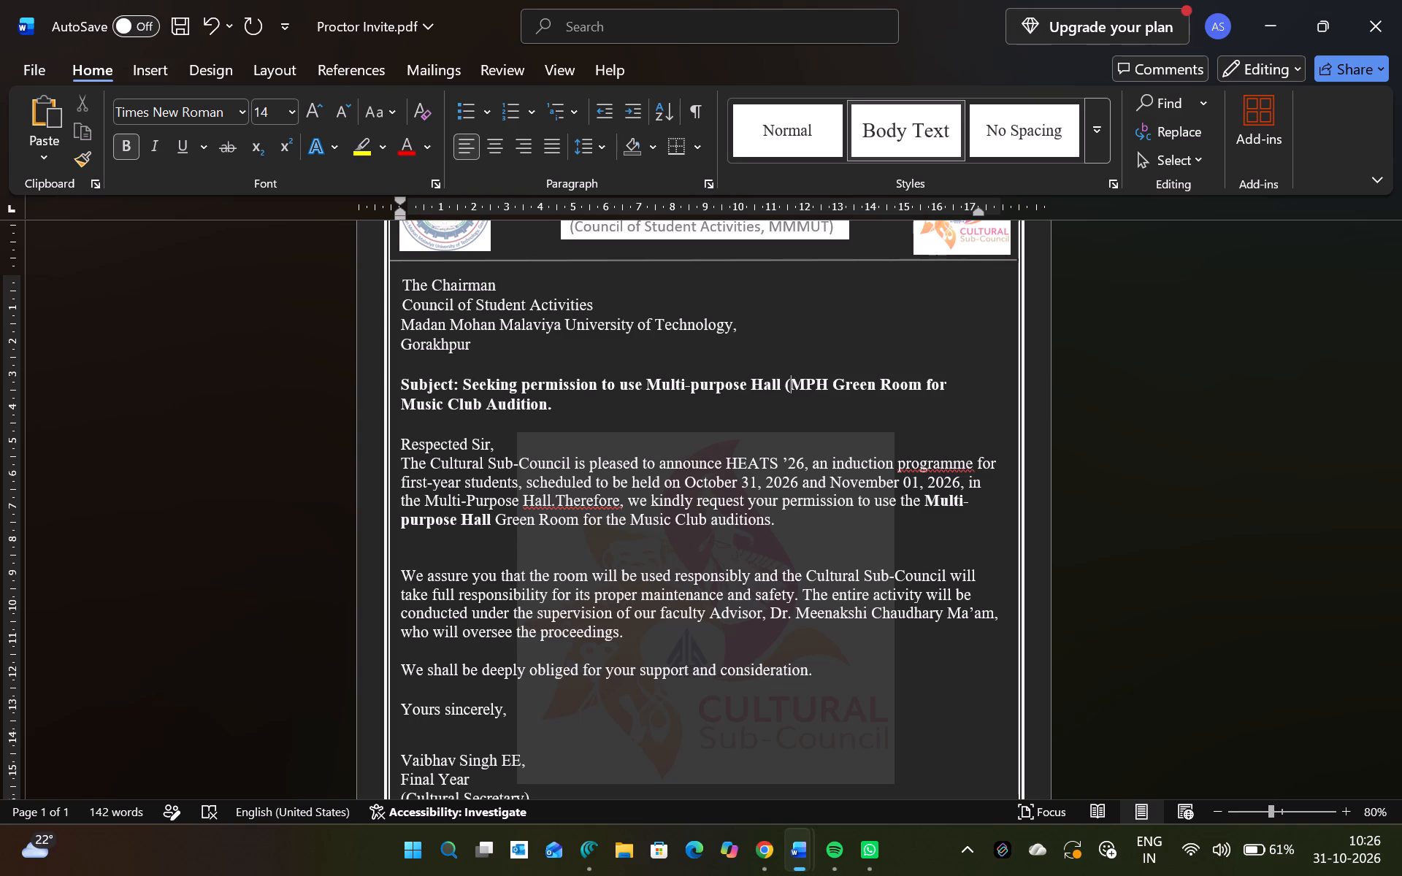
{"action": "key", "text": "BackSpace"}
{"action": "key", "text": "BackSpace"}
{"action": "key", "text": "BackSpace"}
{"action": "key", "text": "BackSpace"}
{"action": "key", "text": "BackSpace"}
{"action": "key", "text": "BackSpace"}
{"action": "key", "text": "BackSpace"}
{"action": "key", "text": "BackSpace"}
{"action": "key", "text": "BackSpace"}
{"action": "key", "text": "BackSpace"}
{"action": "key", "text": "BackSpace"}
{"action": "key", "text": "BackSpace"}
{"action": "key", "text": "BackSpace"}
{"action": "key", "text": "BackSpace"}
{"action": "key", "text": "BackSpace"}
{"action": "key", "text": "BackSpace"}
{"action": "key", "text": "BackSpace"}
{"action": "key", "text": "BackSpace"}
{"action": "key", "text": "BackSpace"}
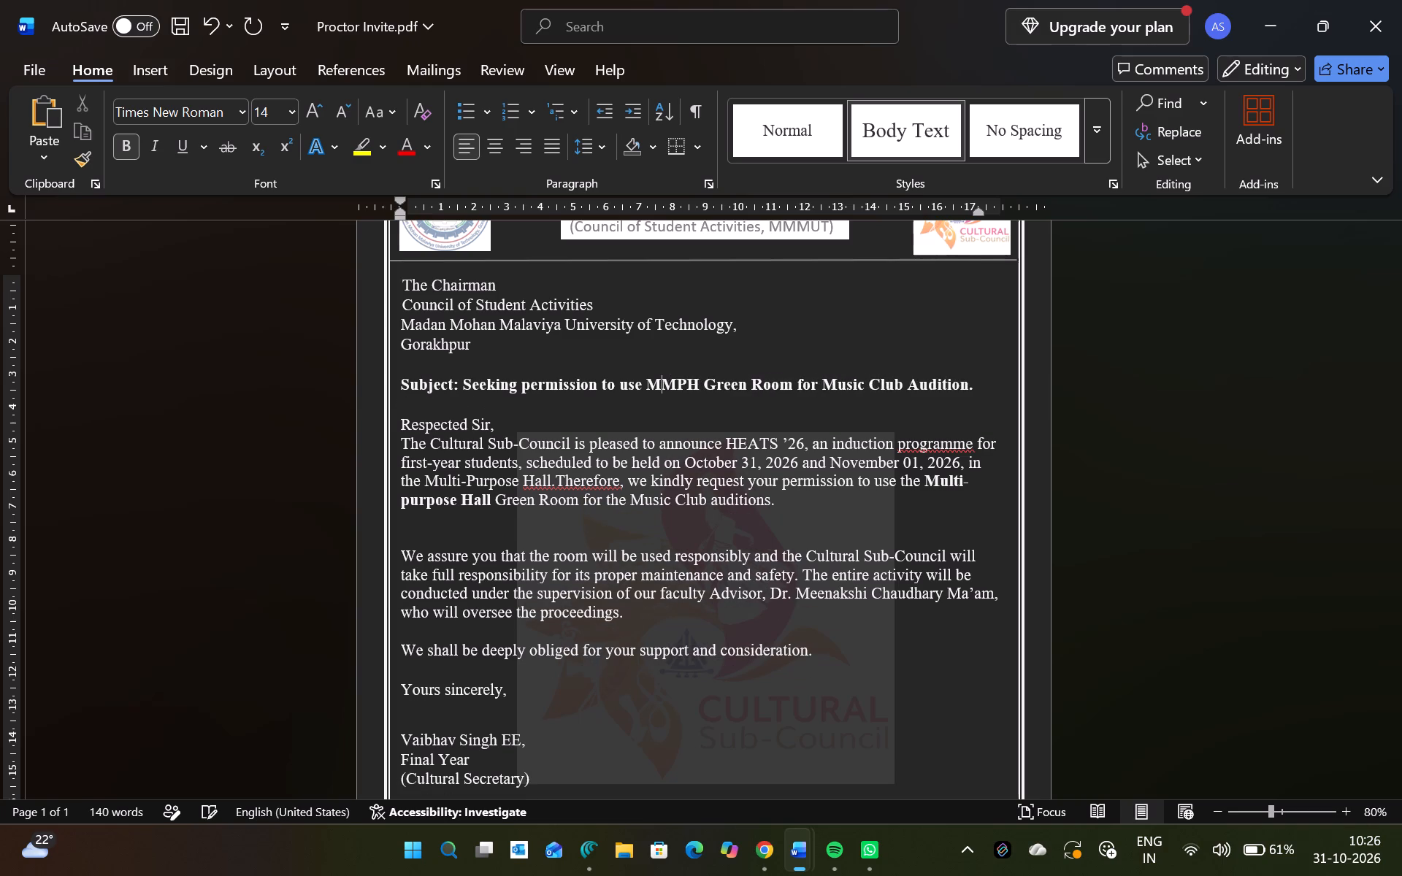
{"action": "key", "text": "BackSpace"}
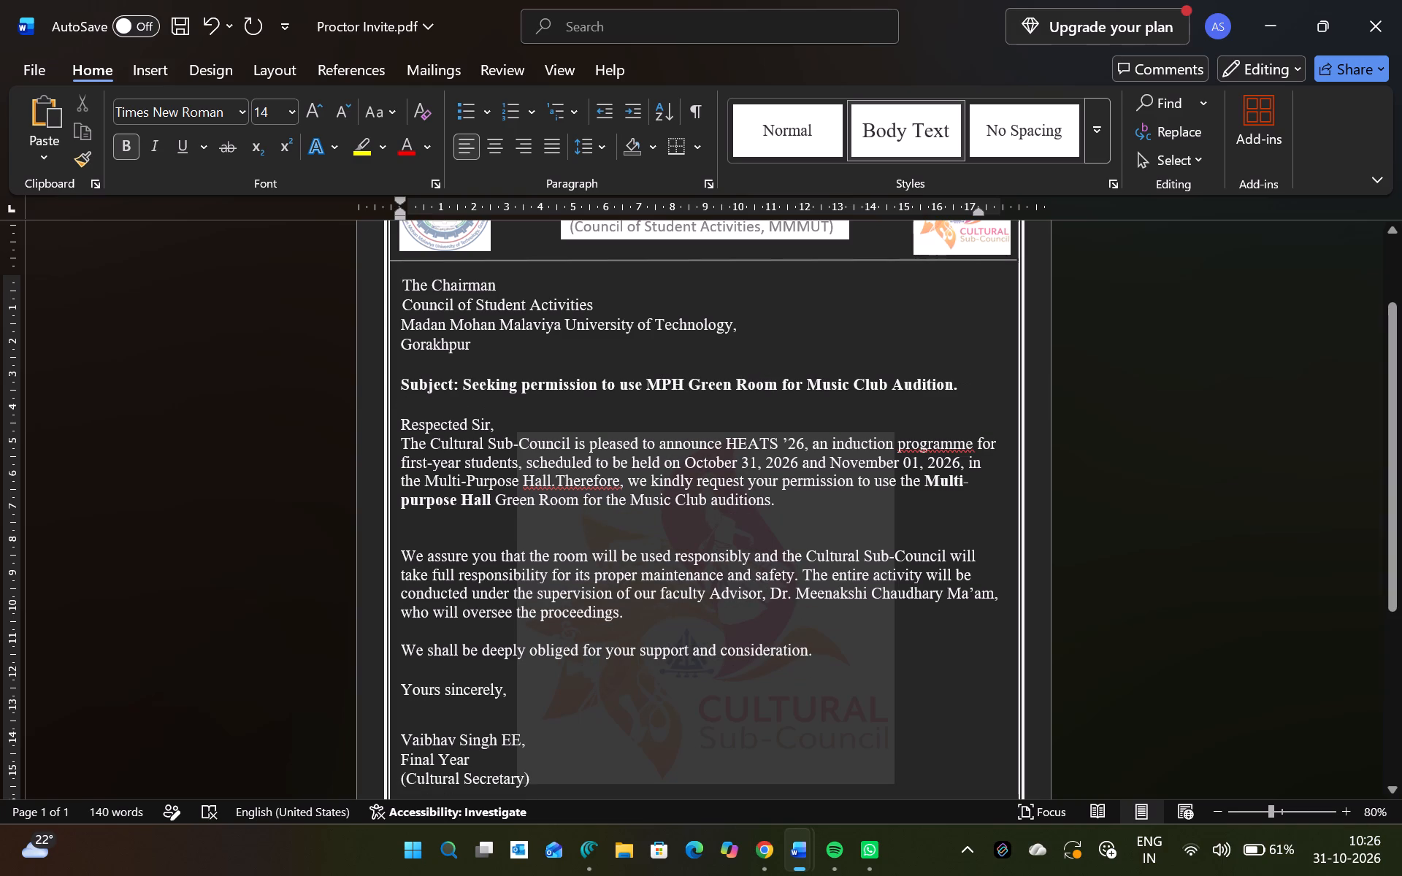
Change the last word of the subject line to "Auditions" without a final period.
{"action": "left_click", "coordinate": [964, 396]}
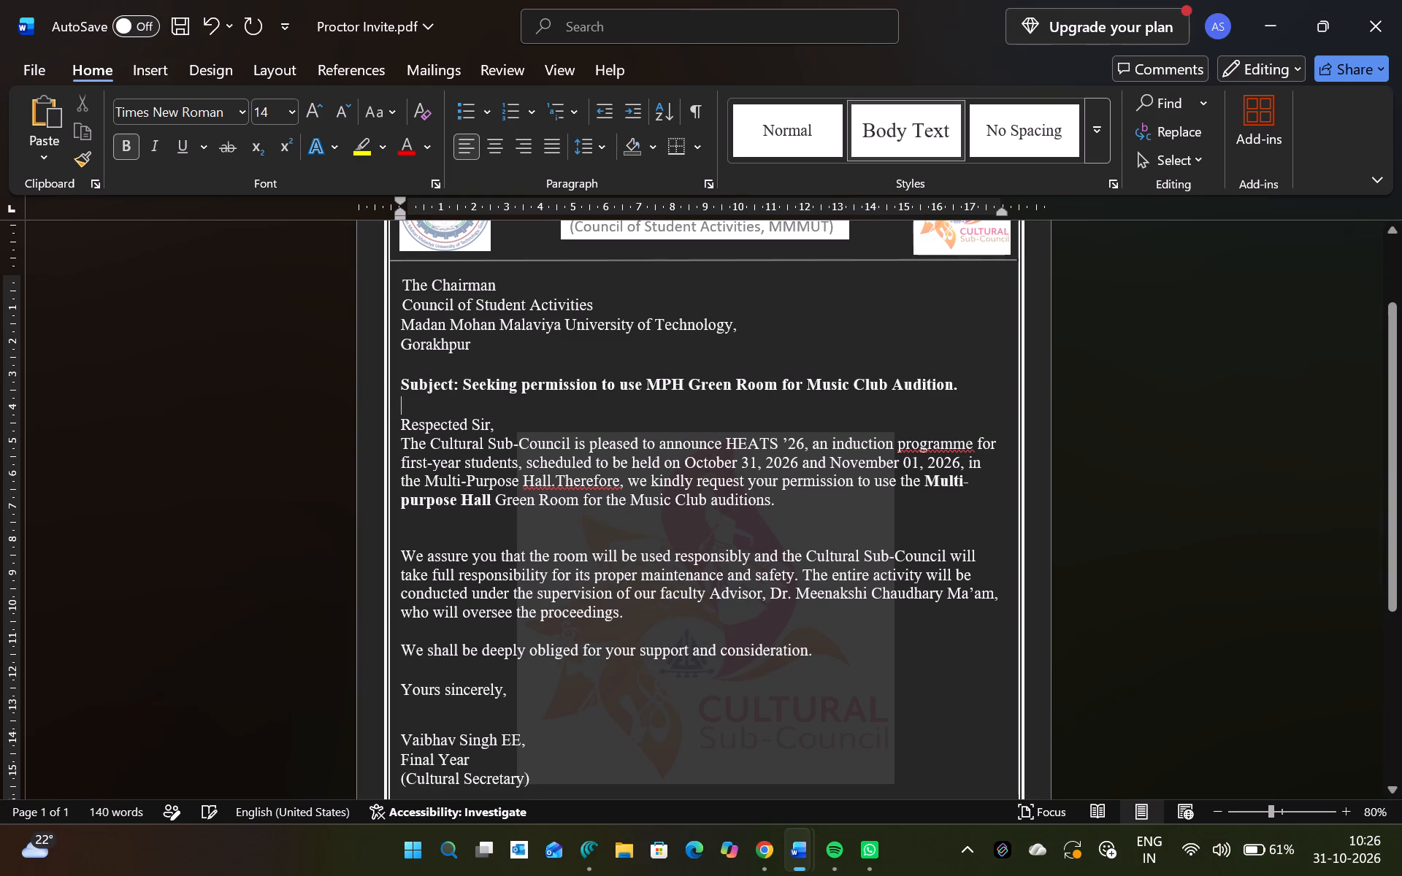
{"action": "left_click", "coordinate": [964, 388]}
{"action": "key", "text": "BackSpace"}
{"action": "key", "text": "s"}
Insert a space between "Multi-Purpose Hall." and "Therefore" in the first body paragraph.
{"action": "left_click", "coordinate": [556, 489]}
{"action": "key", "text": "space"}
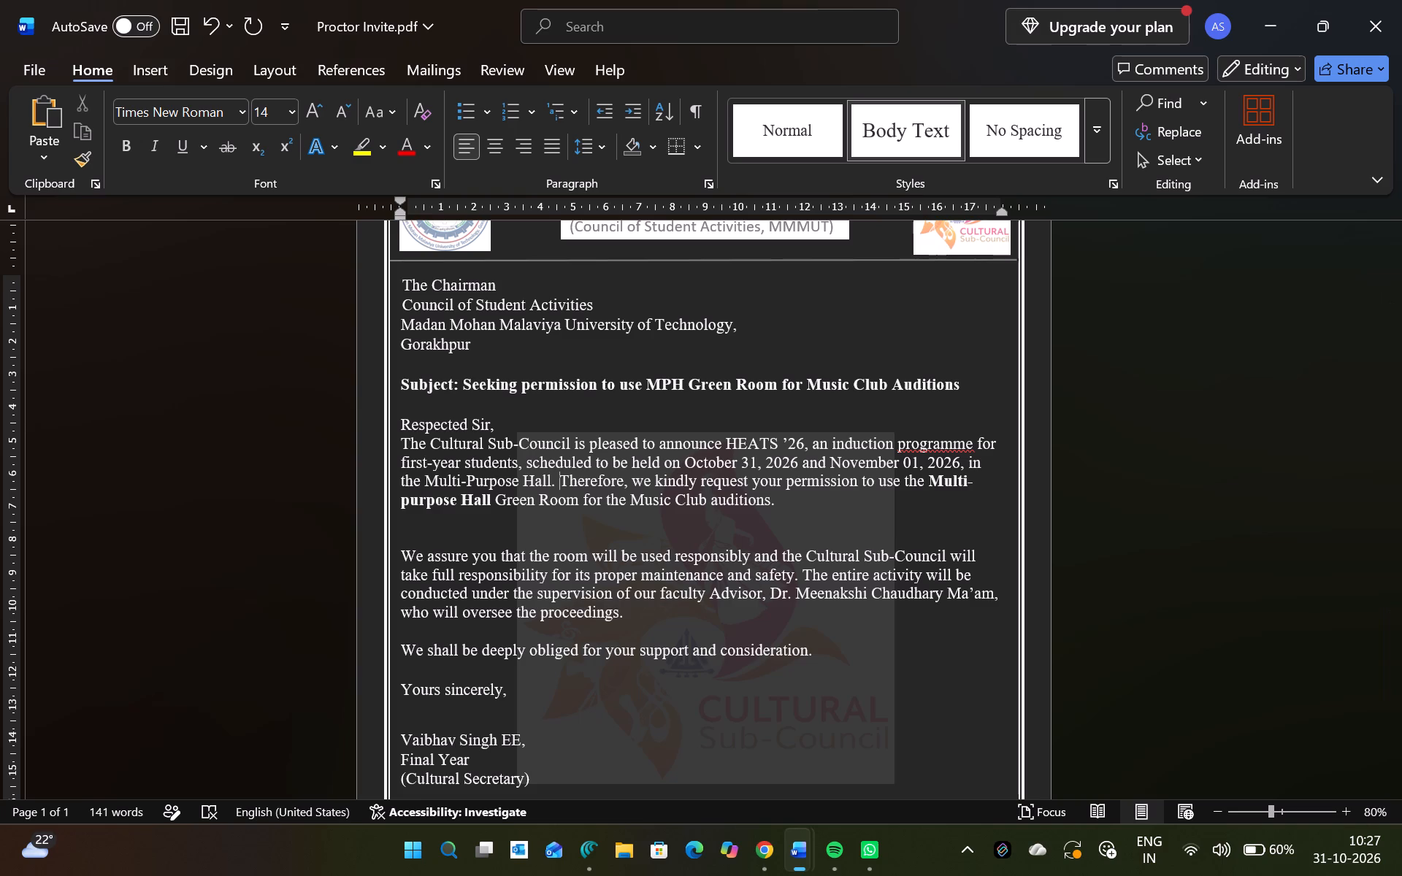
Replace "MPH" in the subject line with the bold "Multi-purpose Hall" copied from the first body paragraph.
{"action": "left_click_drag", "start_coordinate": [927, 484], "coordinate": [445, 564]}
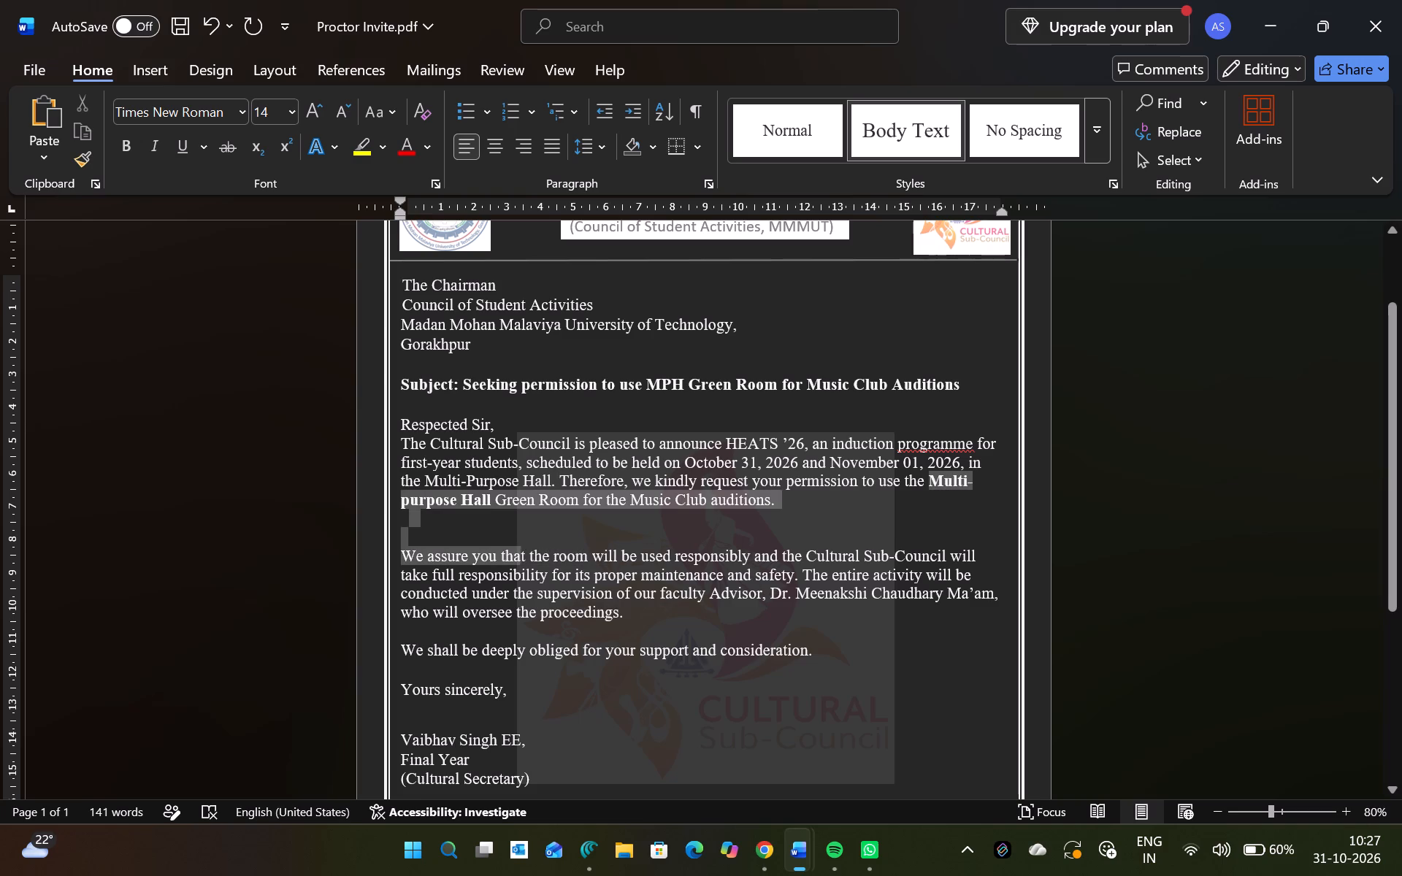
{"action": "left_click_drag", "start_coordinate": [445, 564], "coordinate": [486, 507]}
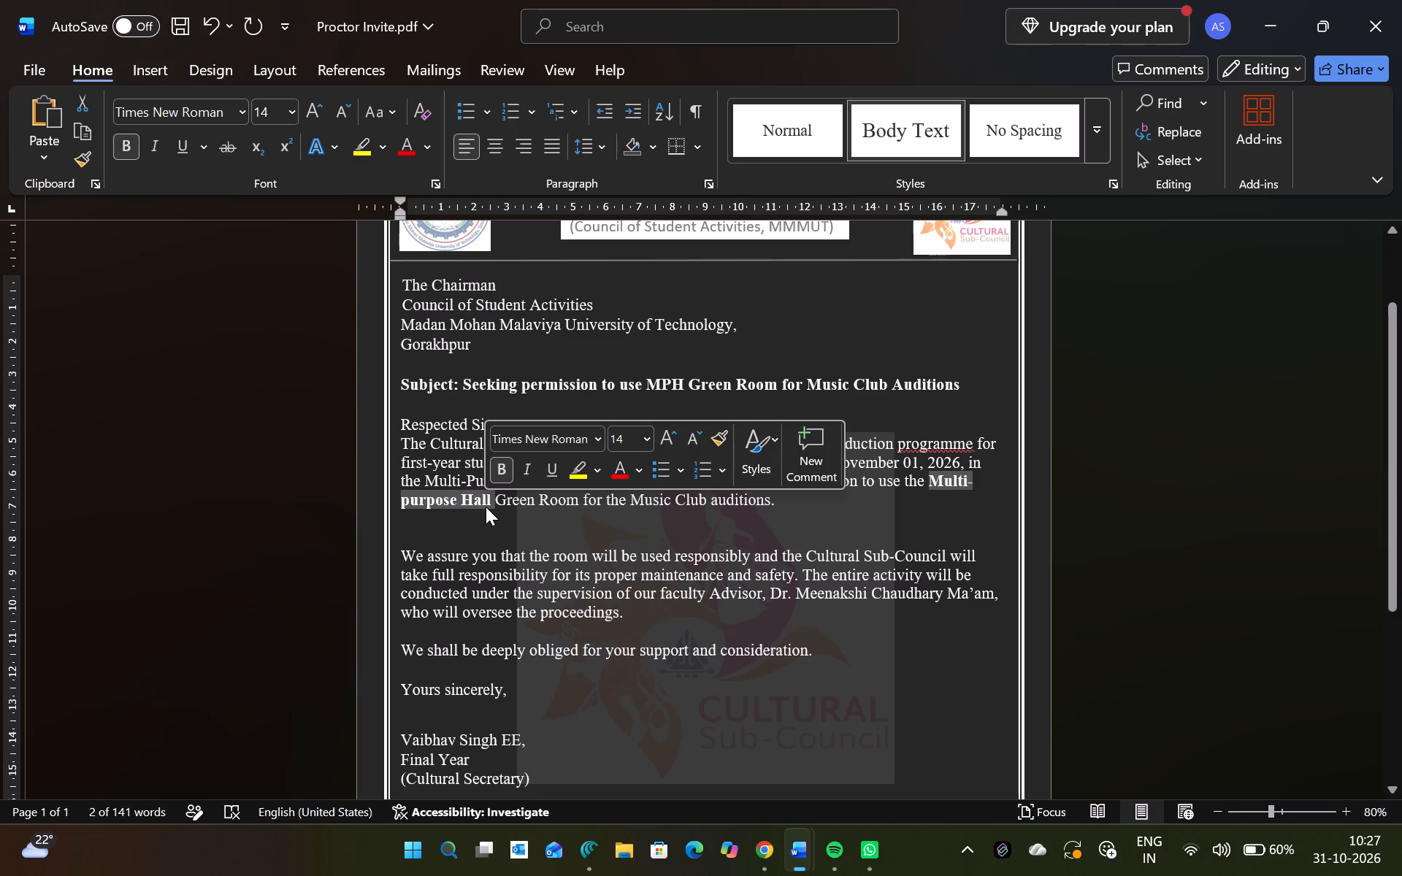
{"action": "key", "text": "ctrl+c"}
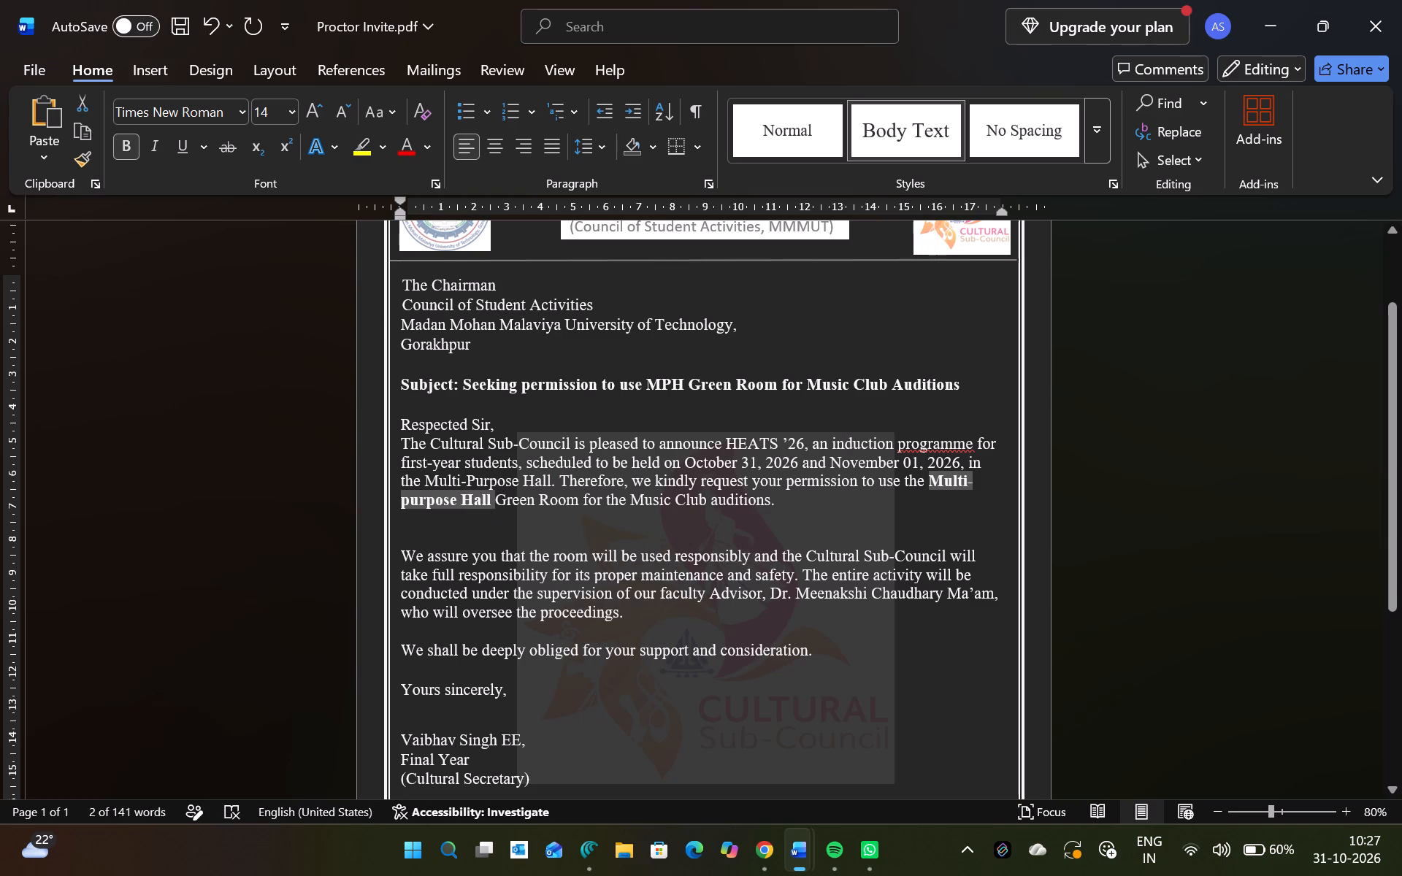
{"action": "left_click_drag", "start_coordinate": [685, 382], "coordinate": [662, 385]}
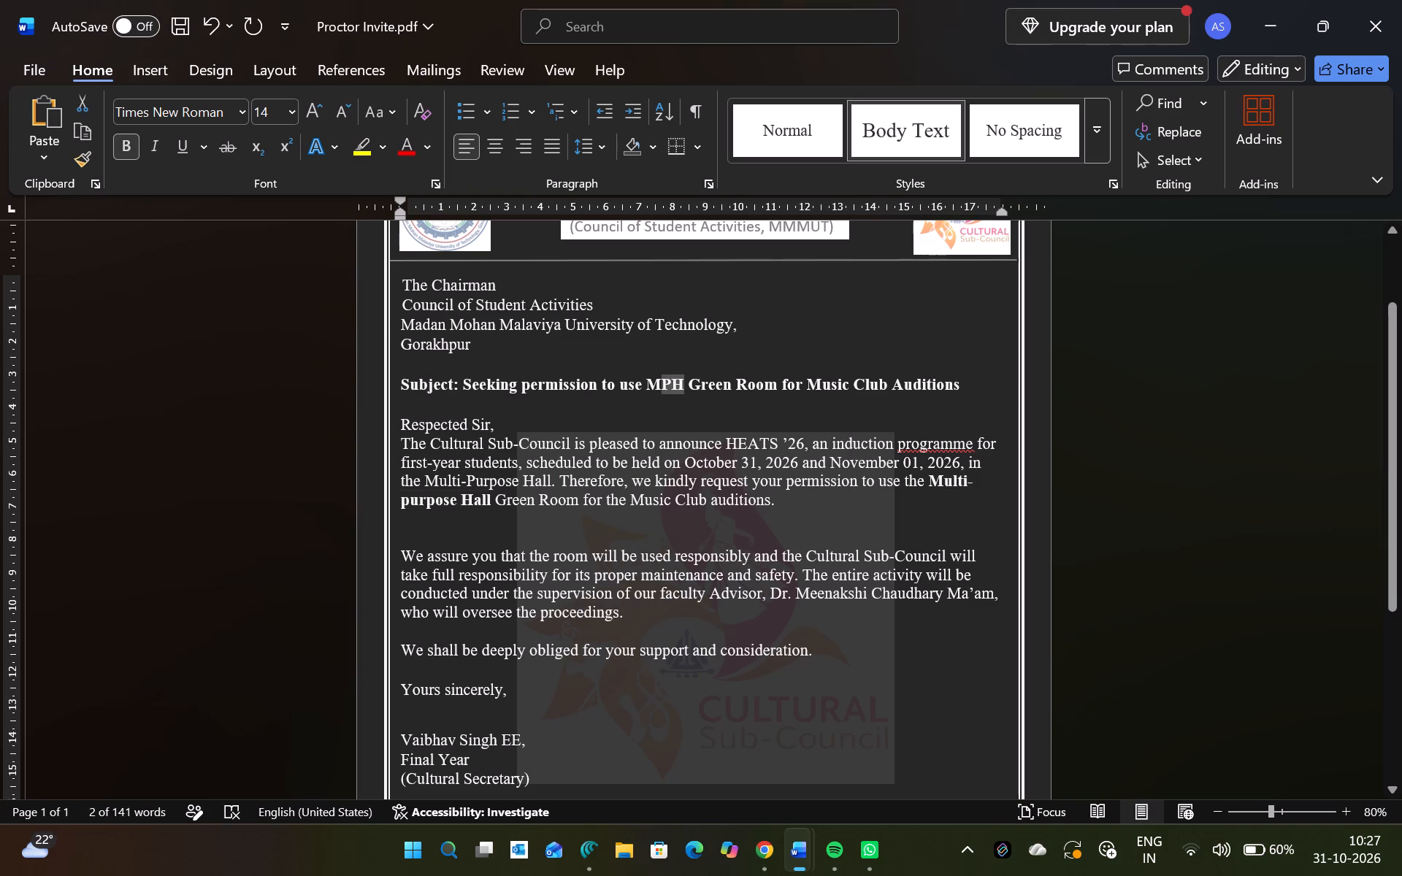
{"action": "left_click_drag", "start_coordinate": [662, 385], "coordinate": [648, 385]}
{"action": "key", "text": "ctrl+v"}
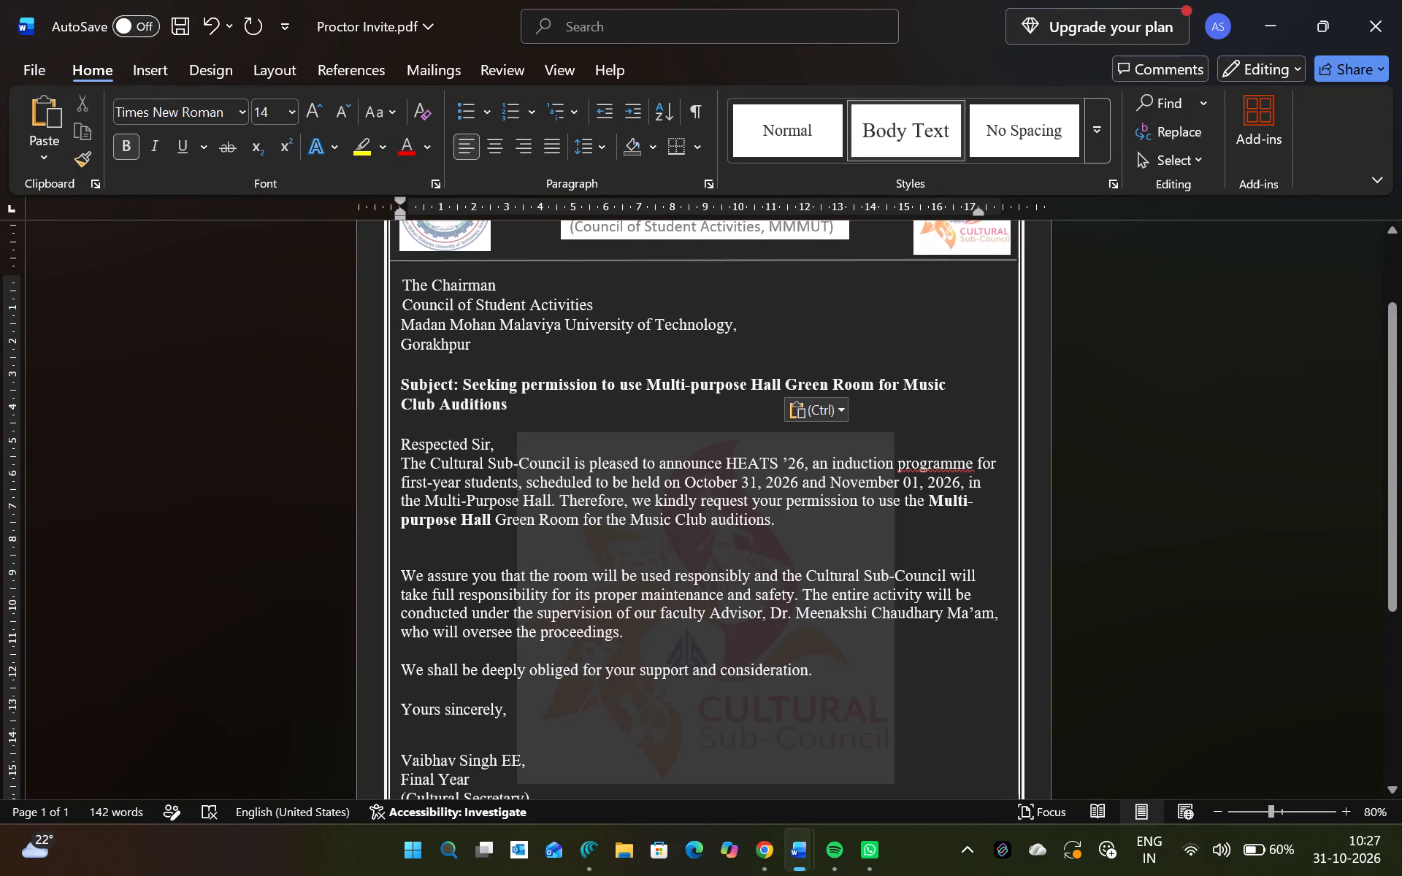
Make the dates "October 31, 2026" and "November 01, 2026" bold in the first body paragraph.
{"action": "left_click_drag", "start_coordinate": [689, 487], "coordinate": [767, 485]}
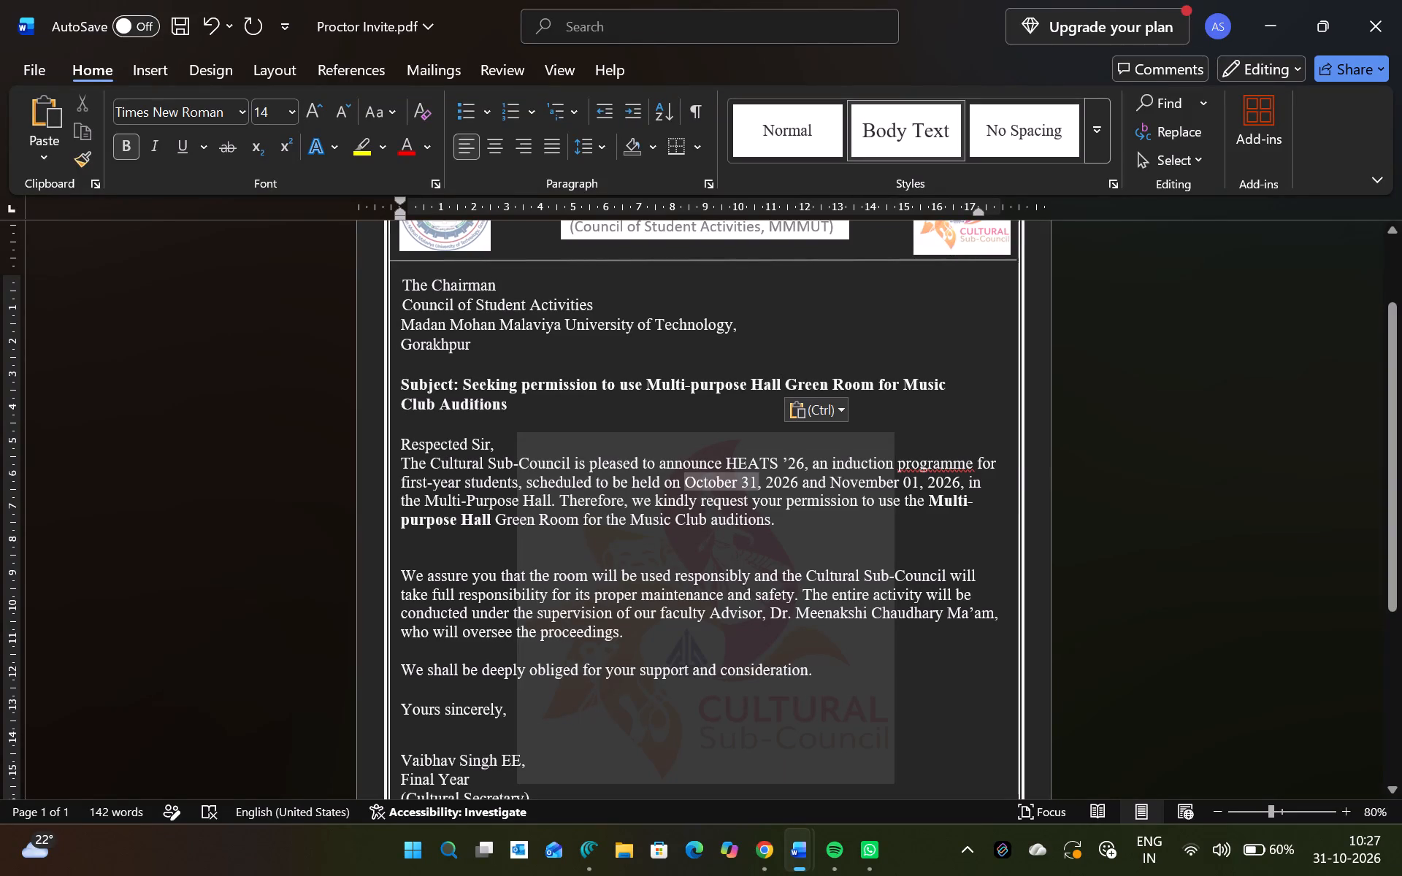
{"action": "left_click_drag", "start_coordinate": [767, 485], "coordinate": [790, 484]}
{"action": "left_click", "coordinate": [811, 441]}
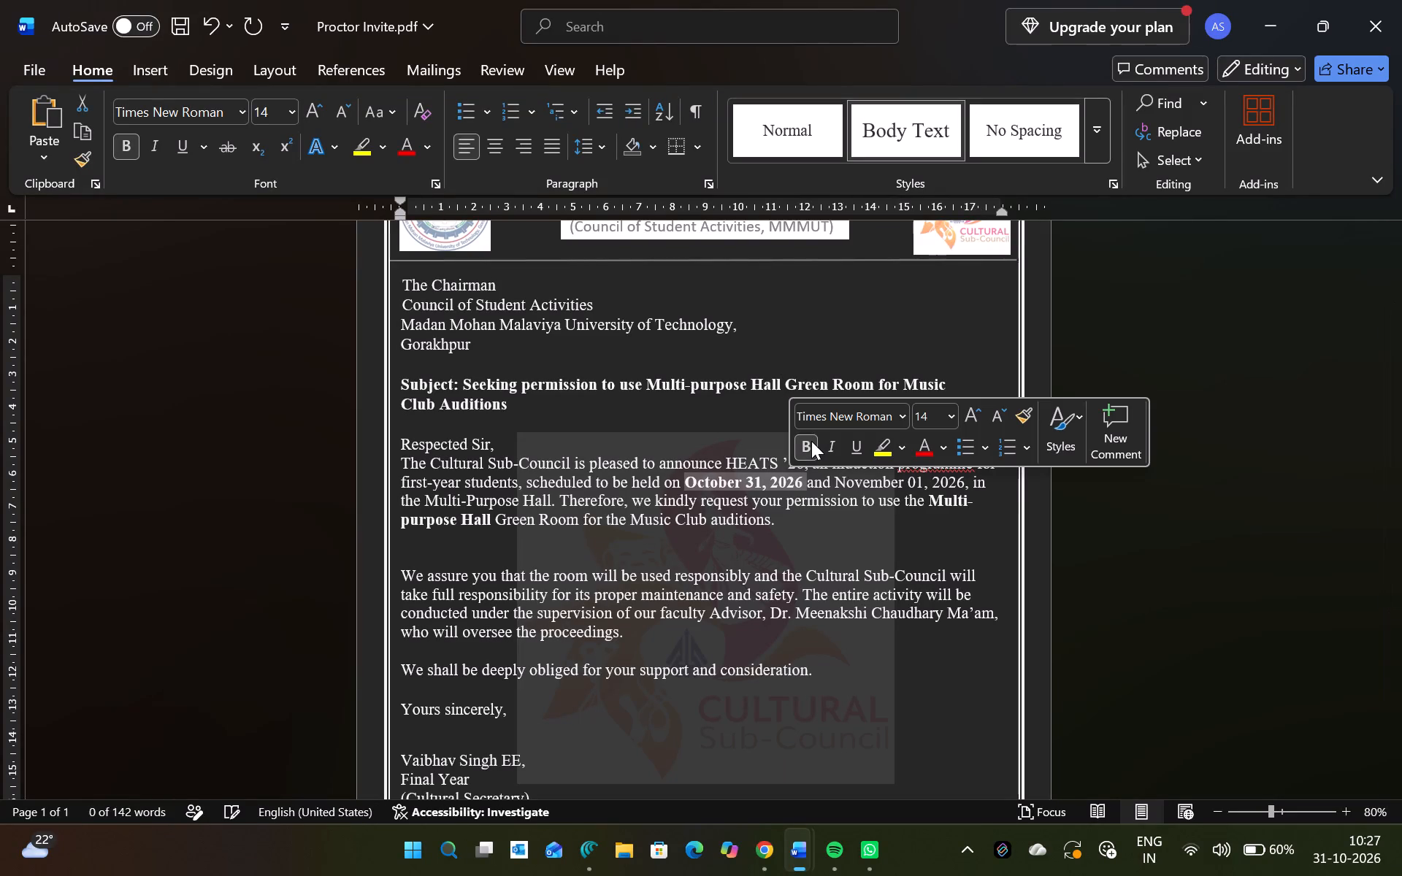
{"action": "left_click_drag", "start_coordinate": [837, 485], "coordinate": [945, 488]}
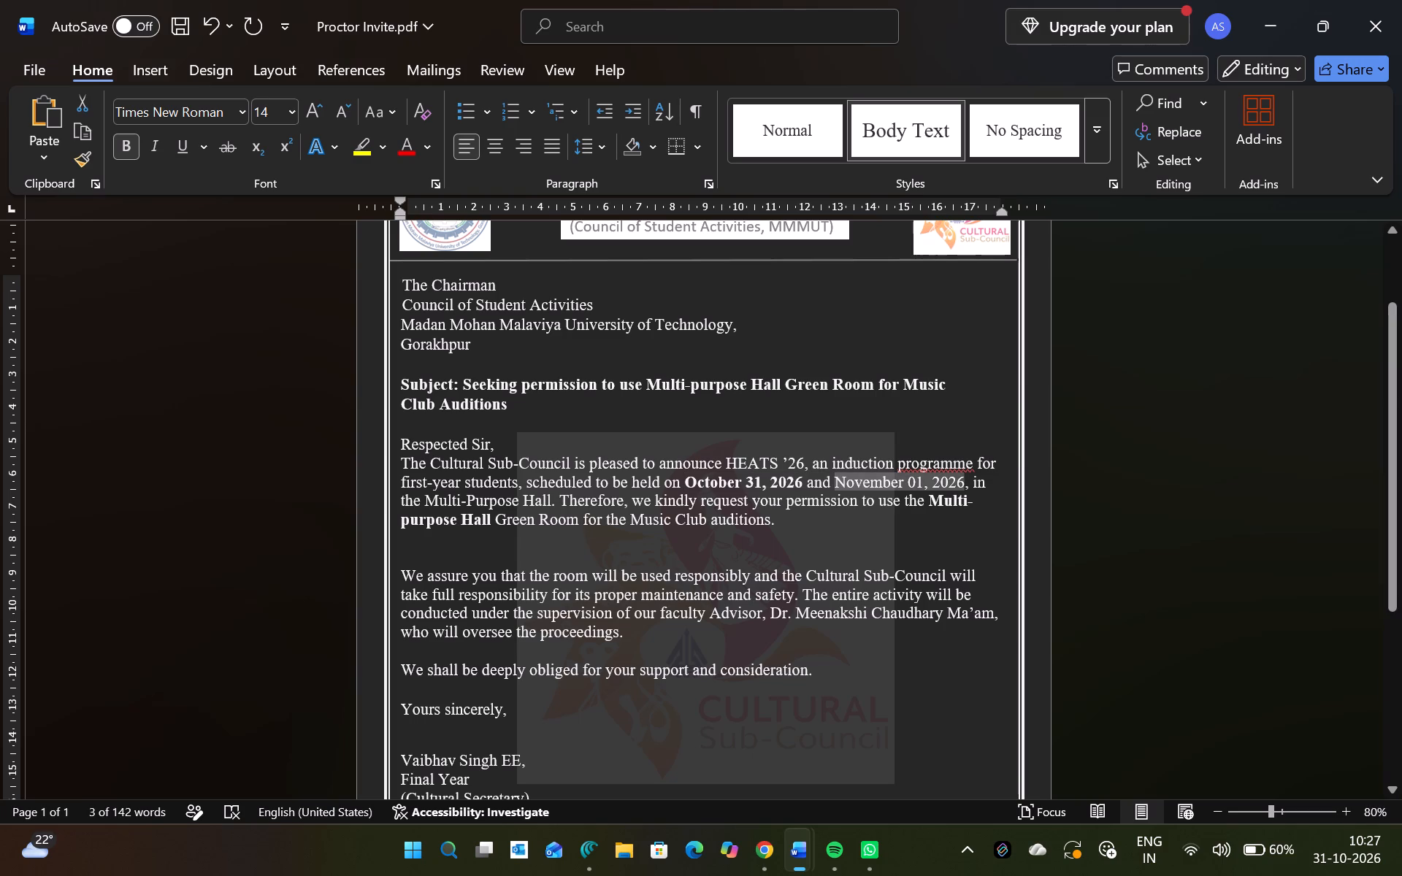
{"action": "left_click_drag", "start_coordinate": [945, 488], "coordinate": [952, 486]}
{"action": "left_click", "coordinate": [970, 451]}
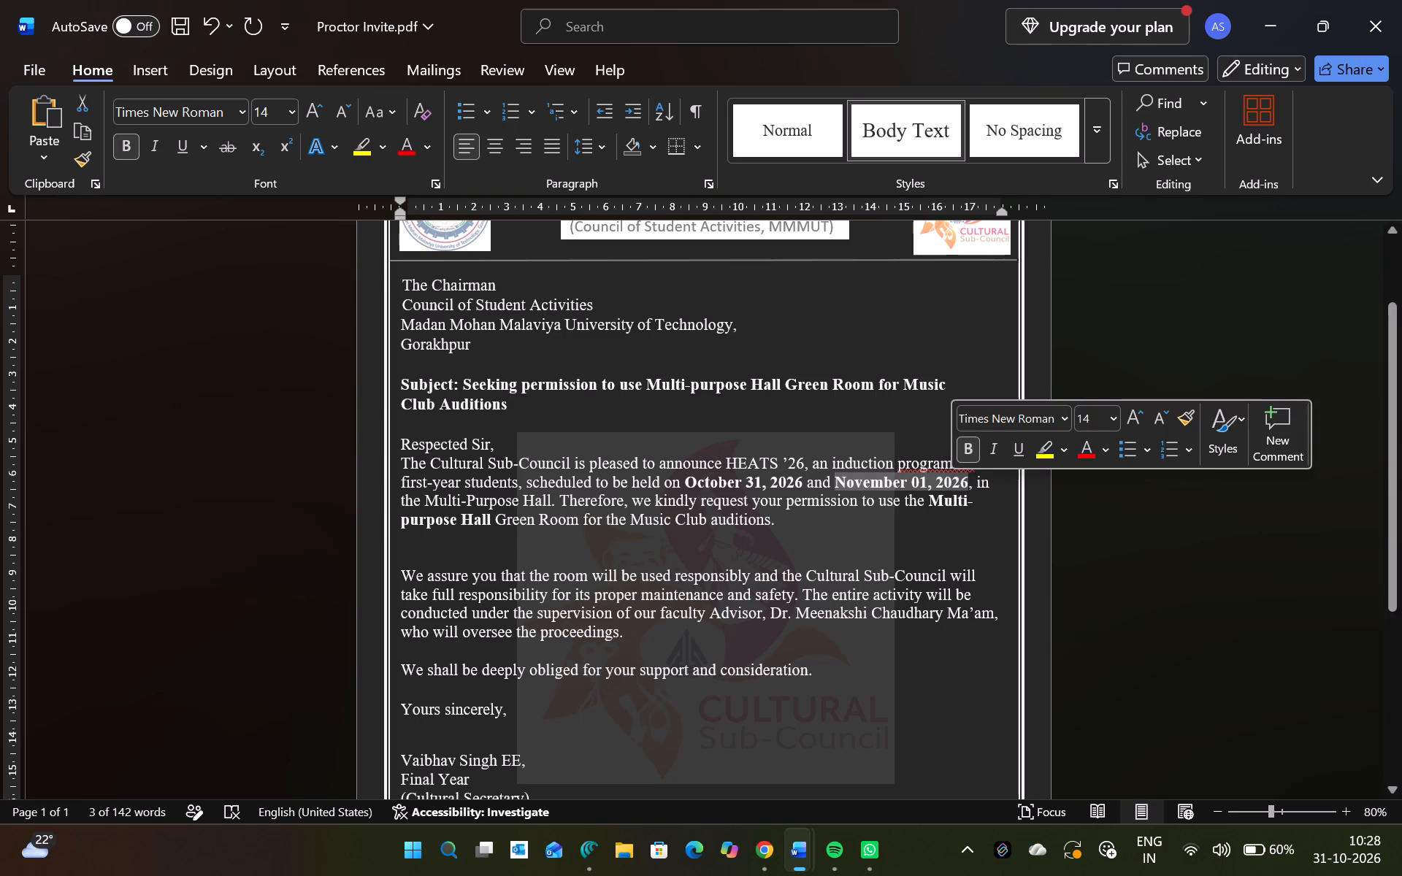
Make "Green Room" bold in the request sentence of the first body paragraph.
{"action": "left_click_drag", "start_coordinate": [496, 521], "coordinate": [566, 526]}
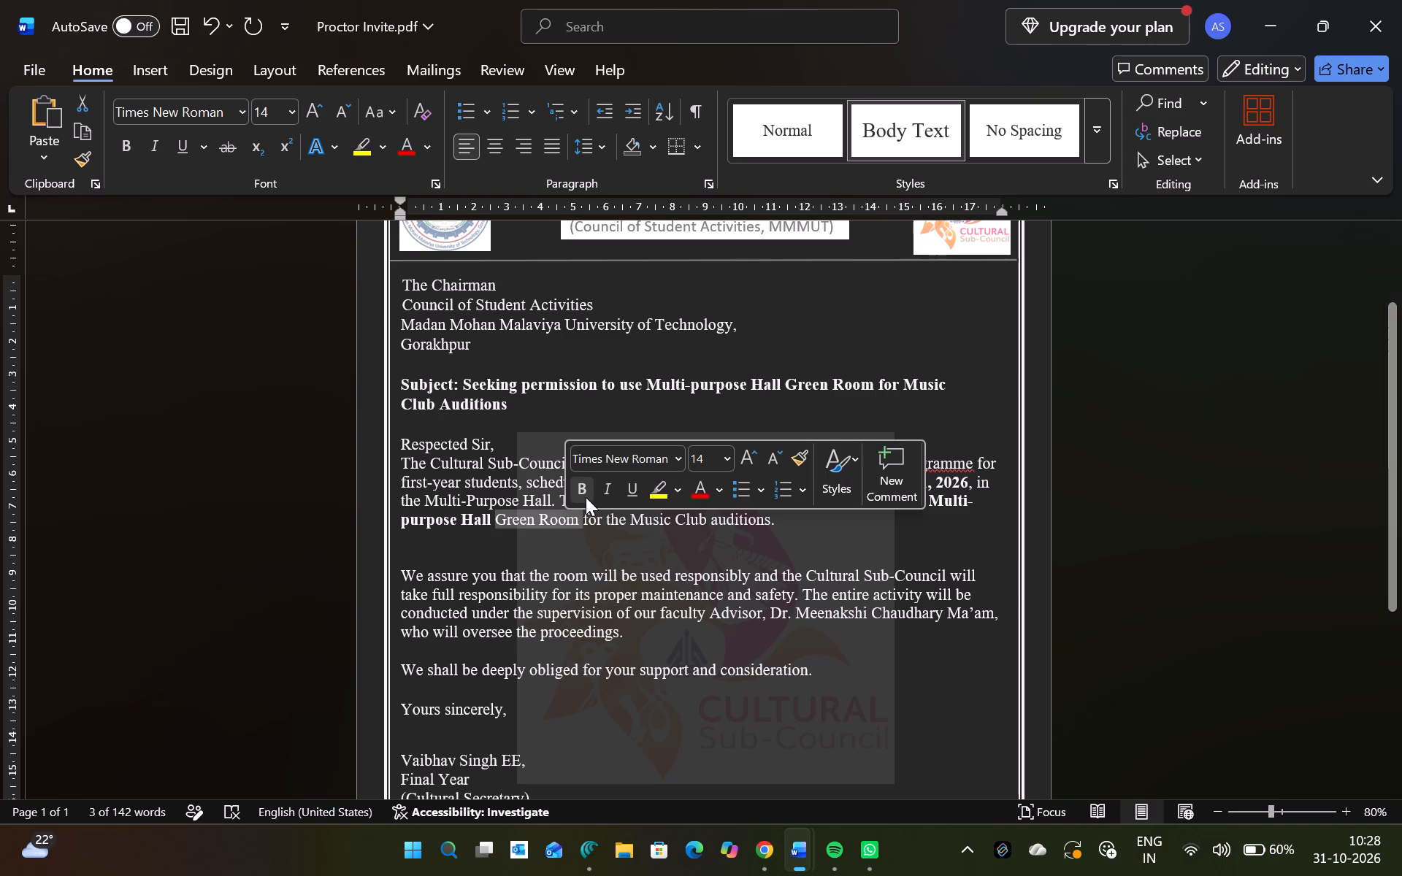
{"action": "left_click", "coordinate": [584, 492]}
{"action": "left_click", "coordinate": [654, 537]}
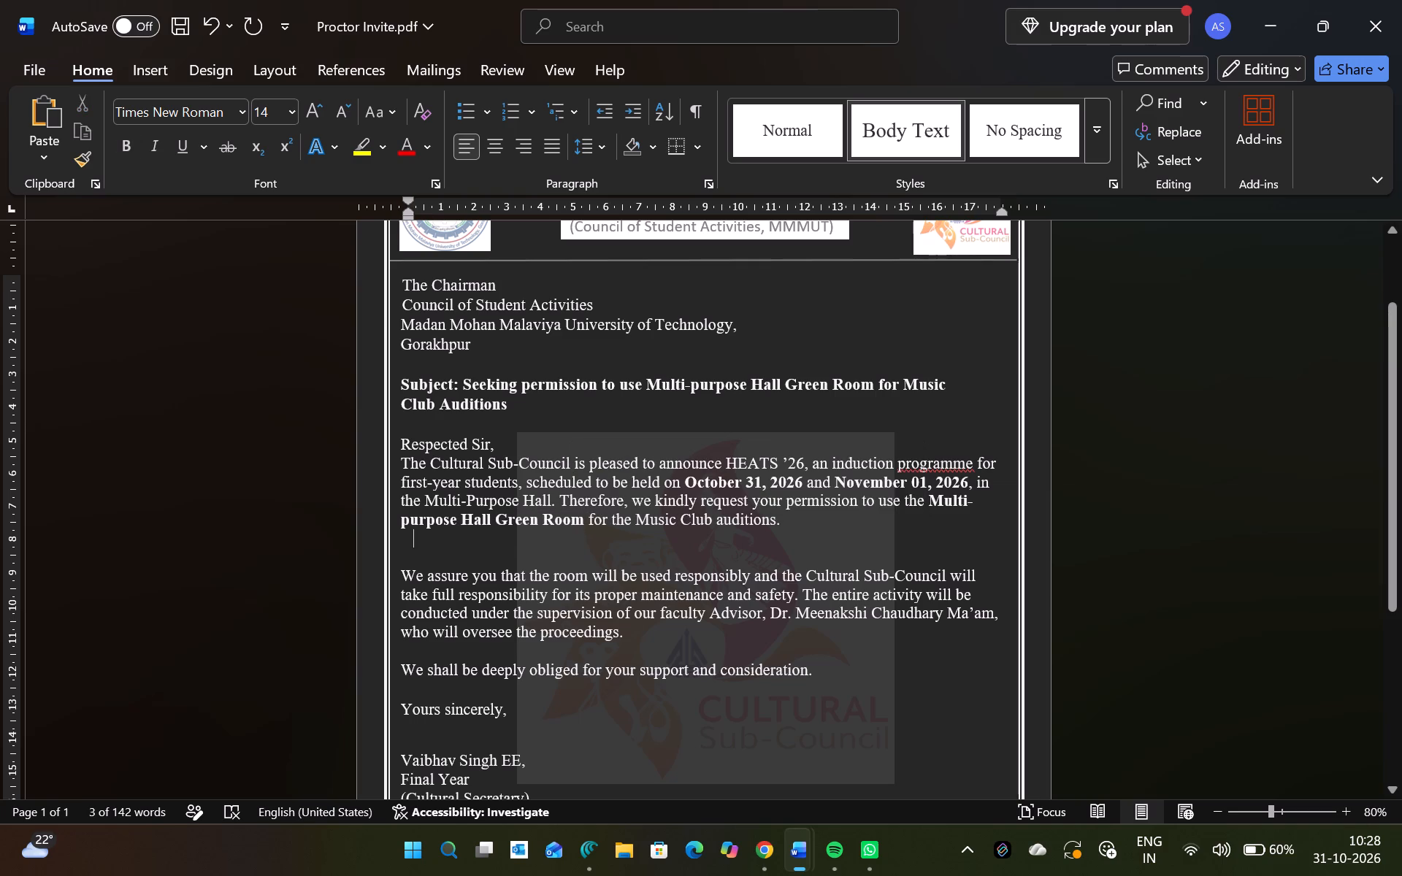
Break the signature line after the signatory's name so that "EE, Final Year" forms its own line.
{"action": "scroll", "coordinate": [654, 537], "scroll_direction": "down", "scroll_amount": 1}
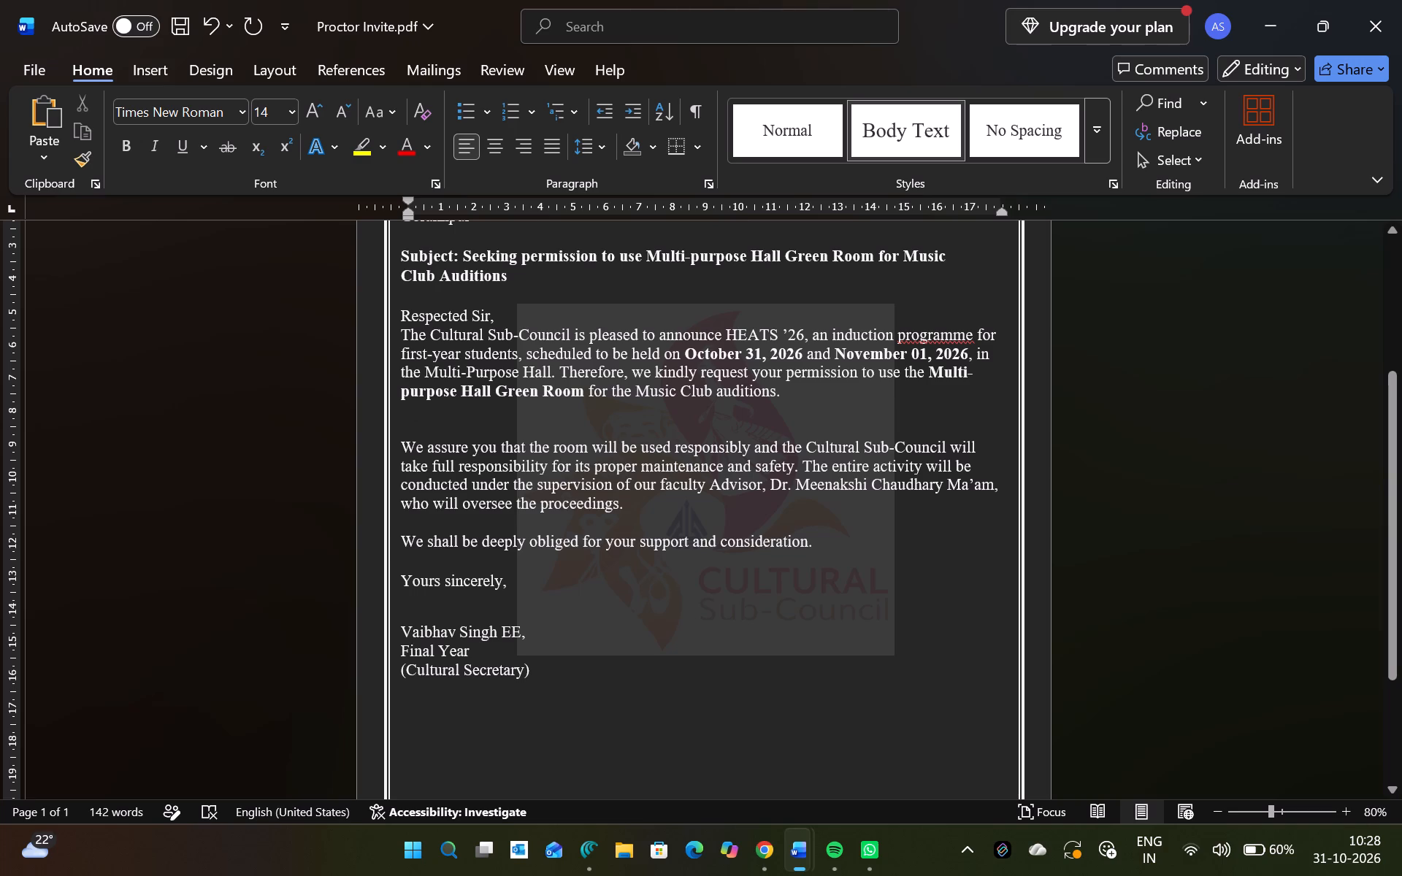
{"action": "left_click", "coordinate": [502, 631]}
{"action": "key", "text": "Return"}
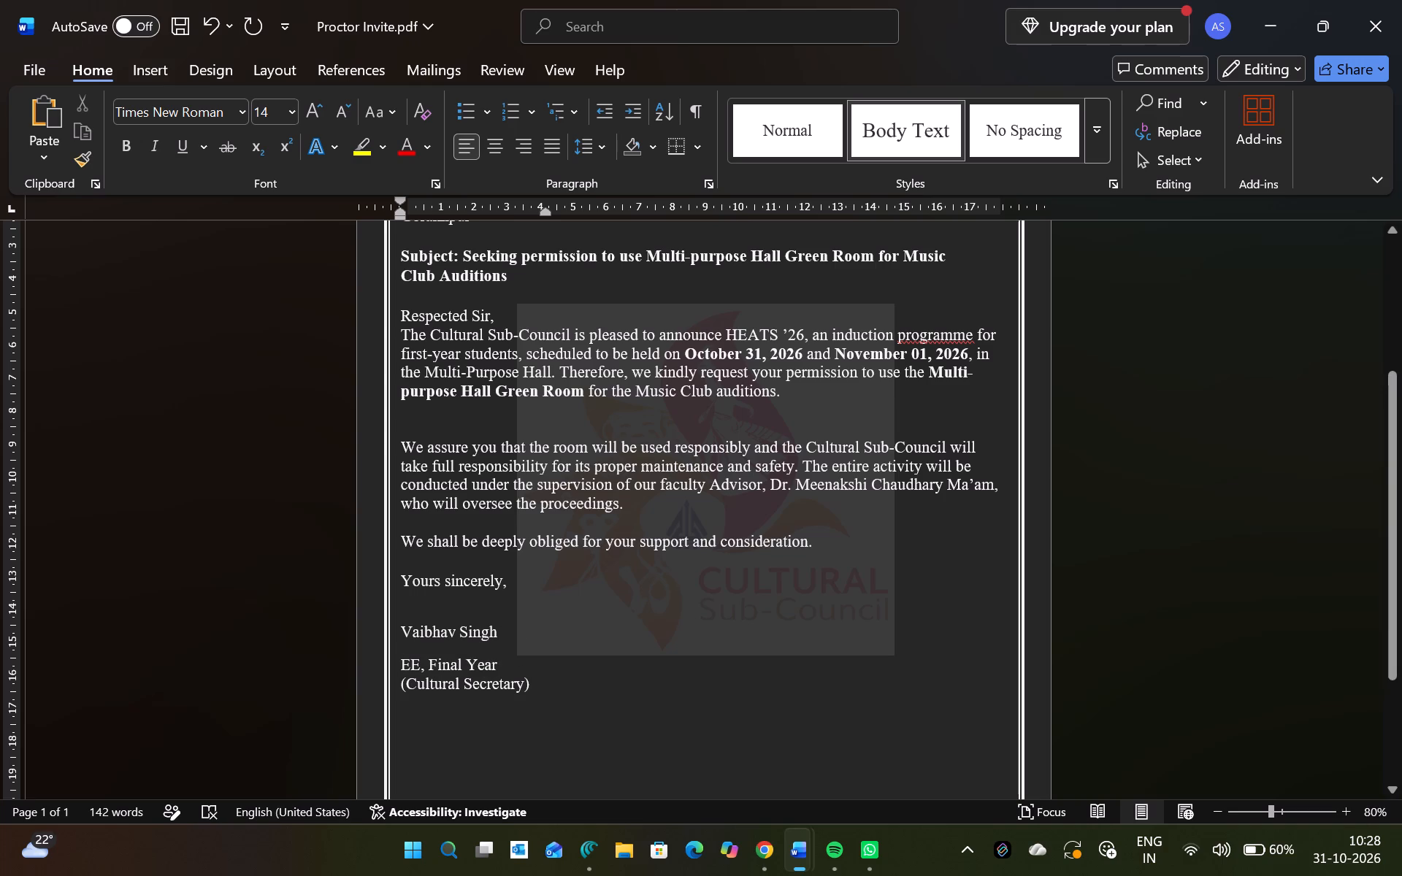
Remove the space before the "EE, Final Year" paragraph in the signature block.
{"action": "left_click_drag", "start_coordinate": [410, 626], "coordinate": [452, 633]}
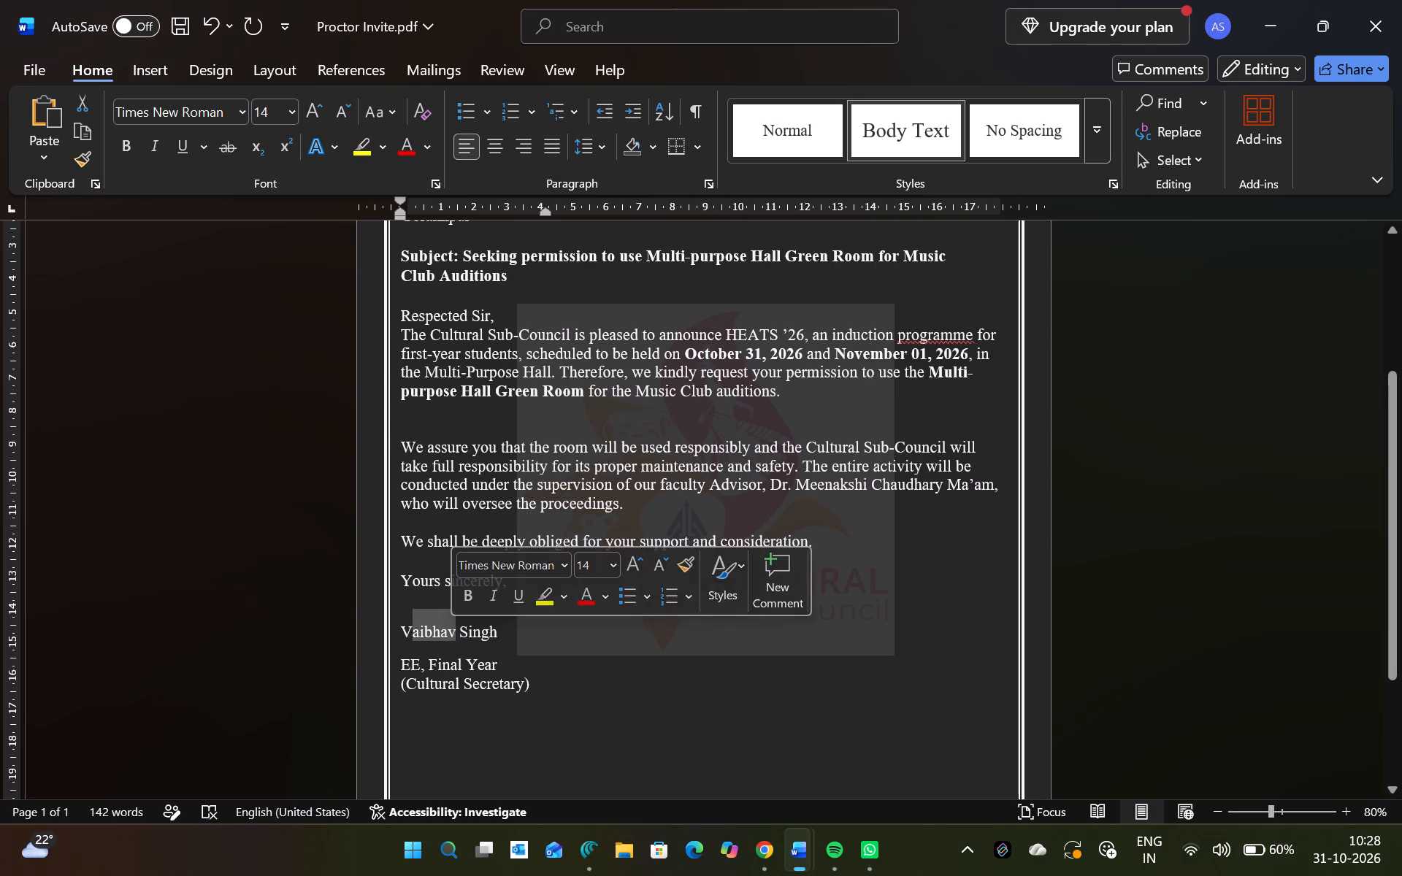
{"action": "left_click_drag", "start_coordinate": [399, 662], "coordinate": [497, 661]}
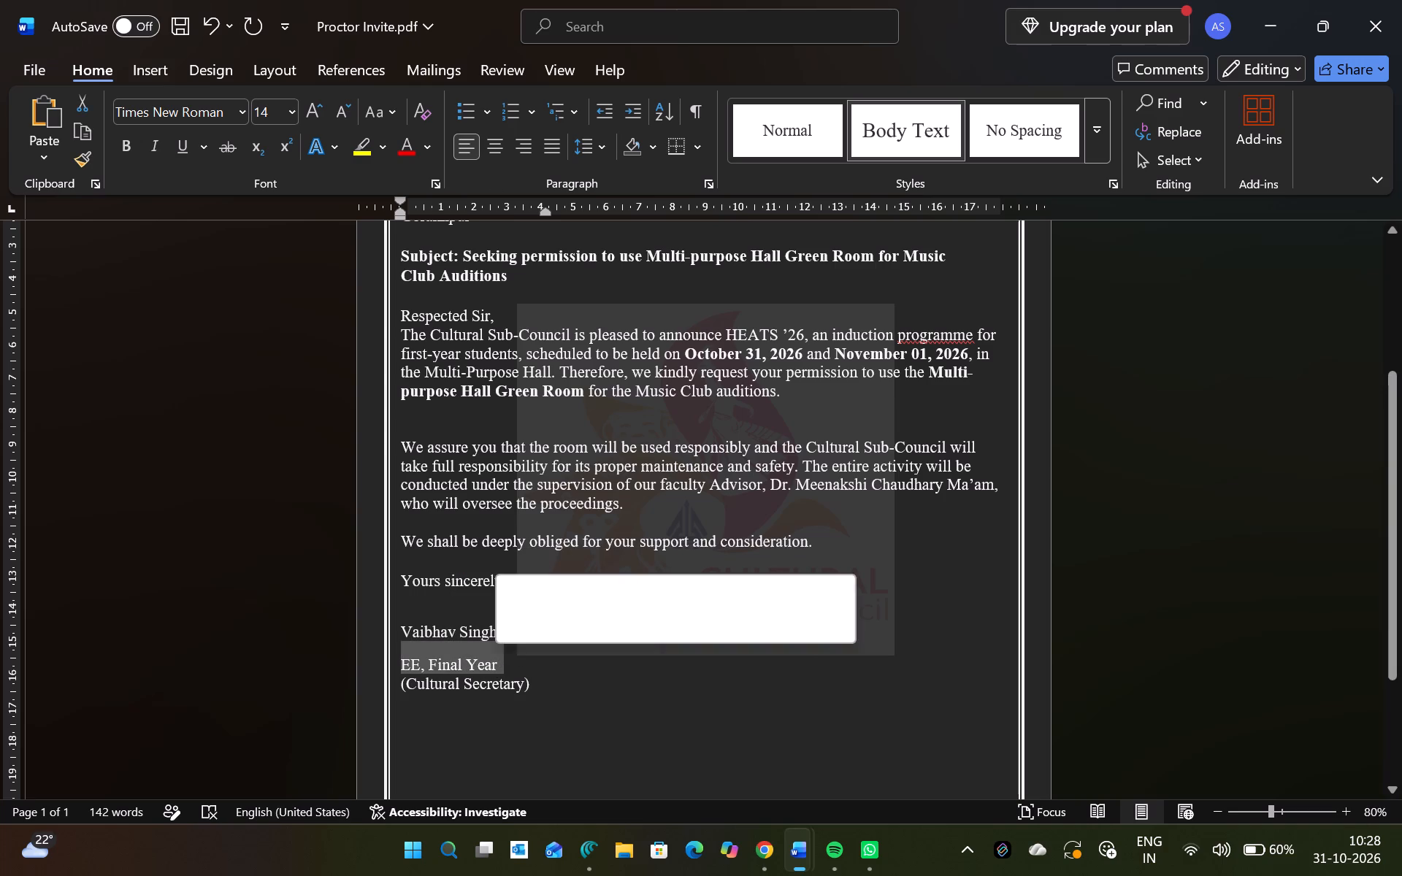
{"action": "left_click", "coordinate": [600, 139]}
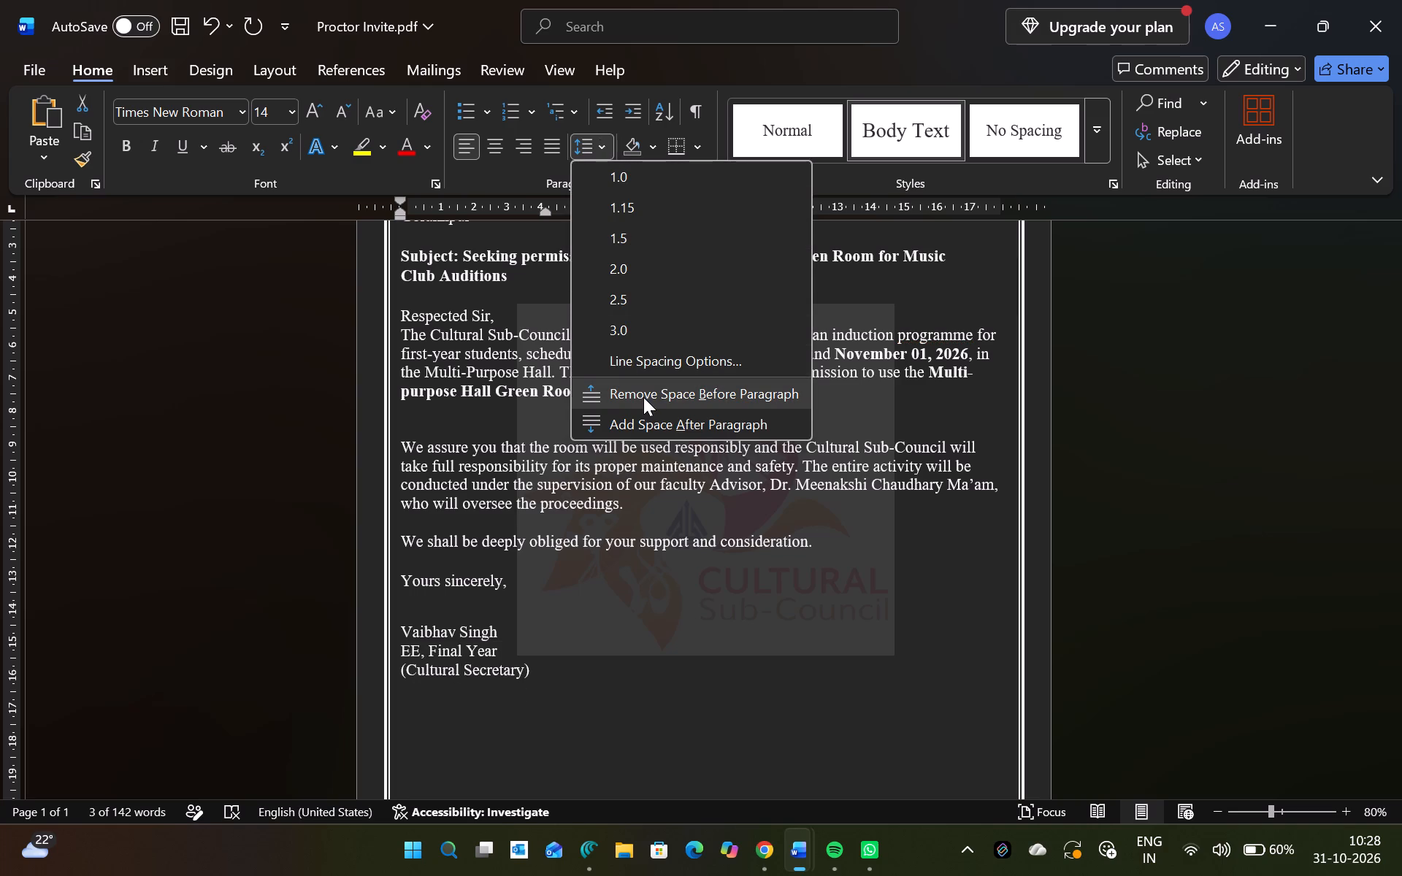
{"action": "left_click", "coordinate": [643, 397]}
{"action": "left_click", "coordinate": [539, 652]}
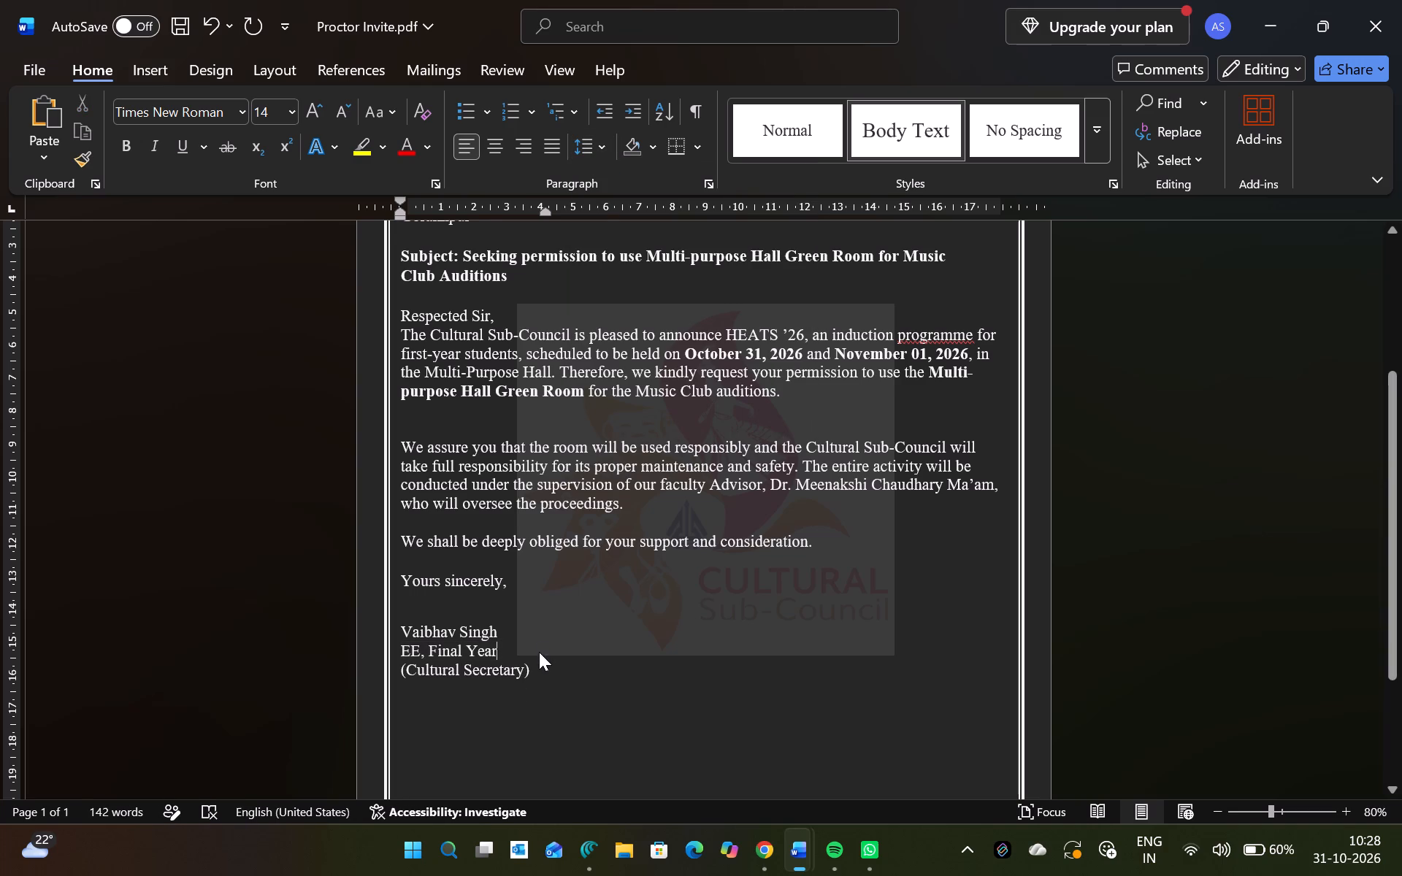
Justify the text from "Respected Sir," through the end of the "We assure you" paragraph.
{"action": "scroll", "coordinate": [539, 652], "scroll_direction": "up", "scroll_amount": 1}
{"action": "left_click_drag", "start_coordinate": [405, 420], "coordinate": [647, 607]}
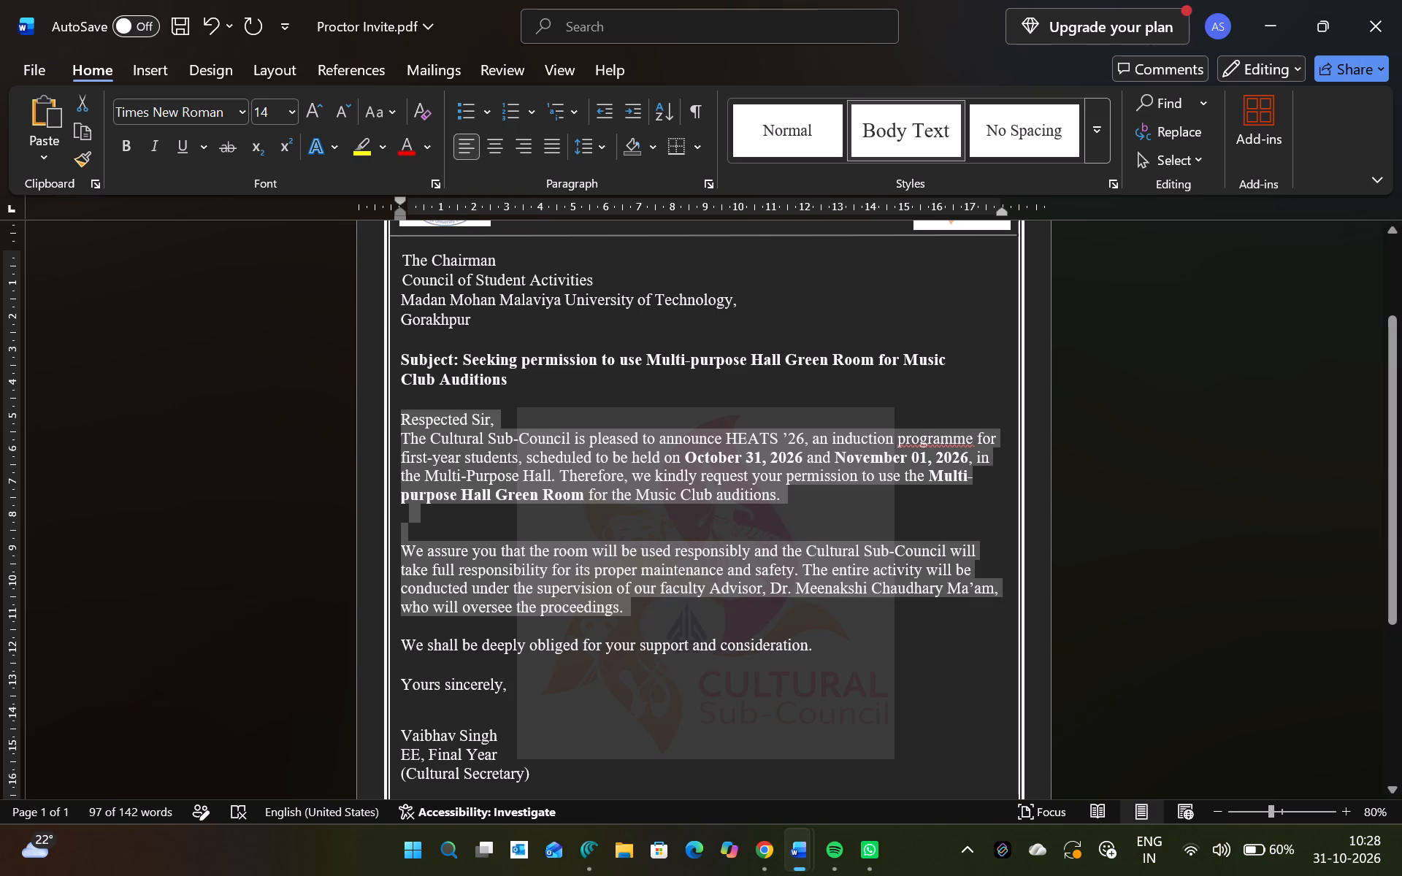
{"action": "left_click", "coordinate": [551, 149]}
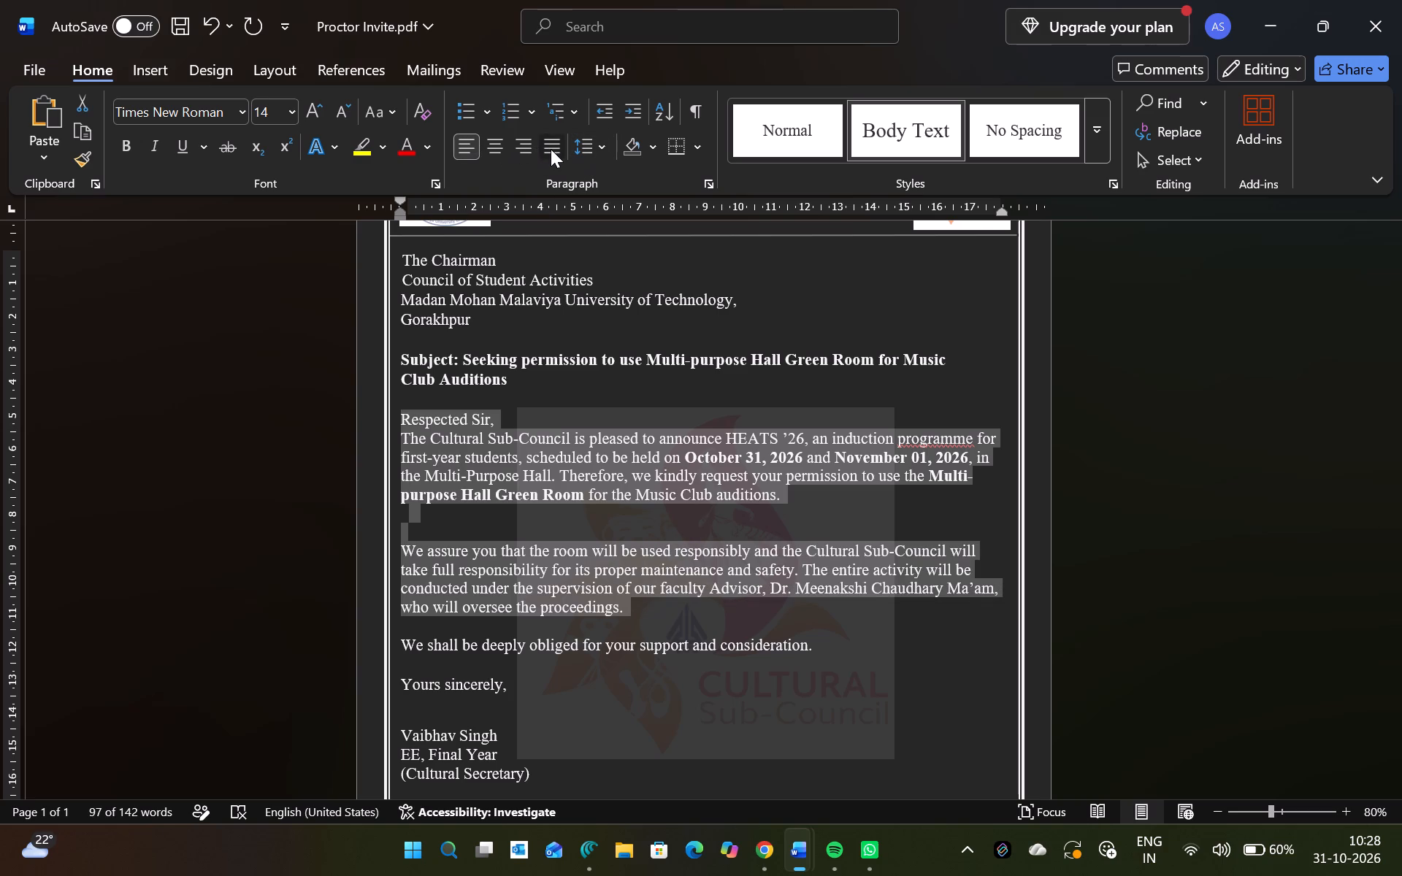
{"action": "left_click", "coordinate": [829, 717]}
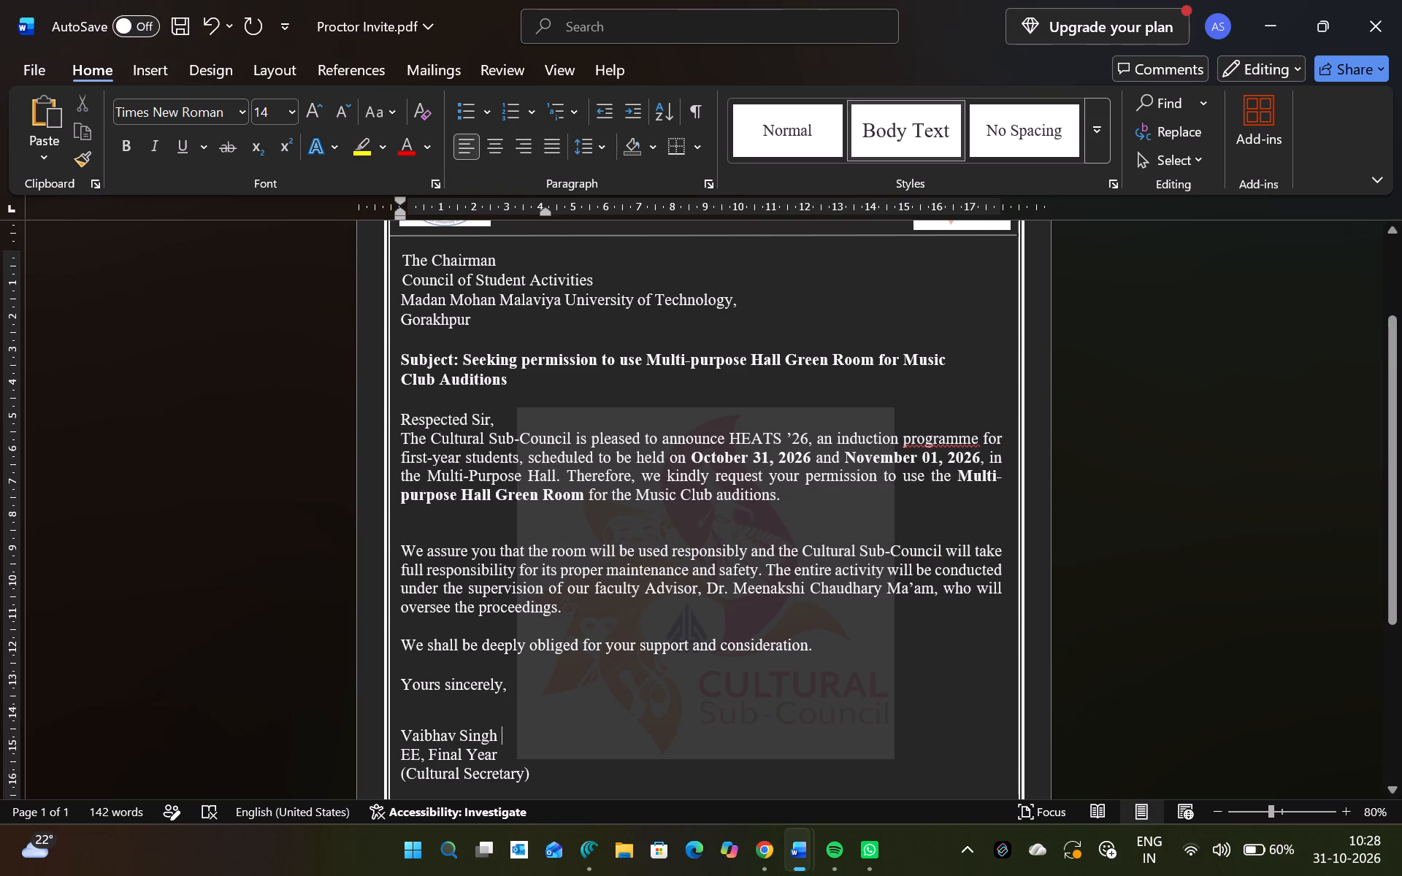
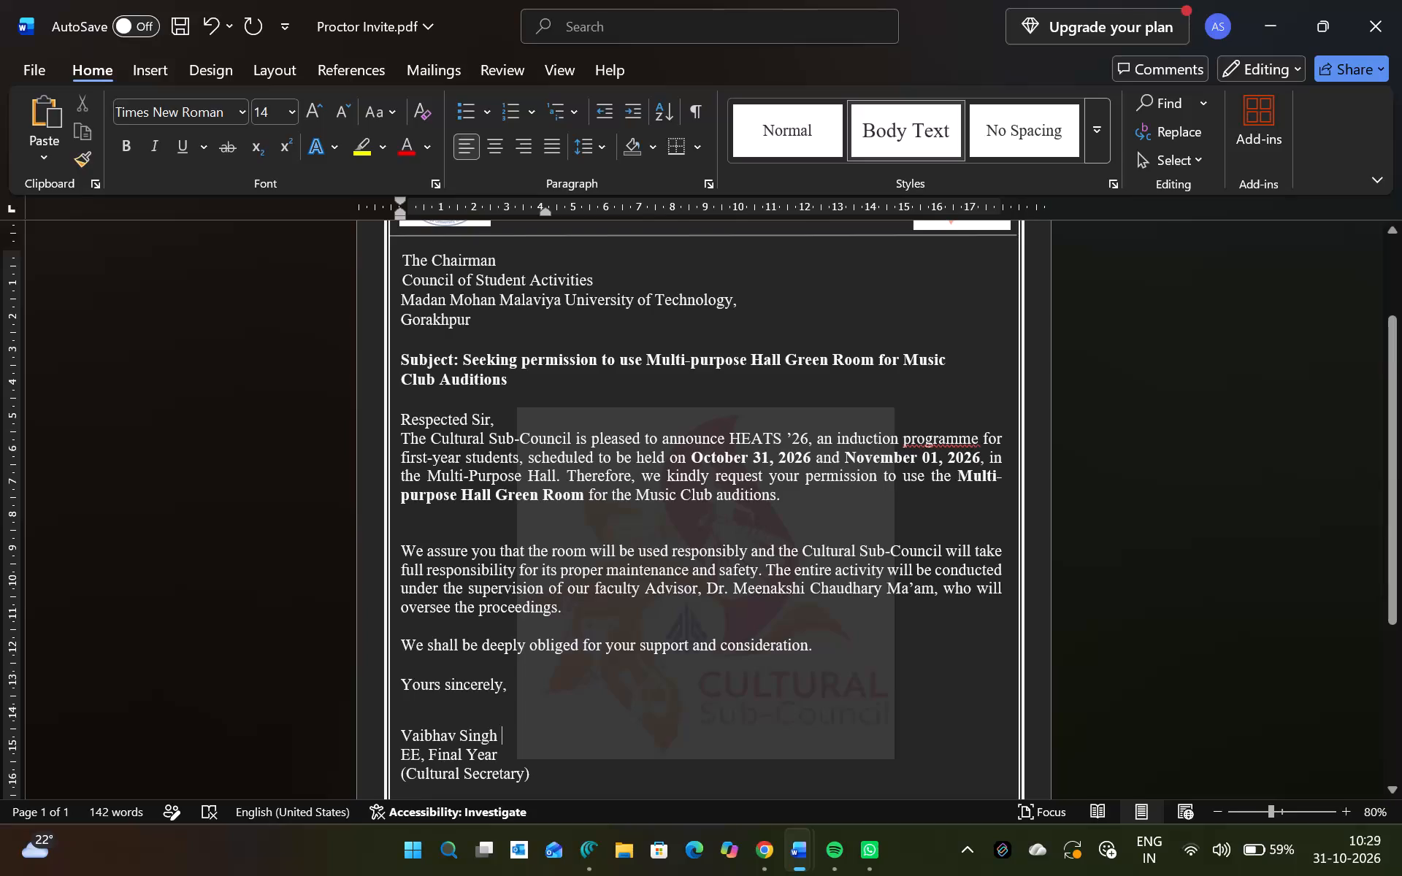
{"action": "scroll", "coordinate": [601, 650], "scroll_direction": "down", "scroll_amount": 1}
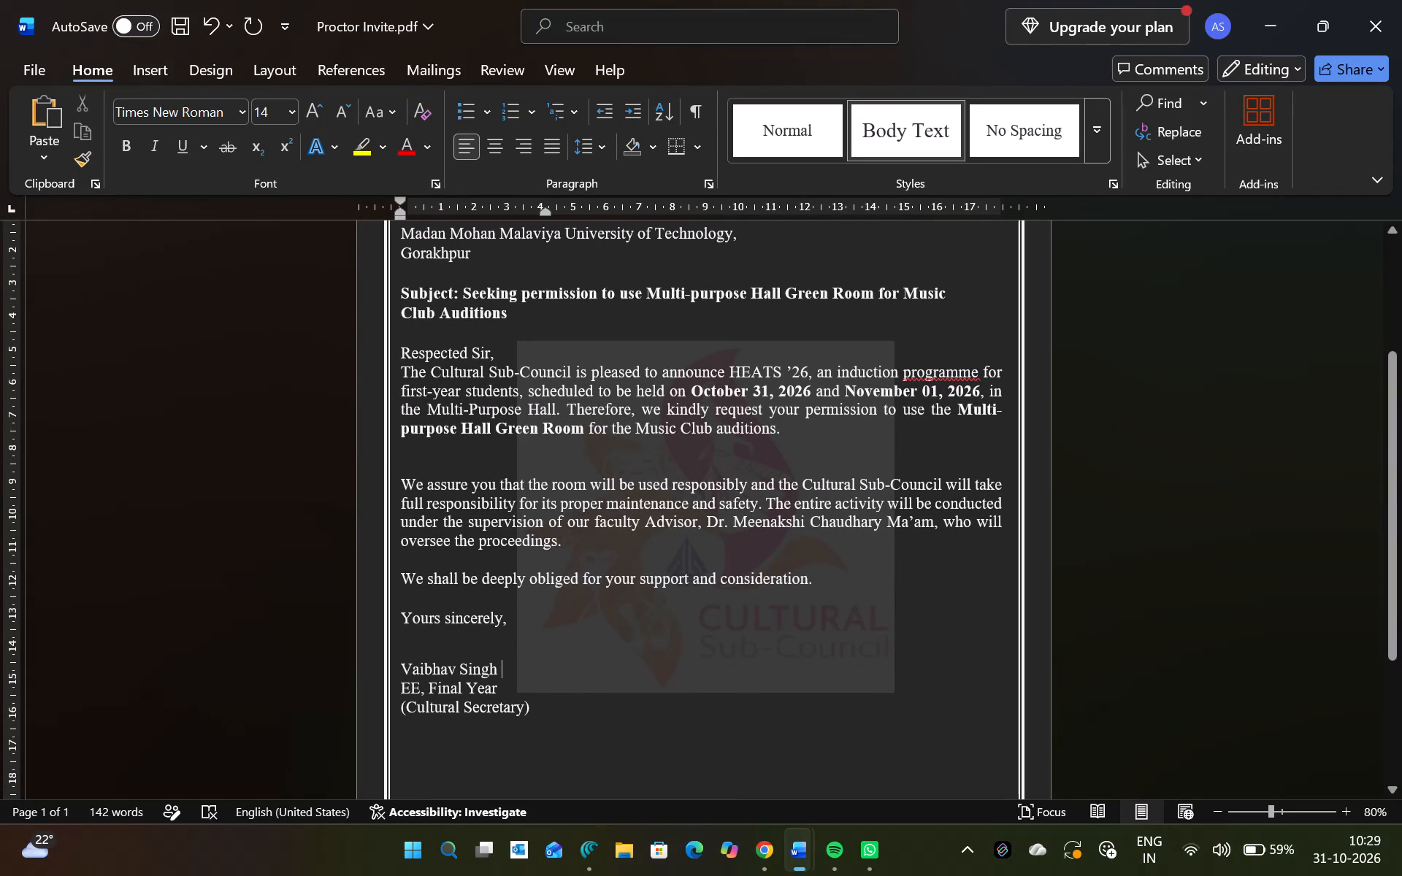
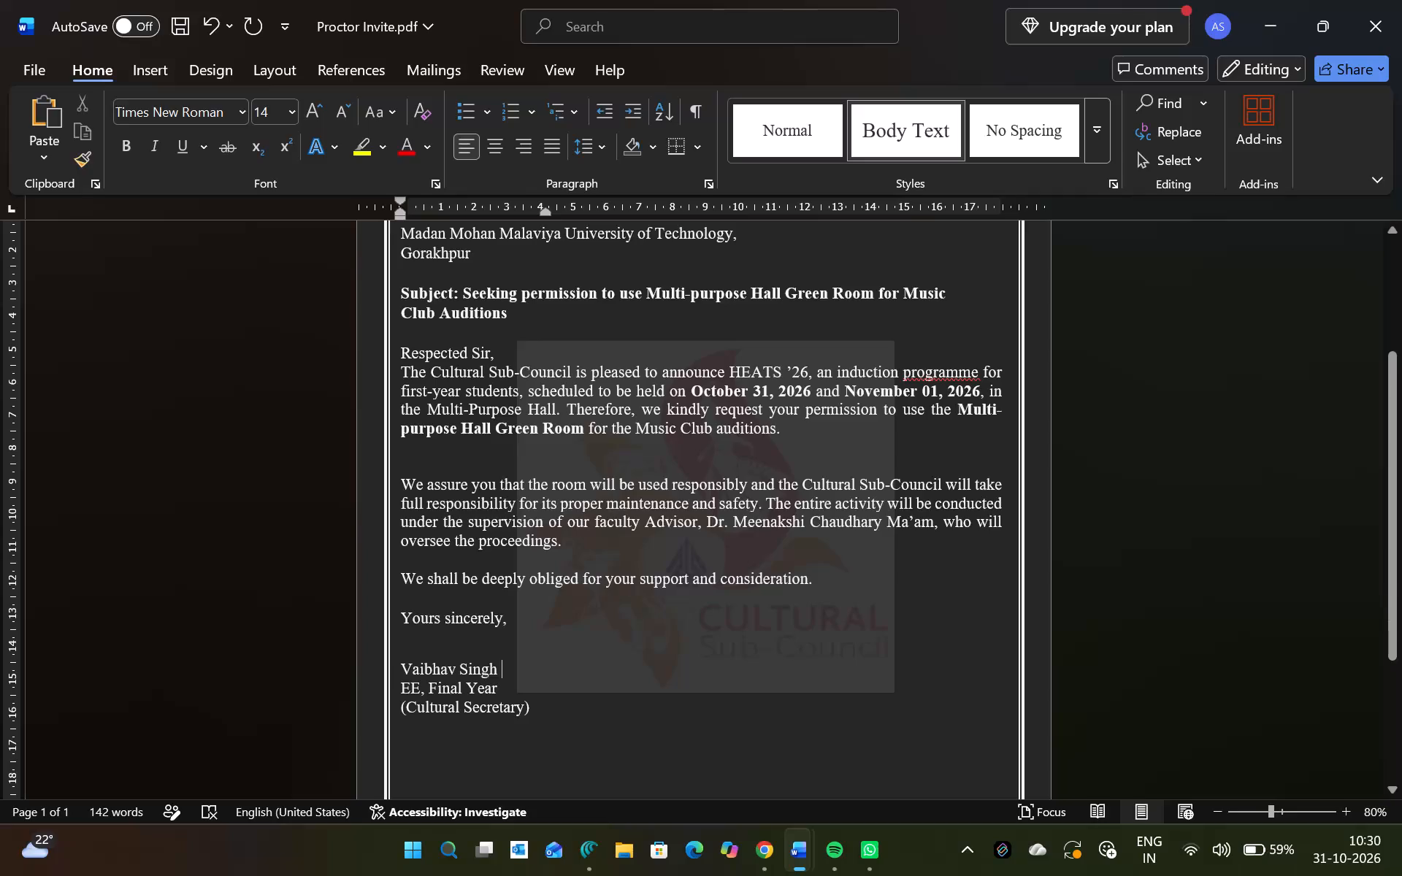
Remove the extra blank line between the Green Room request paragraph and the paragraph beginning "We assure you".
{"action": "left_click", "coordinate": [431, 458]}
{"action": "key", "text": "BackSpace"}
{"action": "key", "text": "BackSpace"}
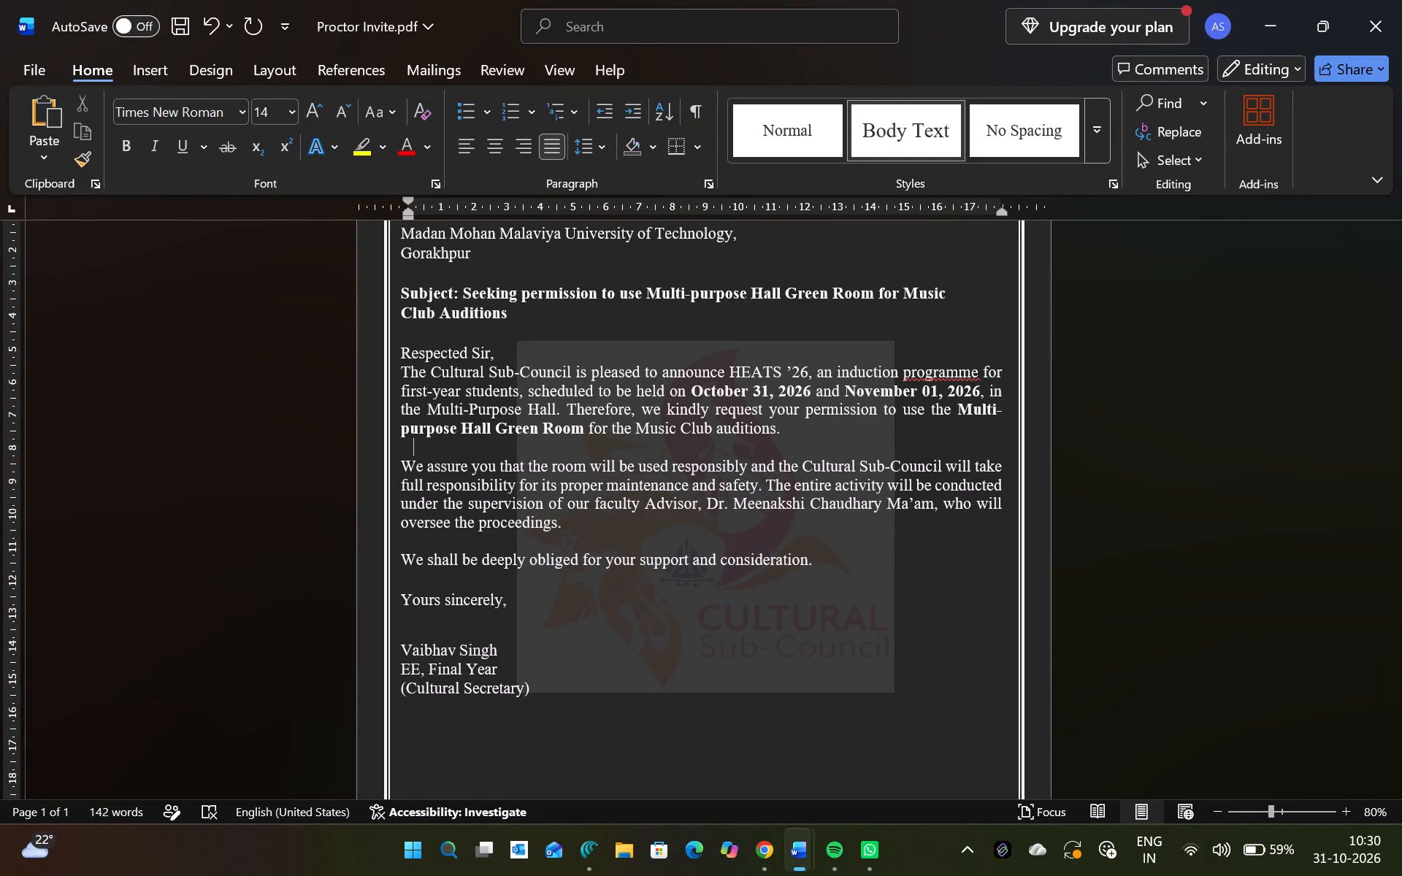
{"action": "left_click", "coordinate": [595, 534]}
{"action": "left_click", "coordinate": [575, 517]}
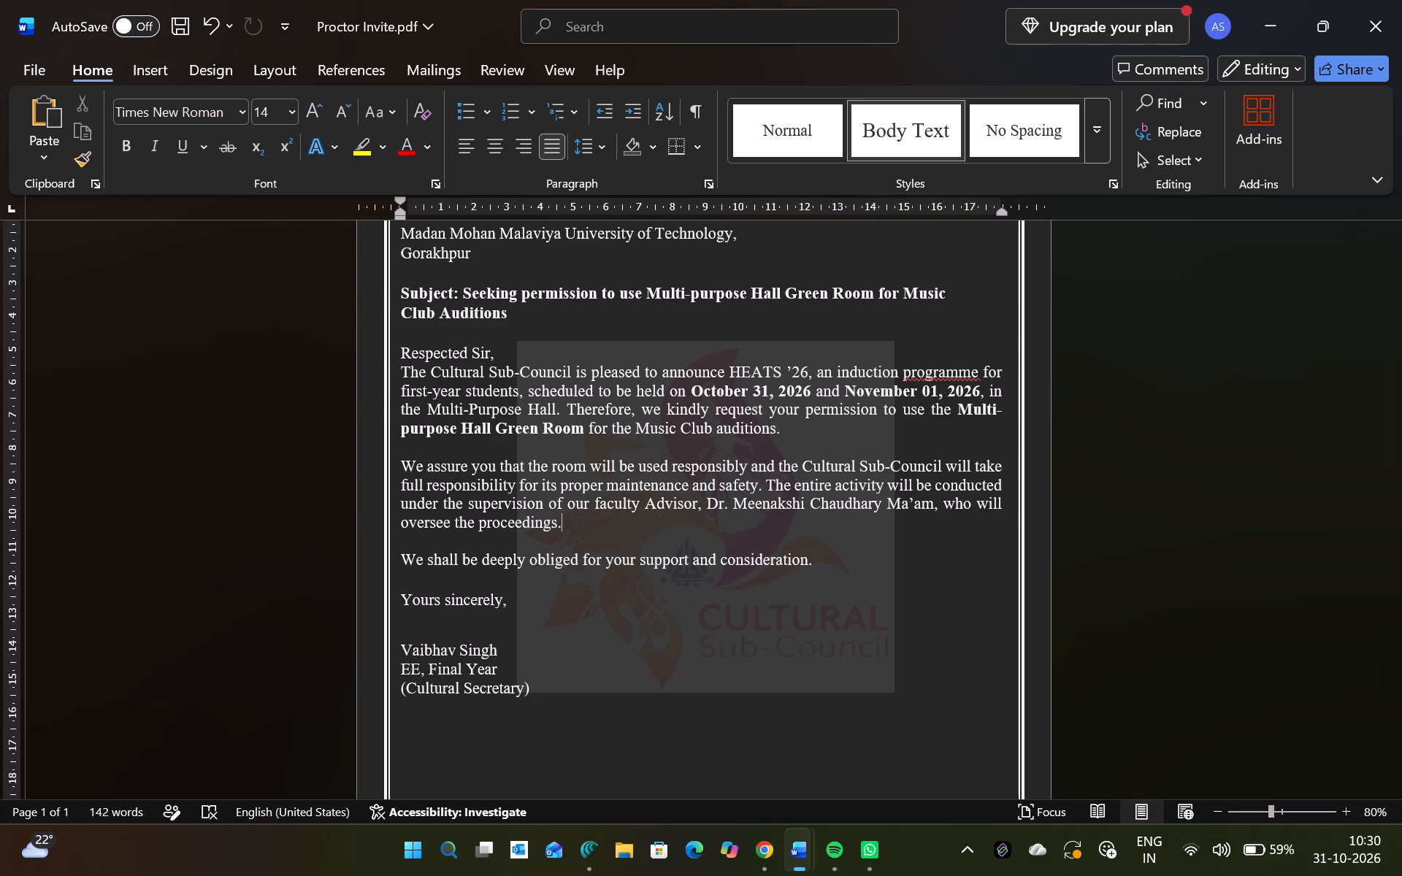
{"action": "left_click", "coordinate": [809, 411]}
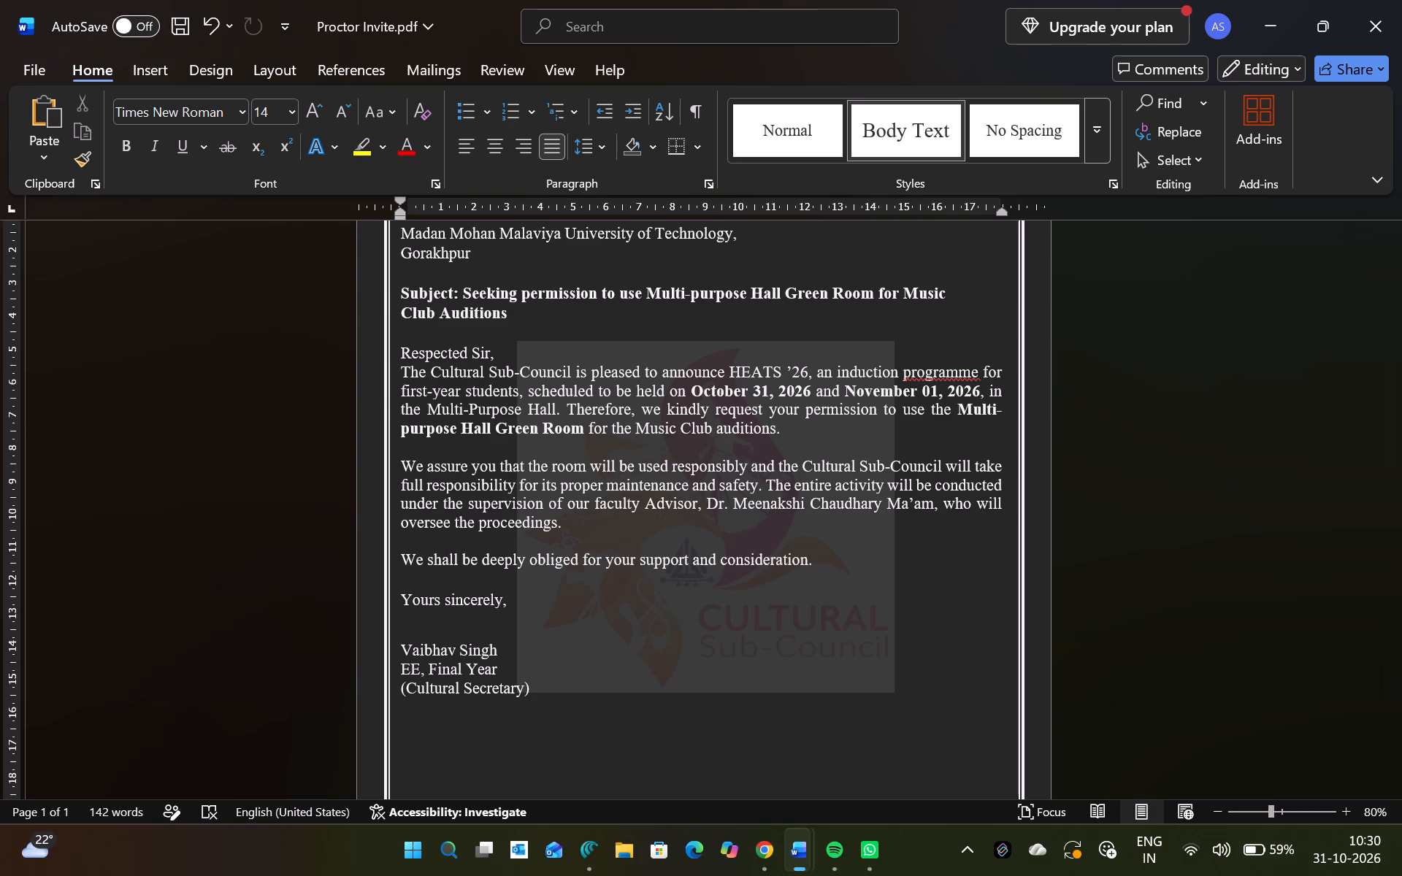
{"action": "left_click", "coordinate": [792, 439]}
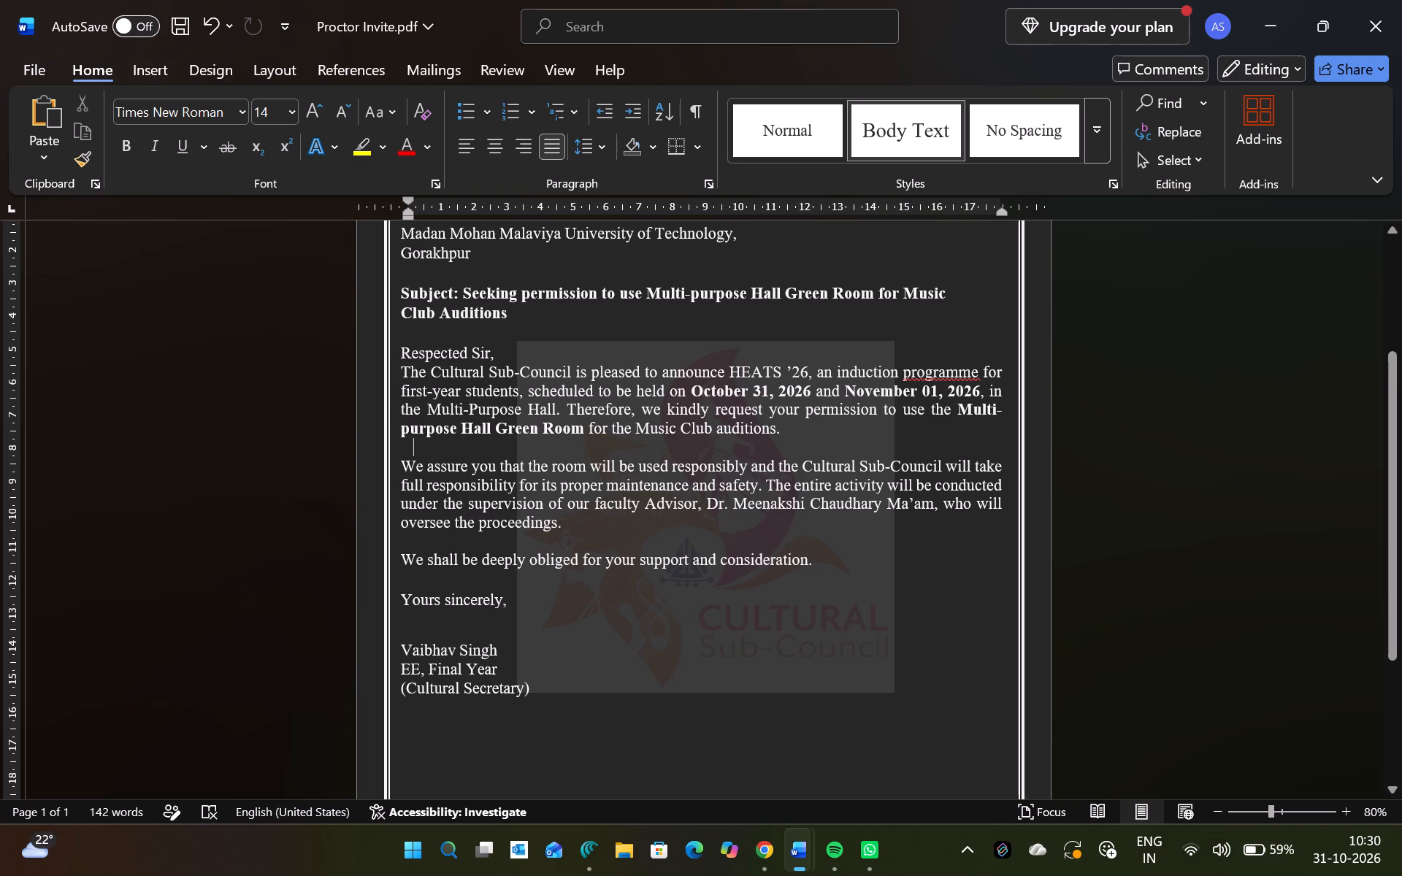
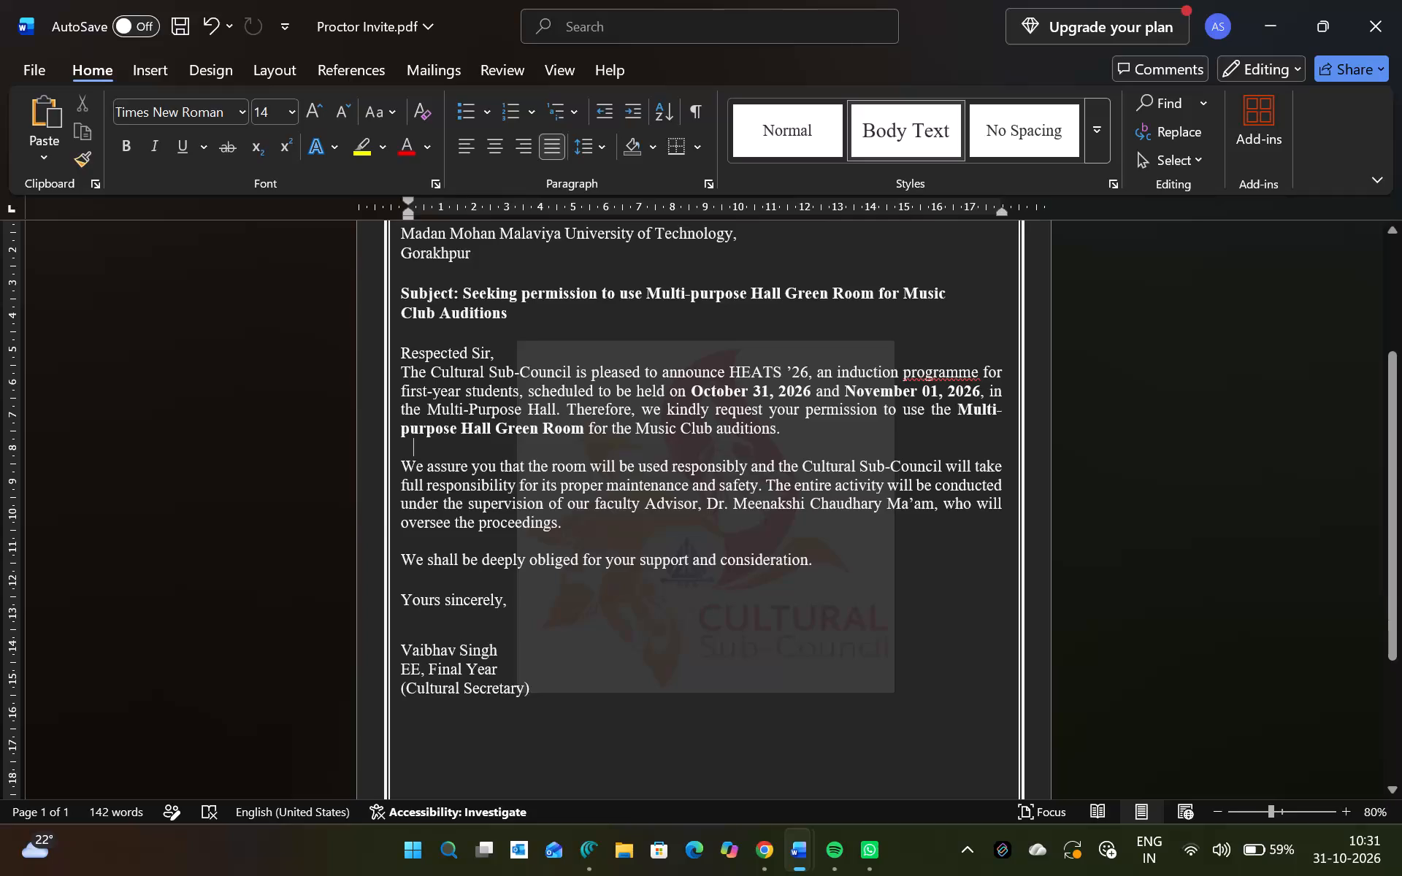
Add the heading "Event schedule:" below the Green Room request paragraph, separated from it by one blank line.
{"action": "key", "text": "BackSpace"}
{"action": "key", "text": "BackSpace"}
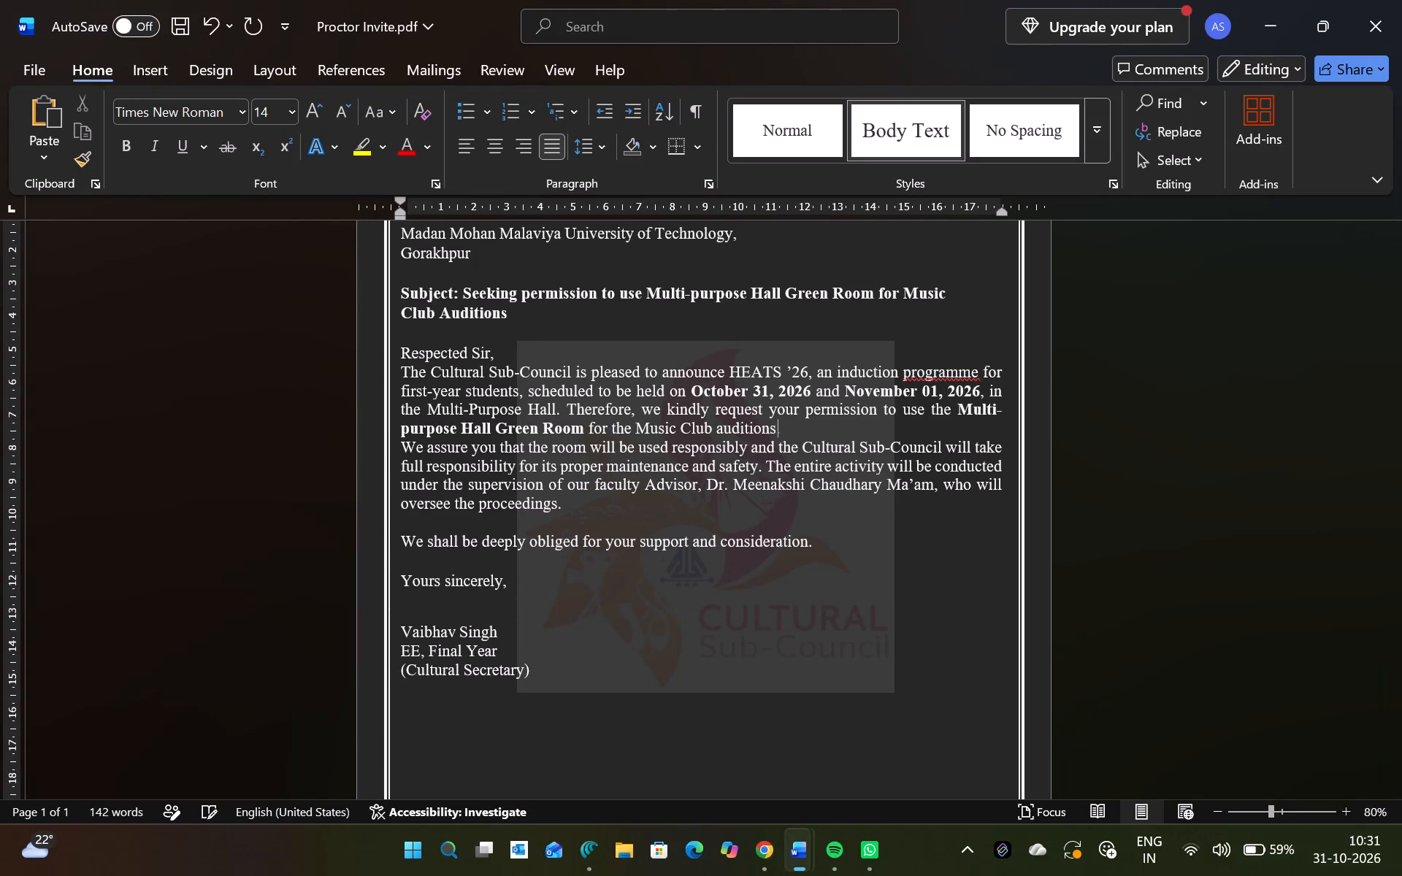
{"action": "key", "text": "Return"}
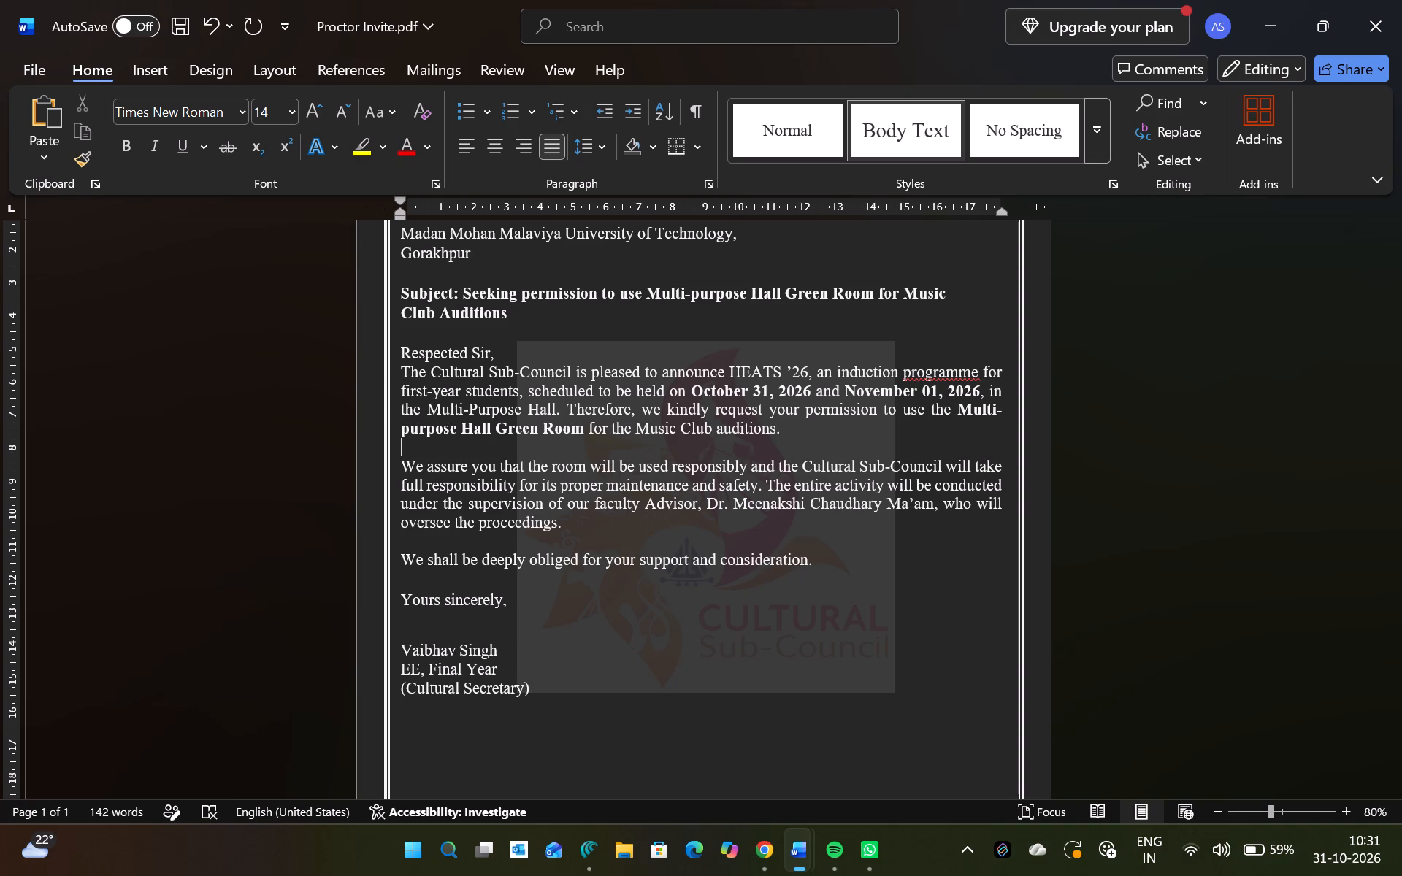
{"action": "key", "text": "Return"}
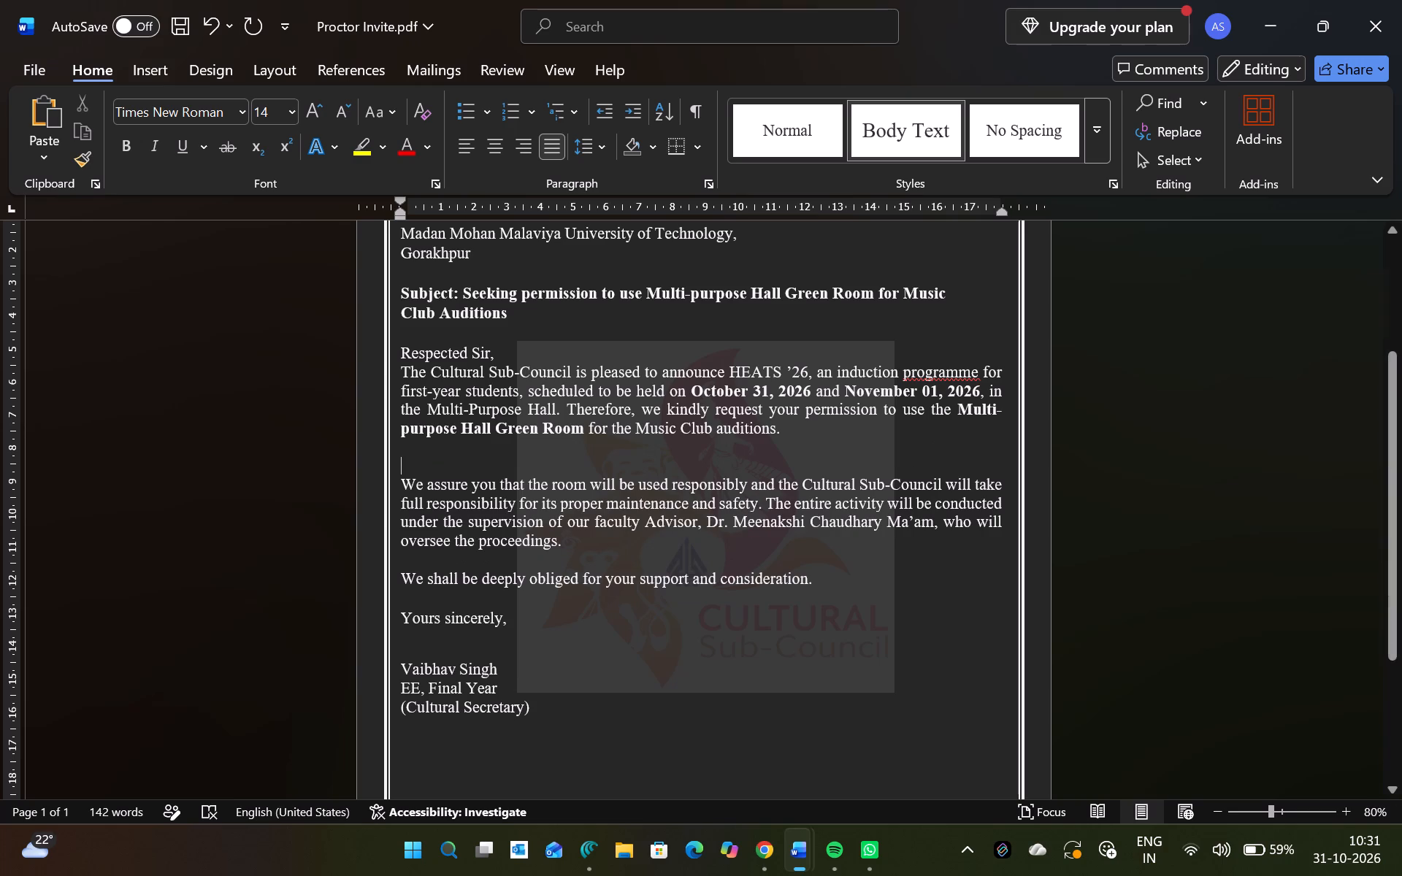
{"action": "type", "text": "event"}
{"action": "key", "text": "space"}
{"action": "type", "text": "schedule"}
{"action": "key", "text": "shift+colon"}
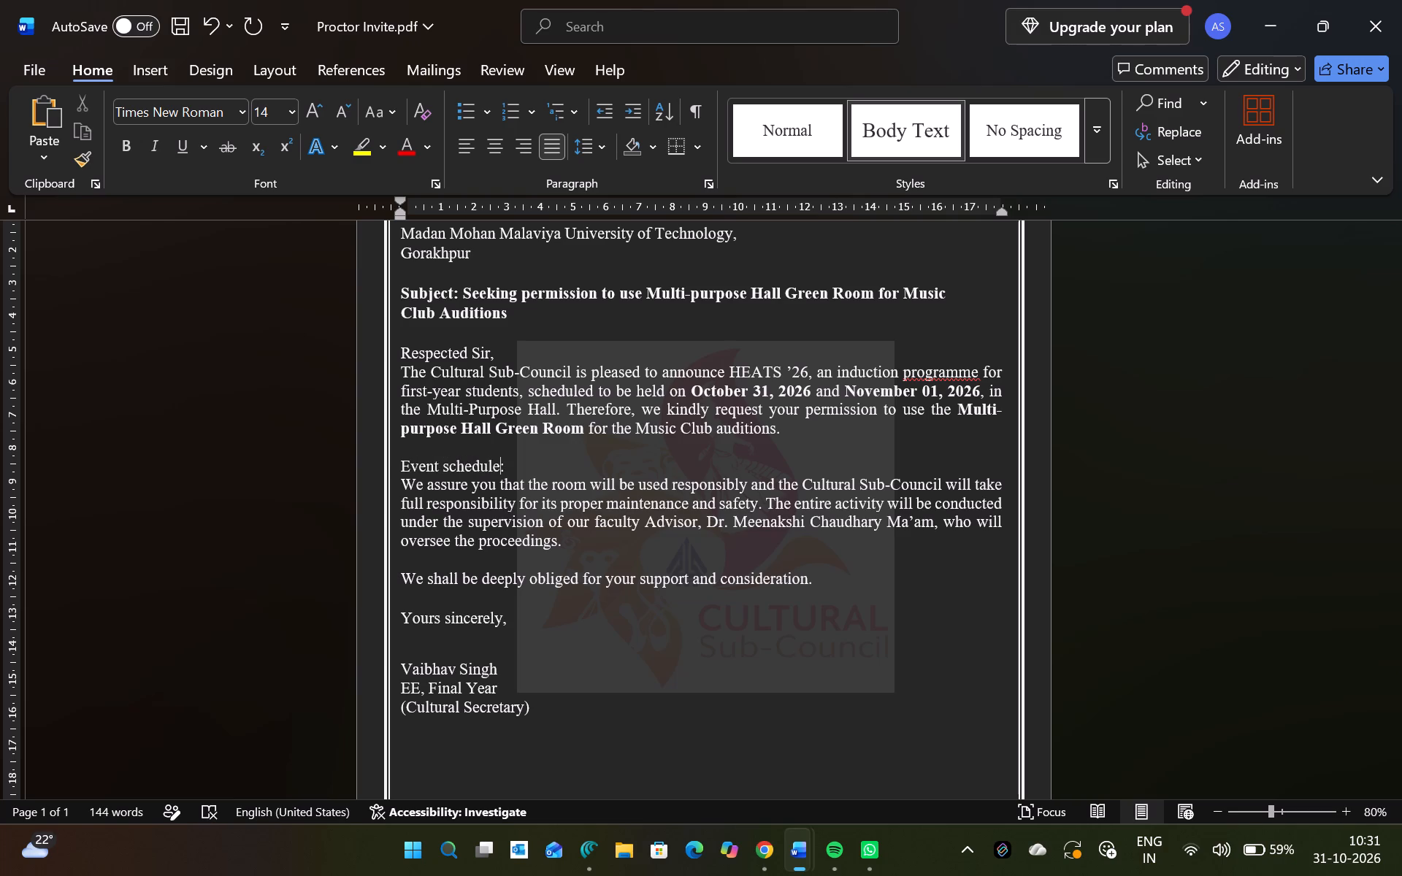
Add the line "Time: October 31, 2026" directly below the "Event schedule:" heading.
{"action": "key", "text": "Return"}
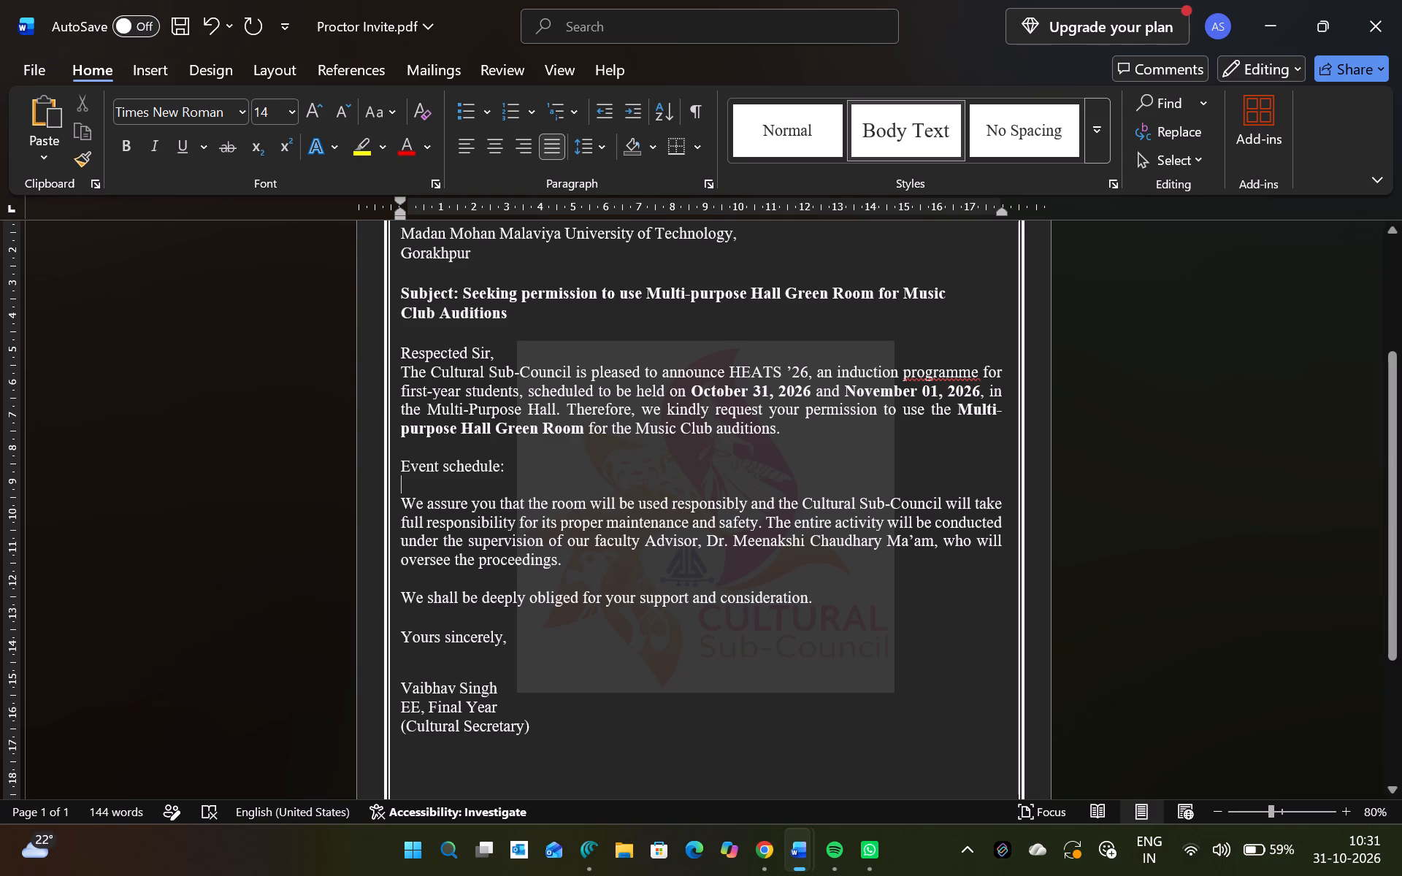
{"action": "type", "text": "time"}
{"action": "key", "text": "space"}
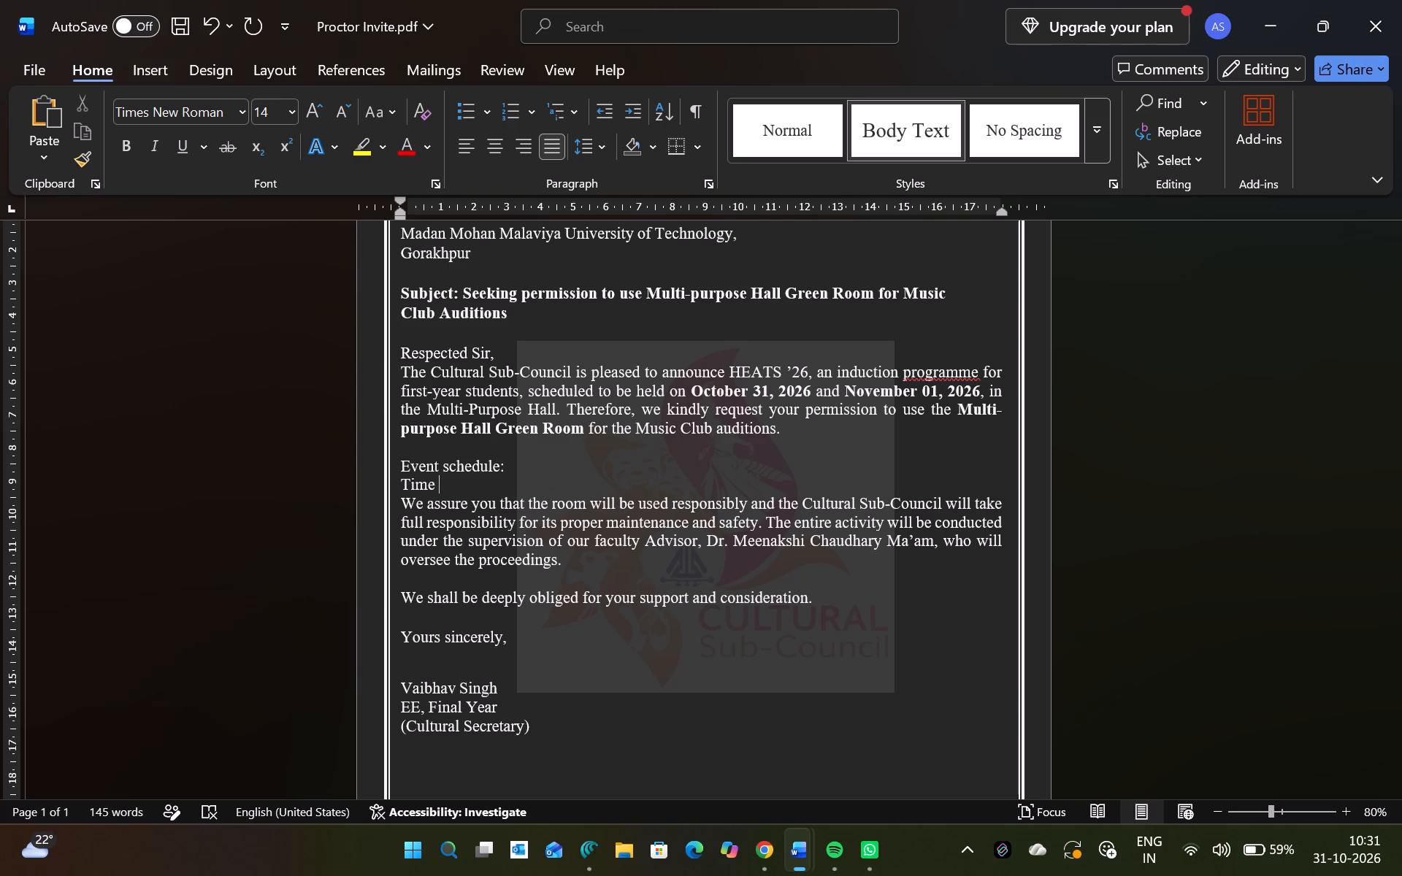
{"action": "key", "text": "BackSpace"}
{"action": "type", "text": ":"}
{"action": "key", "text": "space"}
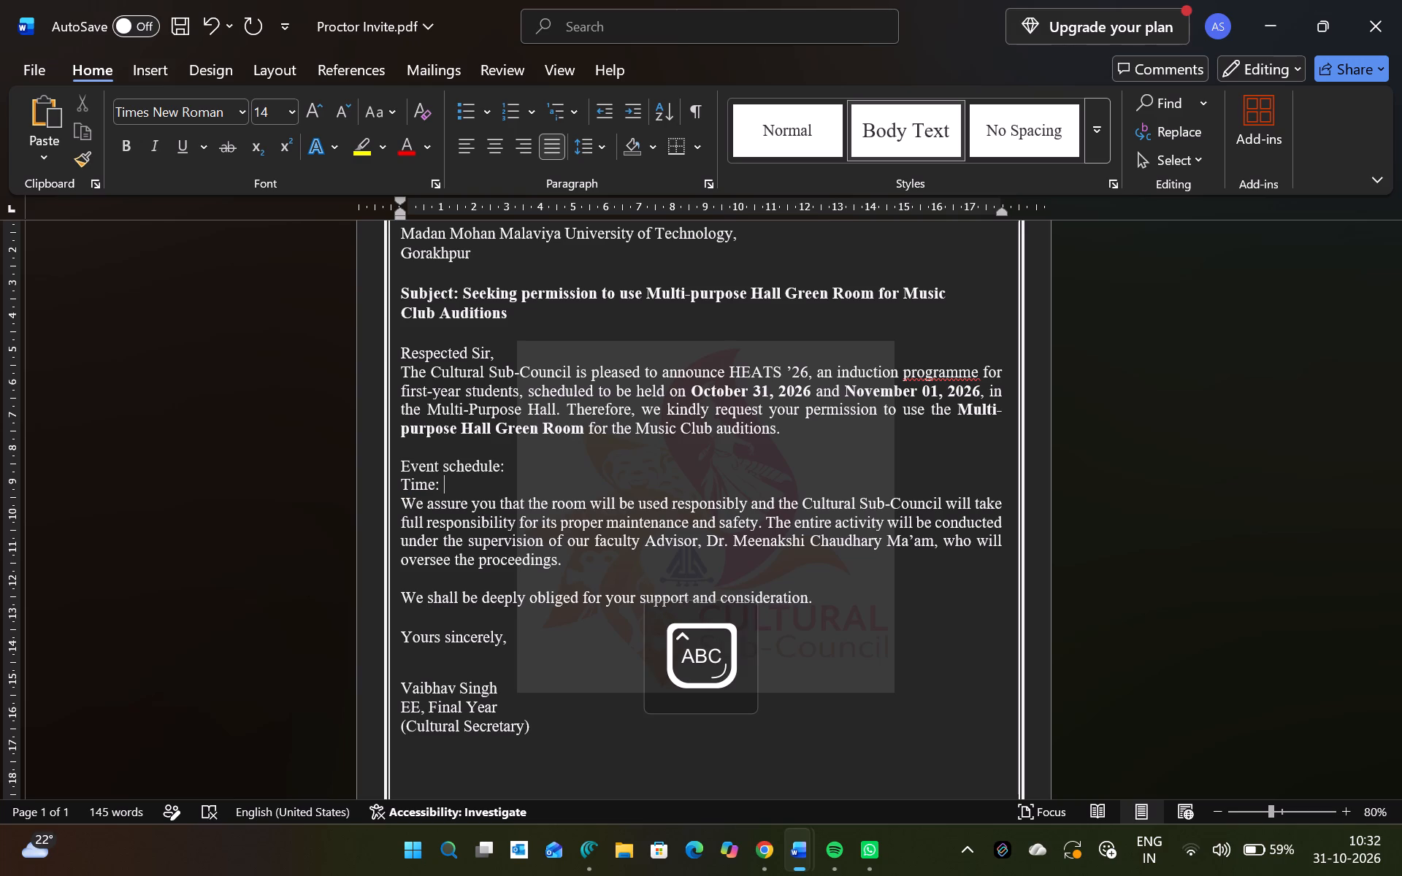
{"action": "type", "text": "cti"}
{"action": "key", "text": "BackSpace"}
{"action": "type", "text": "ober"}
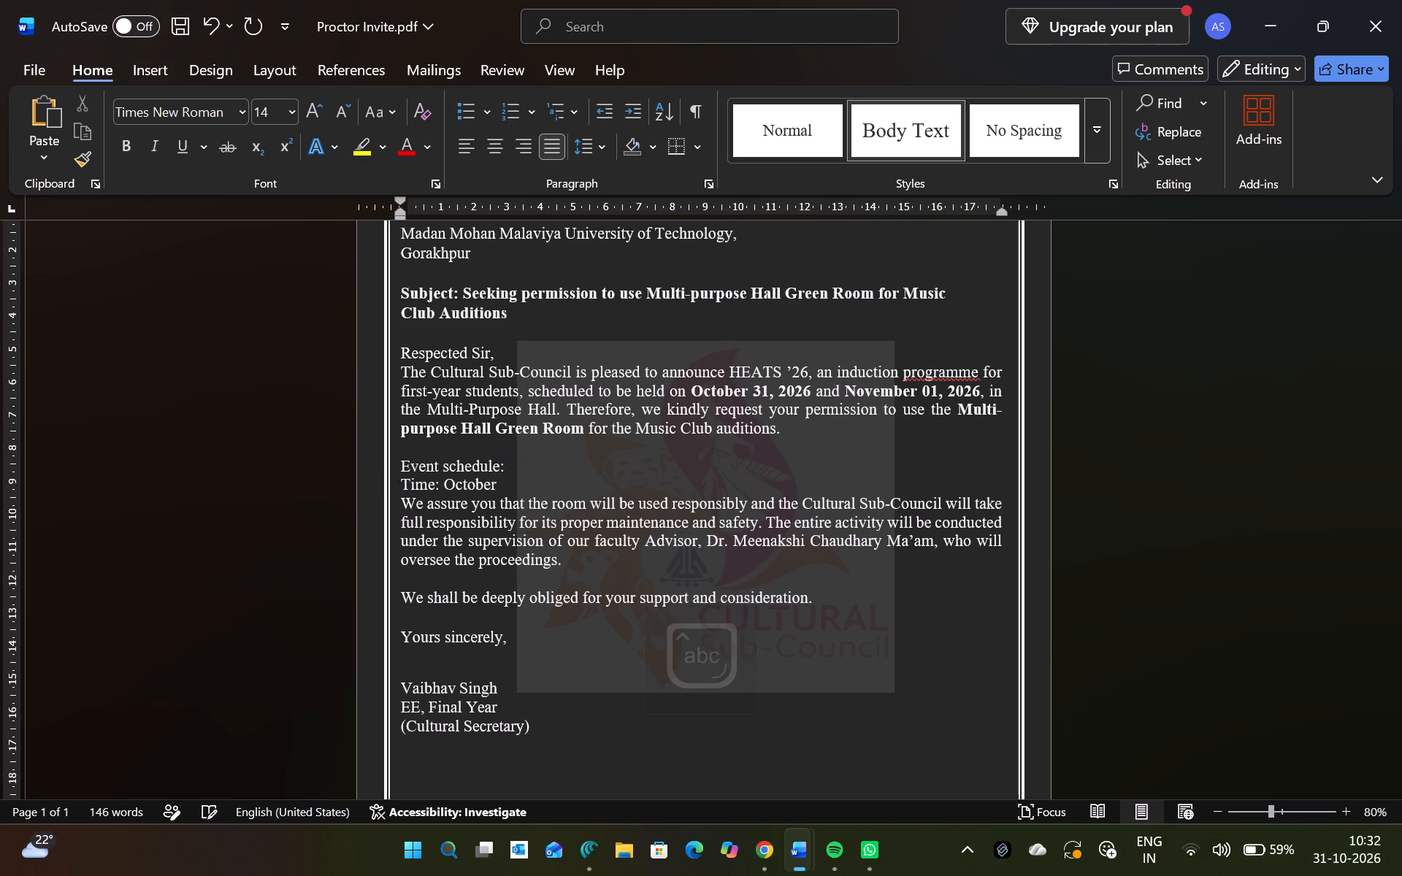
{"action": "key", "text": "space"}
{"action": "type", "text": "31, 2026"}
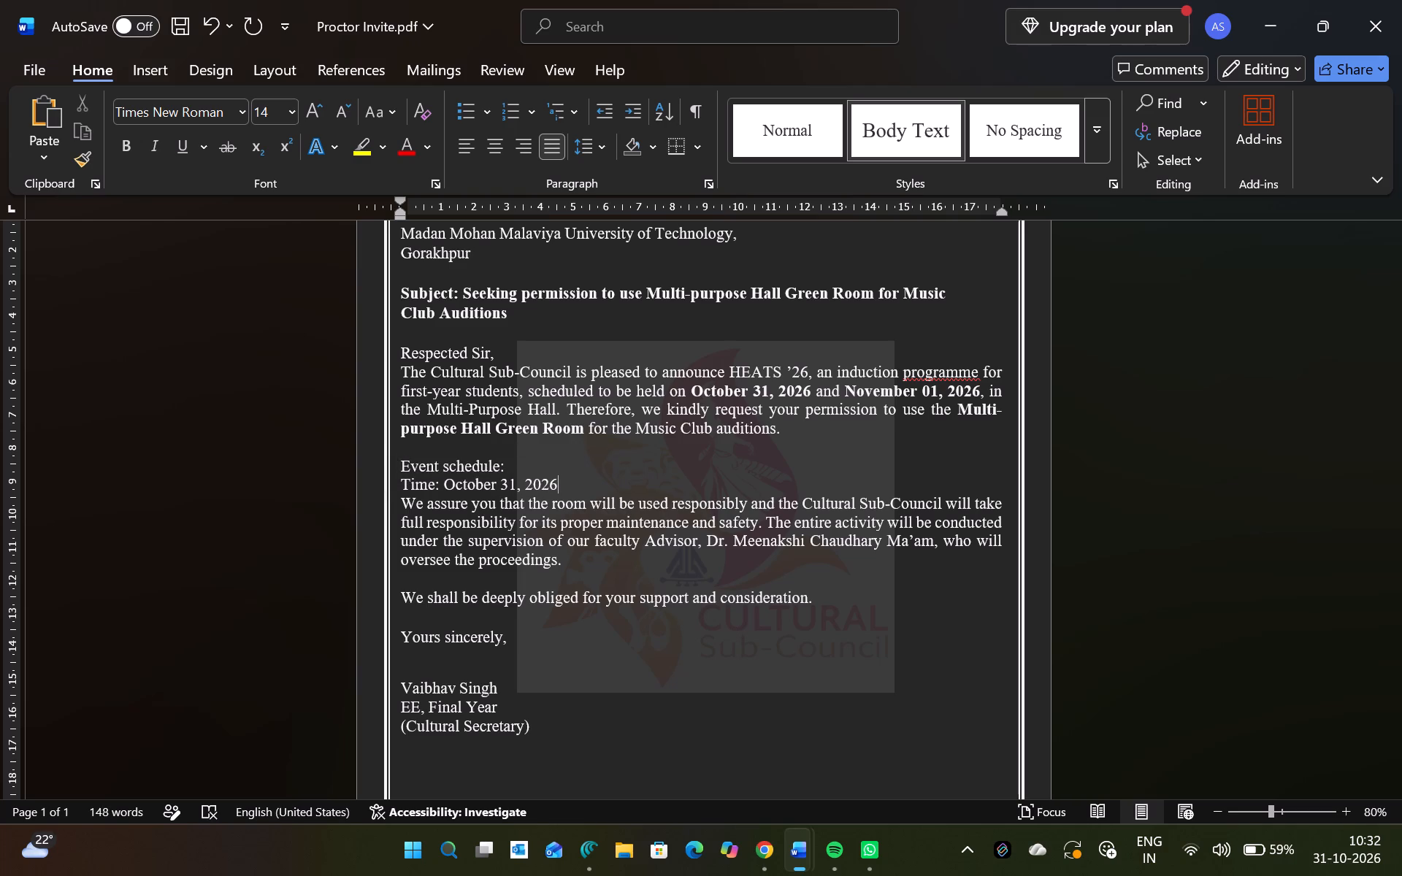
{"action": "key", "text": "space"}
{"action": "type", "text": ":"}
{"action": "key", "text": "space"}
{"action": "key", "text": "BackSpace"}
{"action": "key", "text": "BackSpace"}
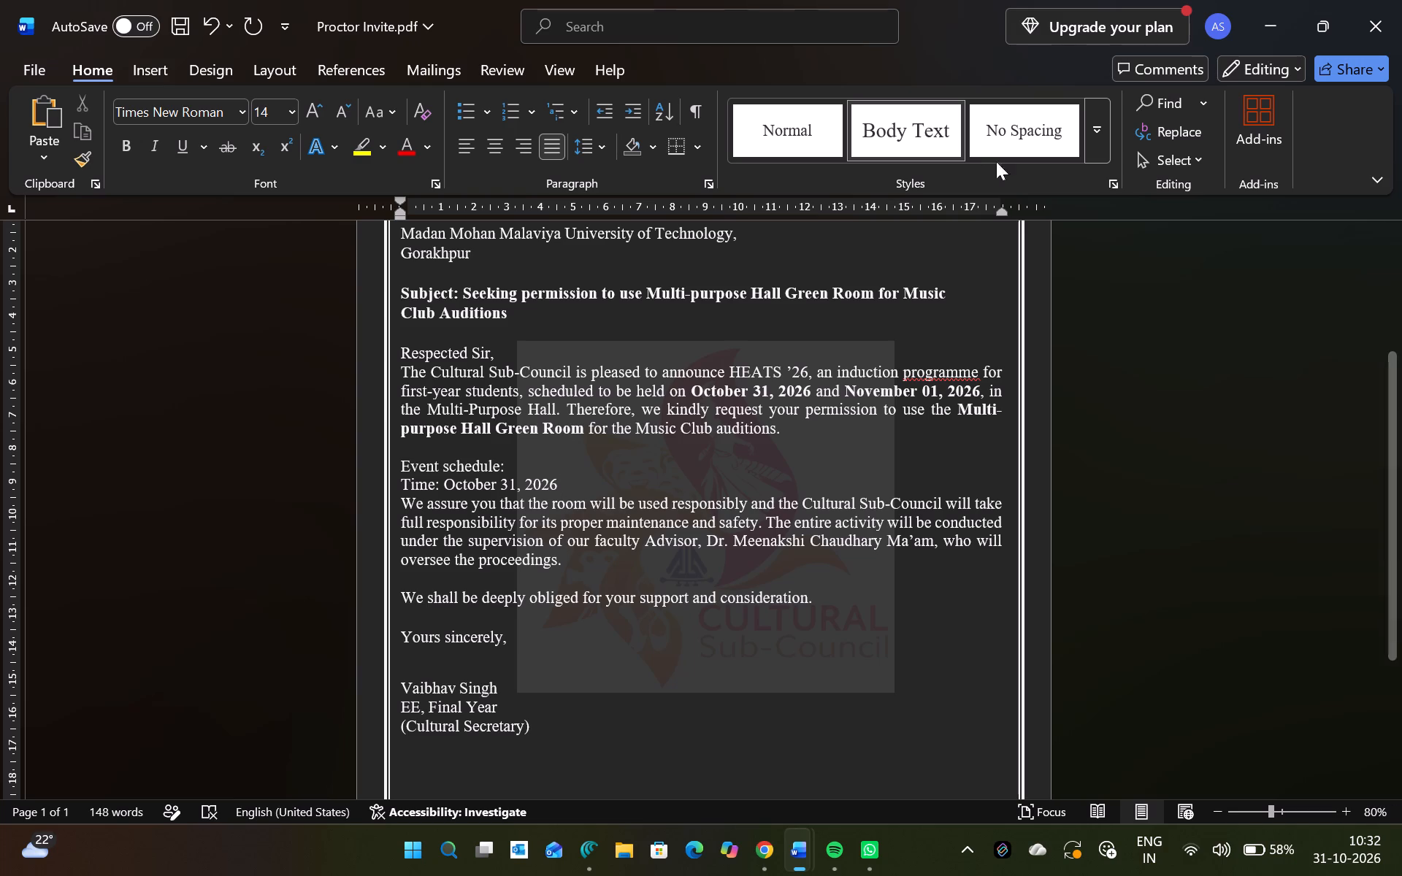
Insert "01:00 P.M. to 08:00 P.M. :" between "Time:" and the October 31, 2026 date.
{"action": "left_click", "coordinate": [441, 480]}
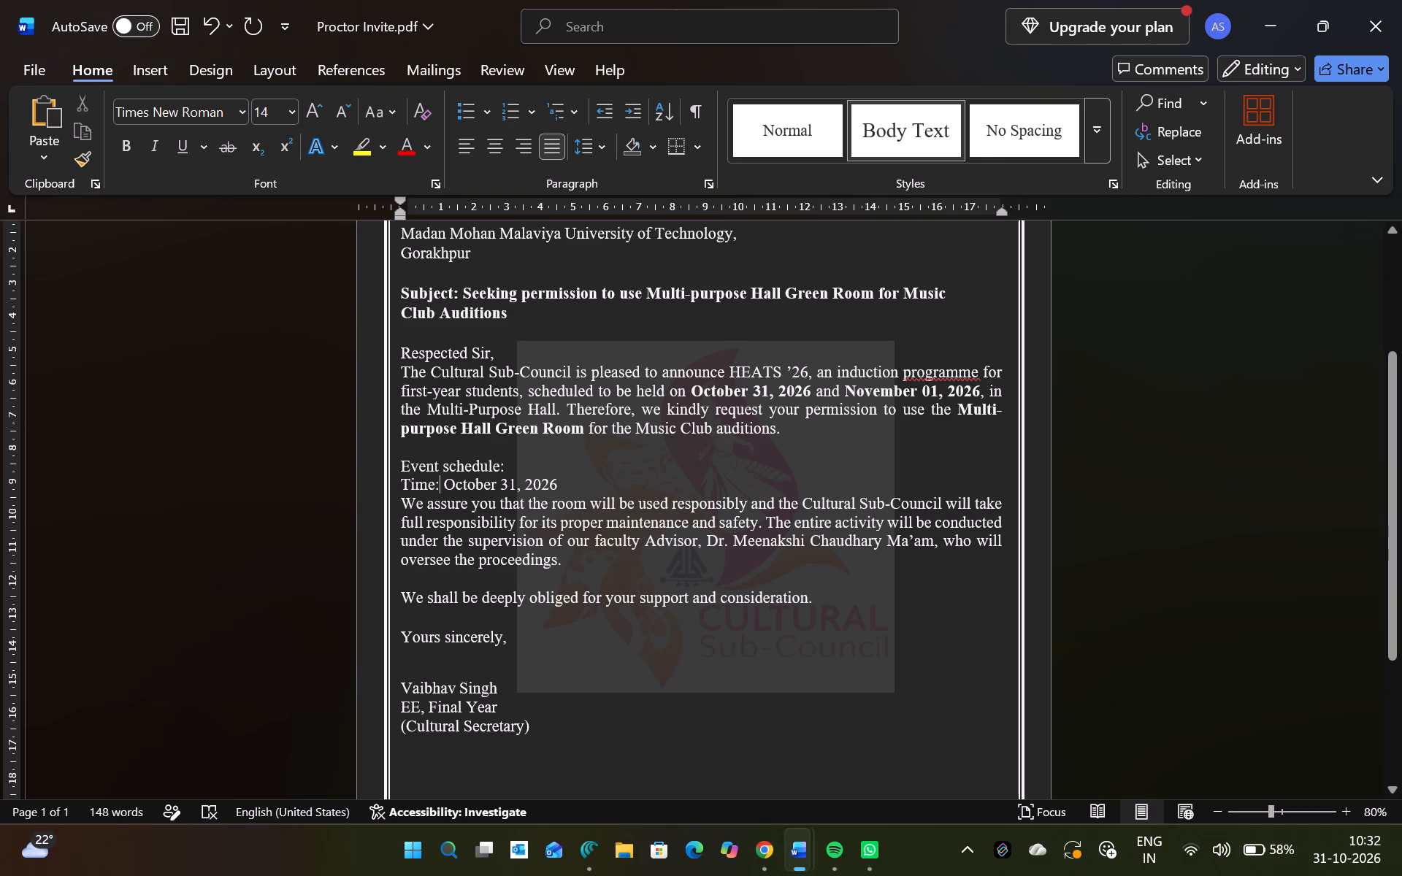
{"action": "key", "text": "space"}
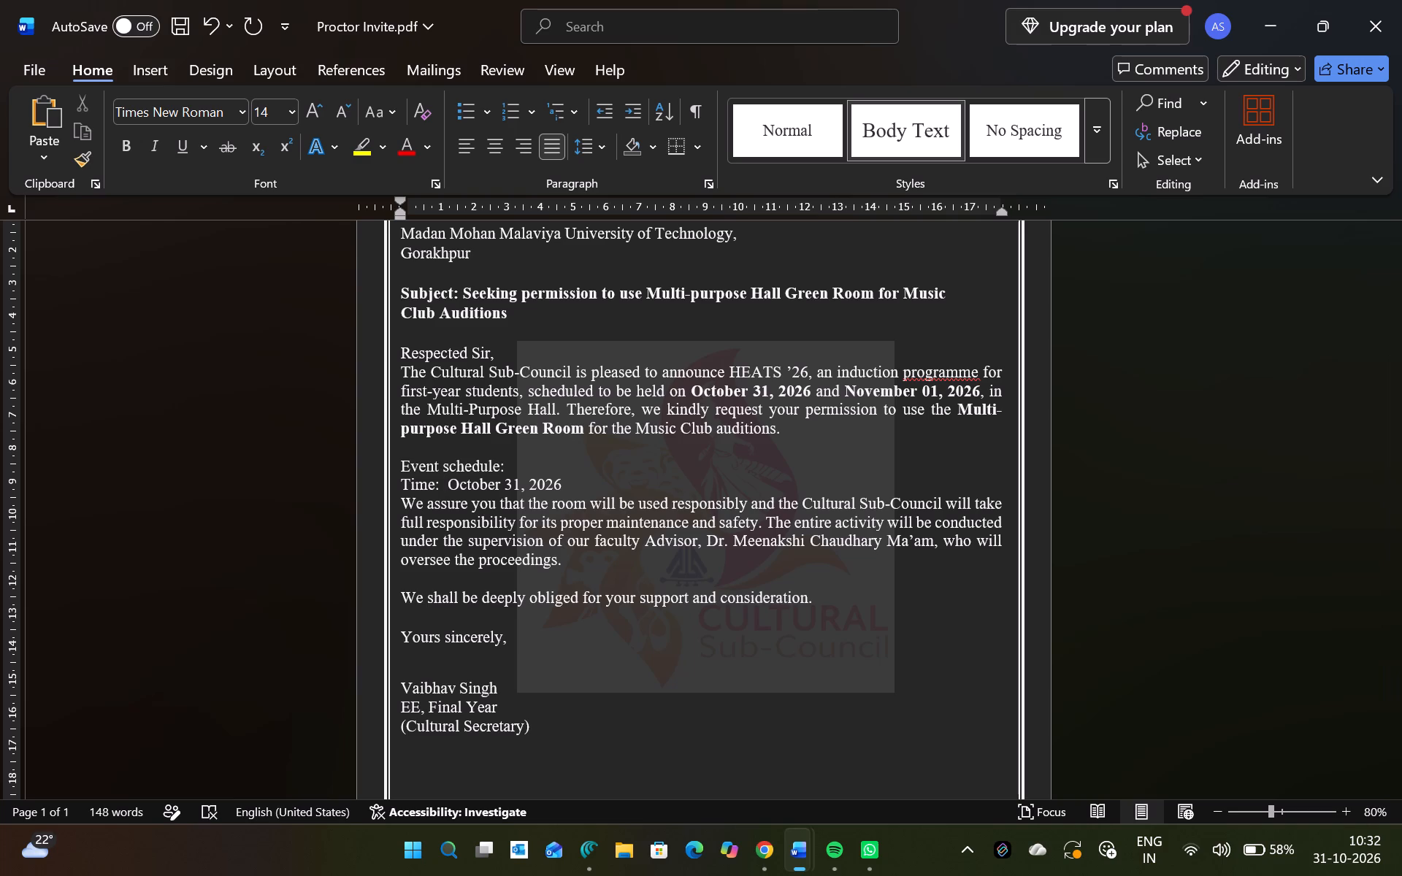
{"action": "type", "text": "01:"}
{"action": "type", "text": "00"}
{"action": "key", "text": "space"}
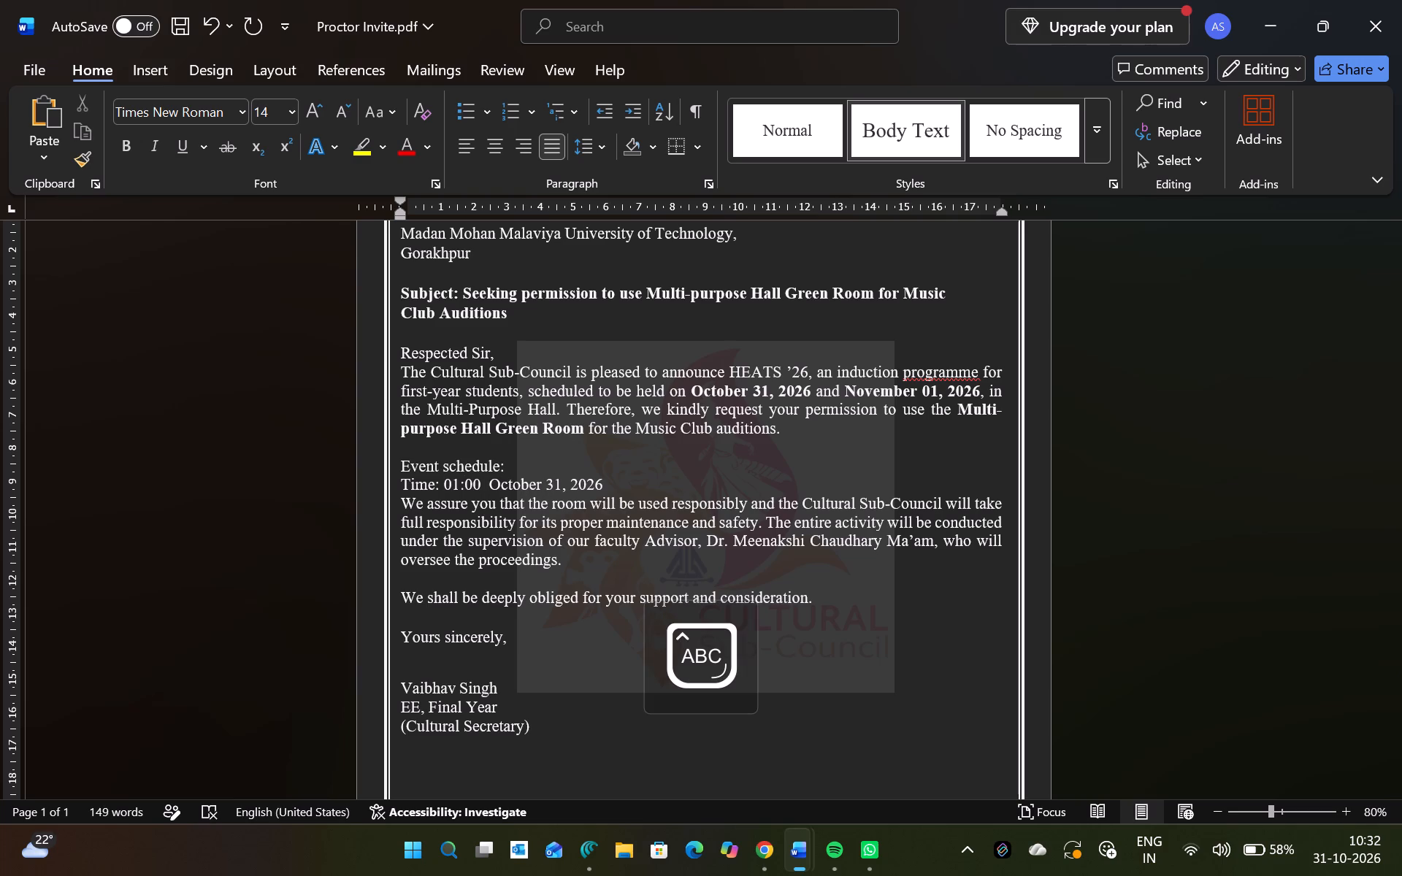
{"action": "type", "text": "P.M."}
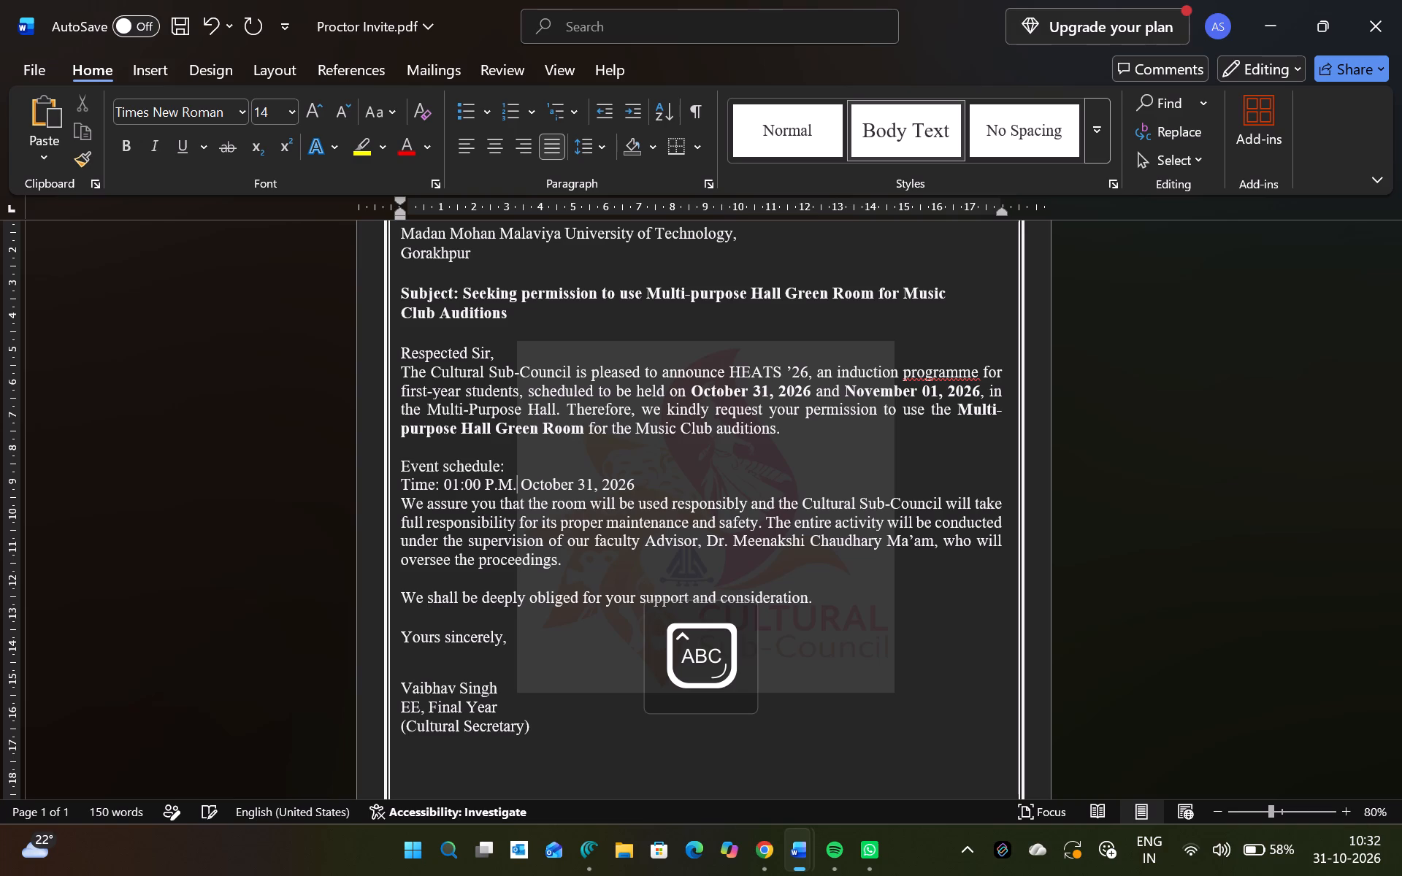
{"action": "key", "text": "space"}
{"action": "type", "text": "to"}
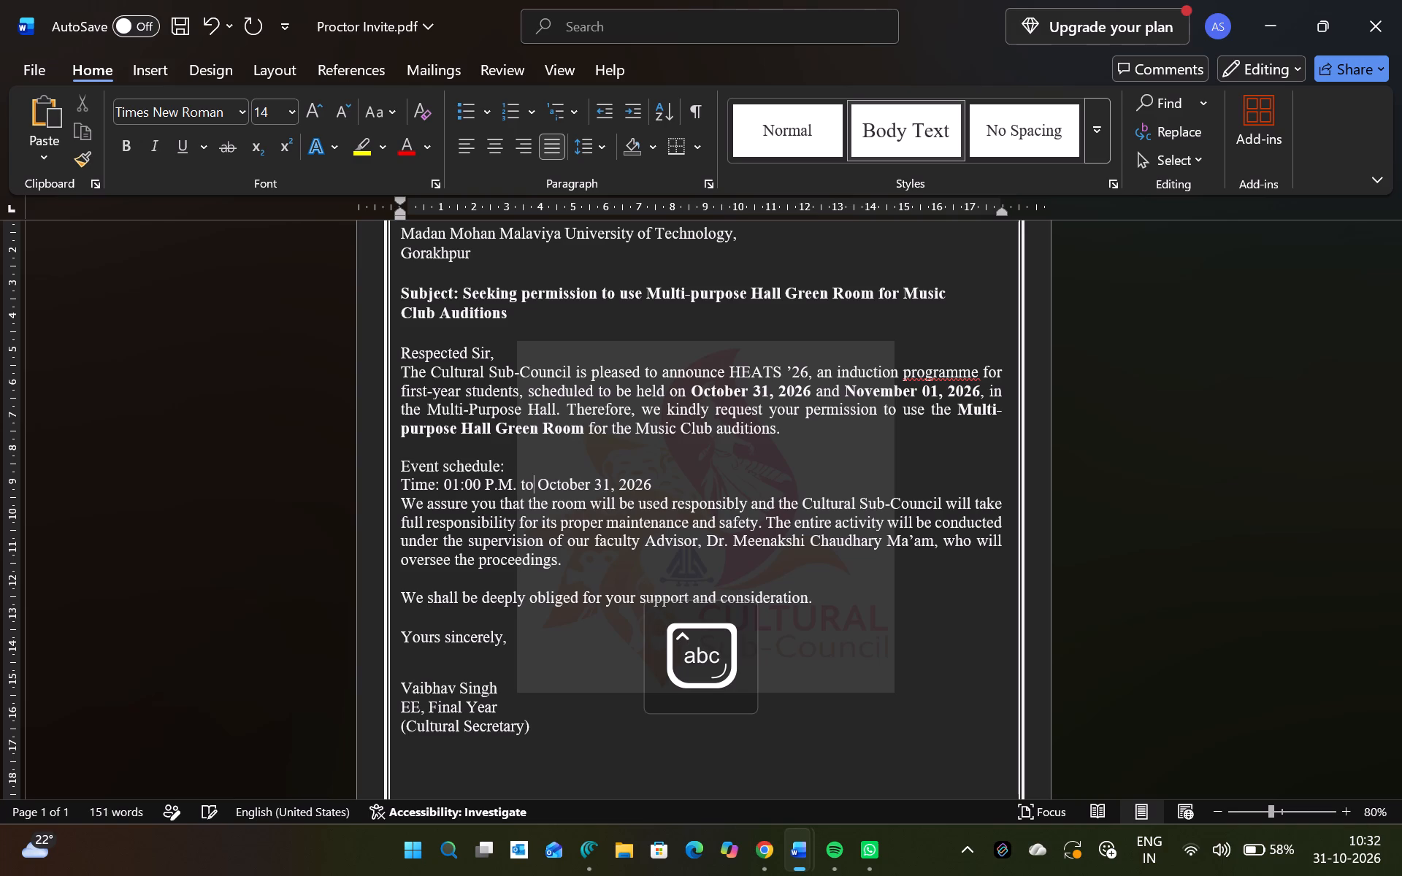
{"action": "key", "text": "space"}
{"action": "key", "text": "0"}
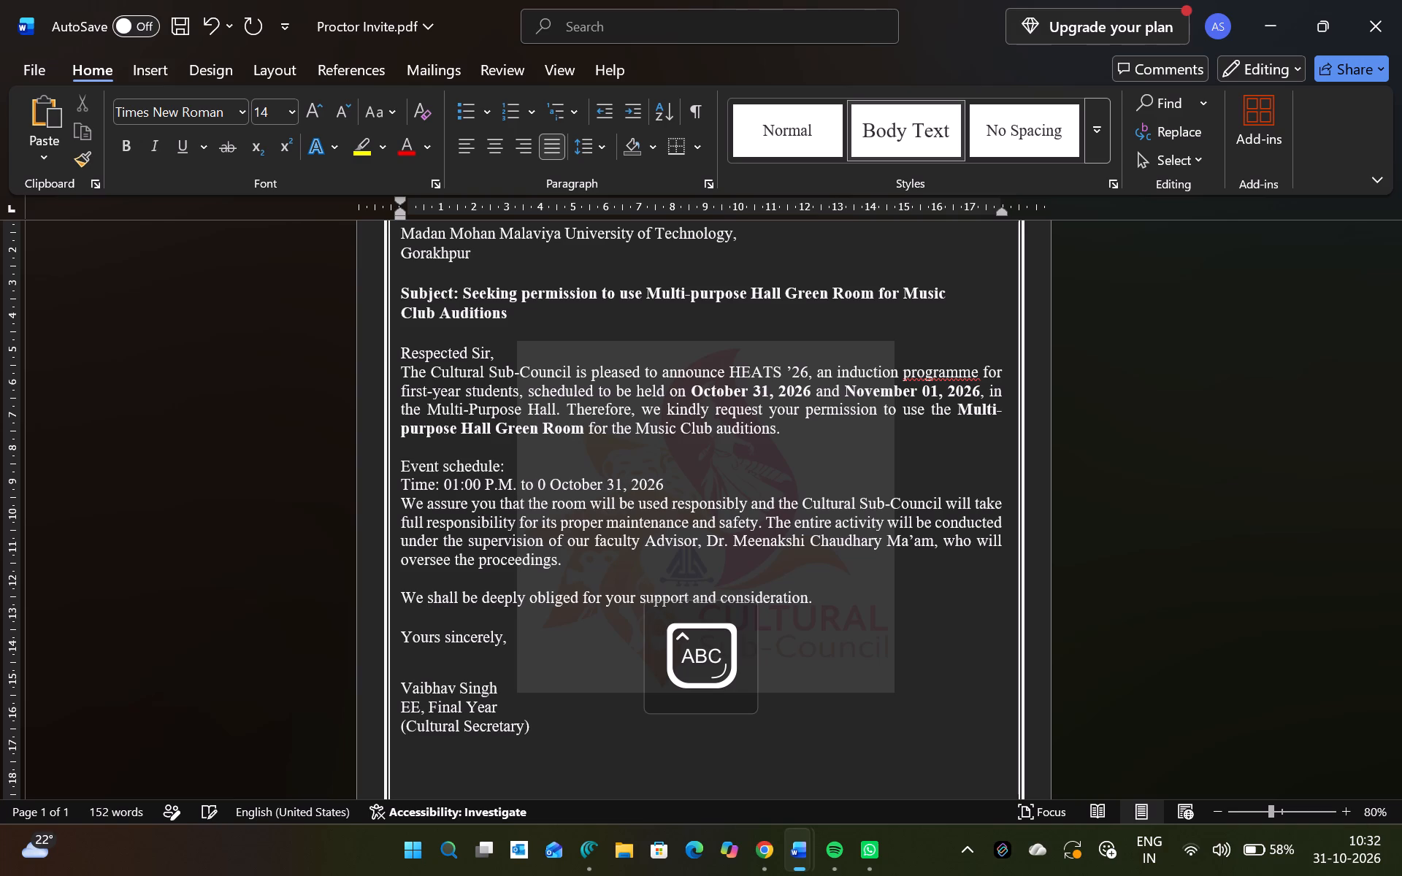
{"action": "key", "text": "8"}
{"action": "type", "text": ":00"}
{"action": "key", "text": "space"}
{"action": "type", "text": "P.M."}
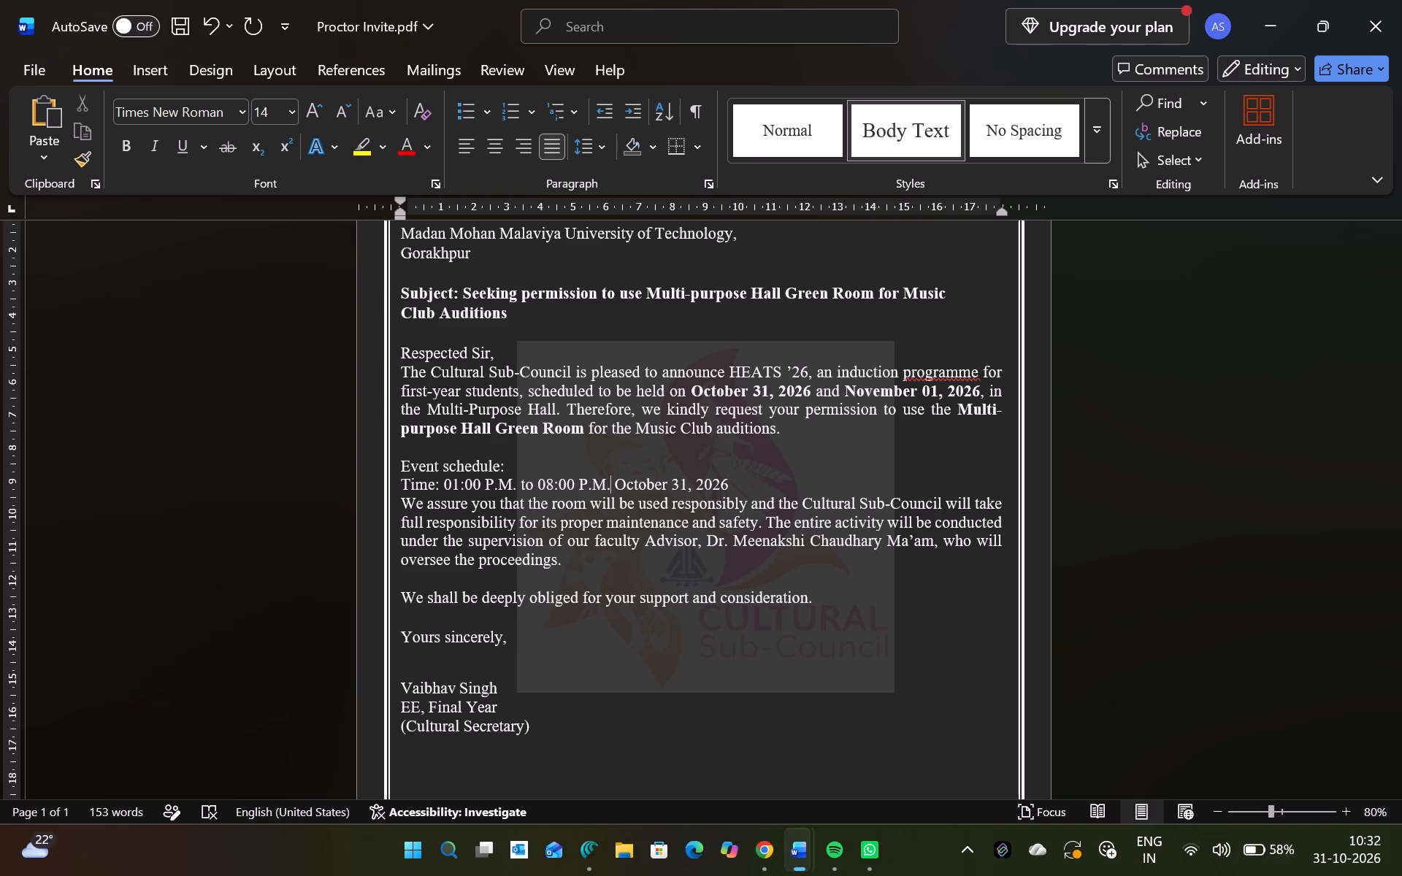
{"action": "key", "text": "space"}
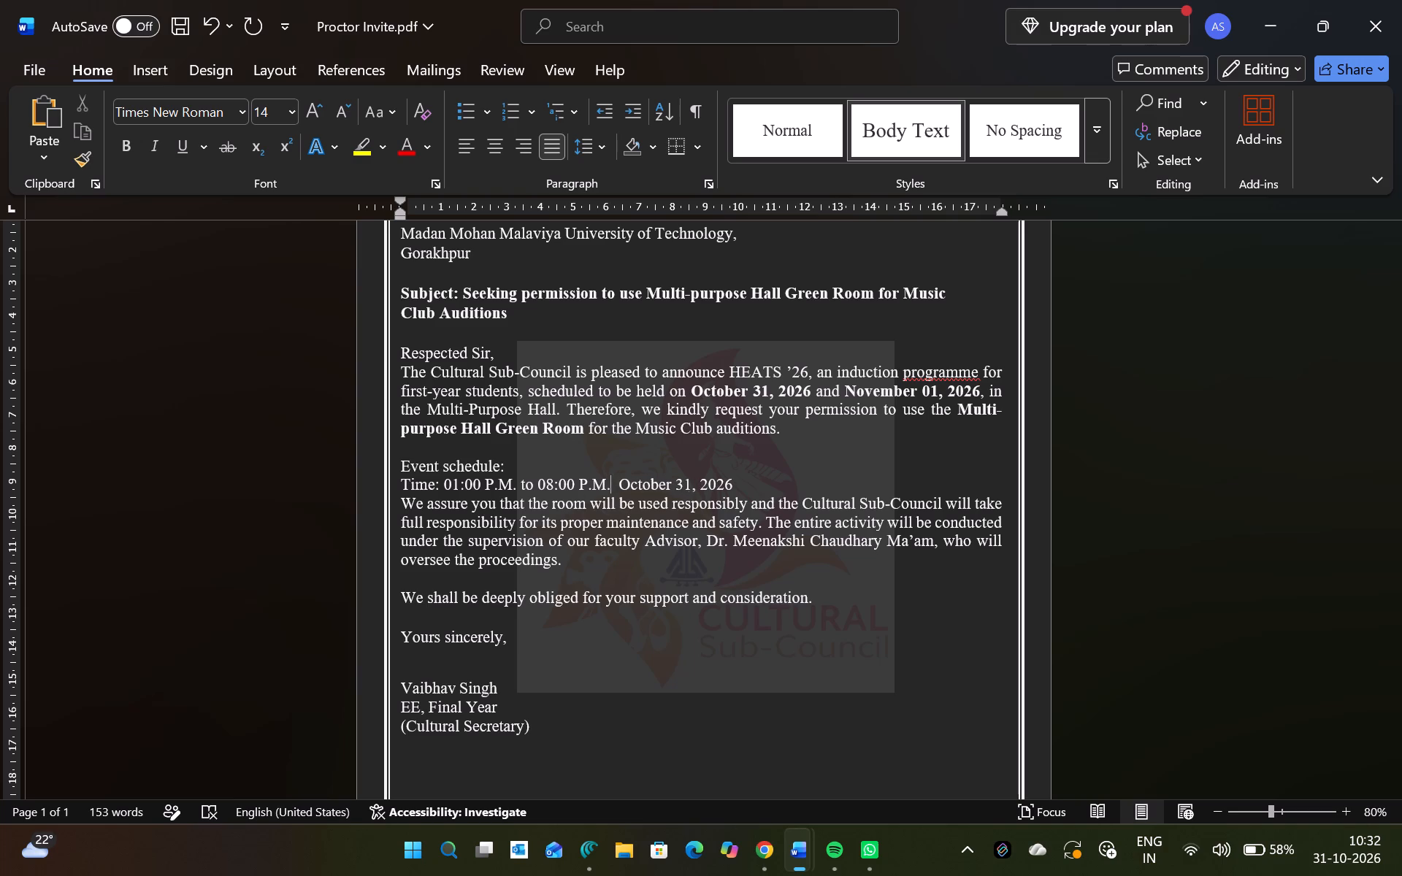
{"action": "key", "text": "shift+colon"}
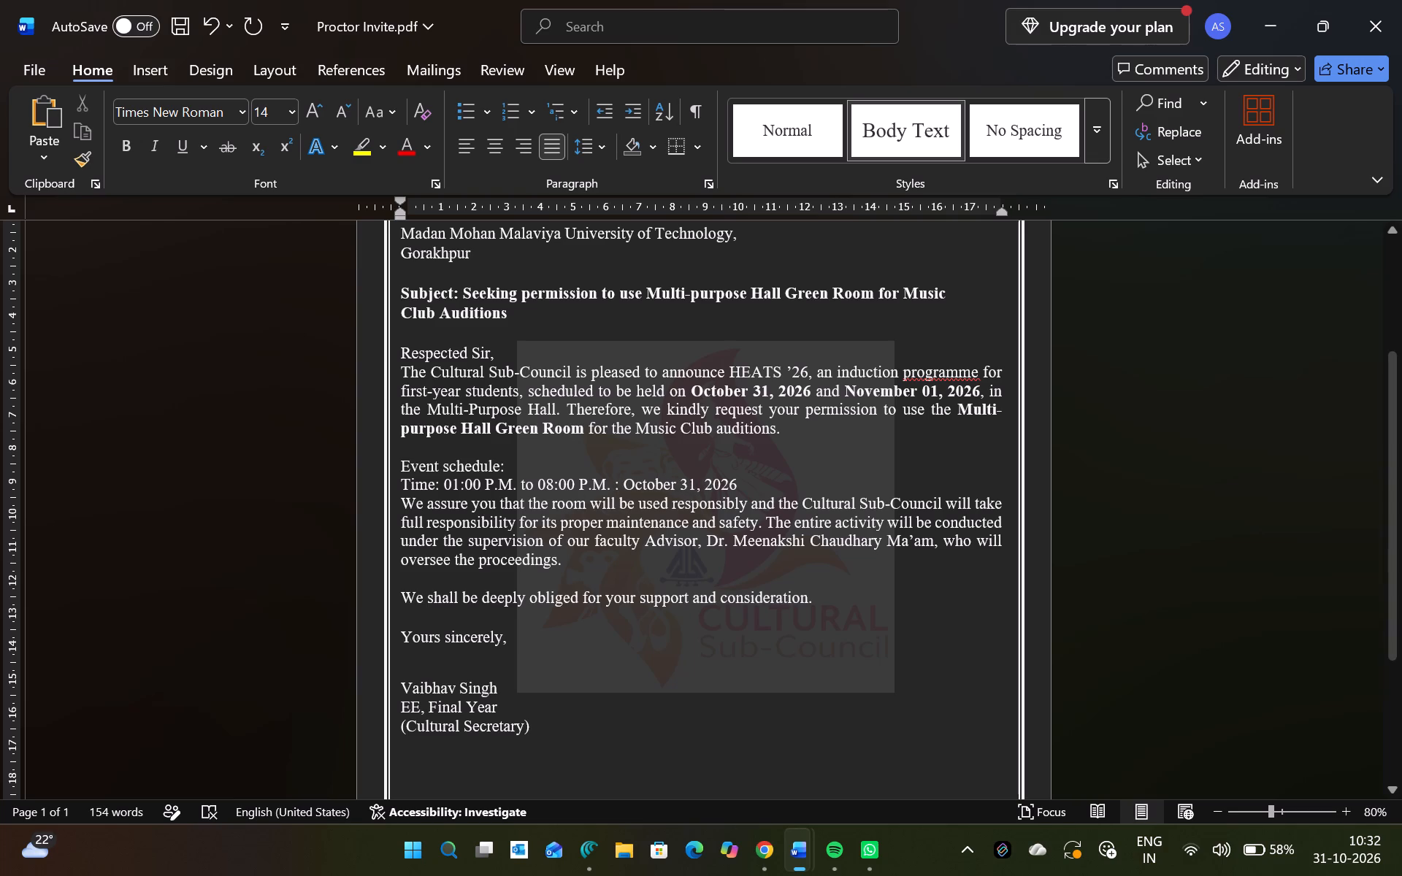
Start a new line below the October 31, 2026 schedule entry, indented with spaces to align under its start time.
{"action": "left_click", "coordinate": [748, 474]}
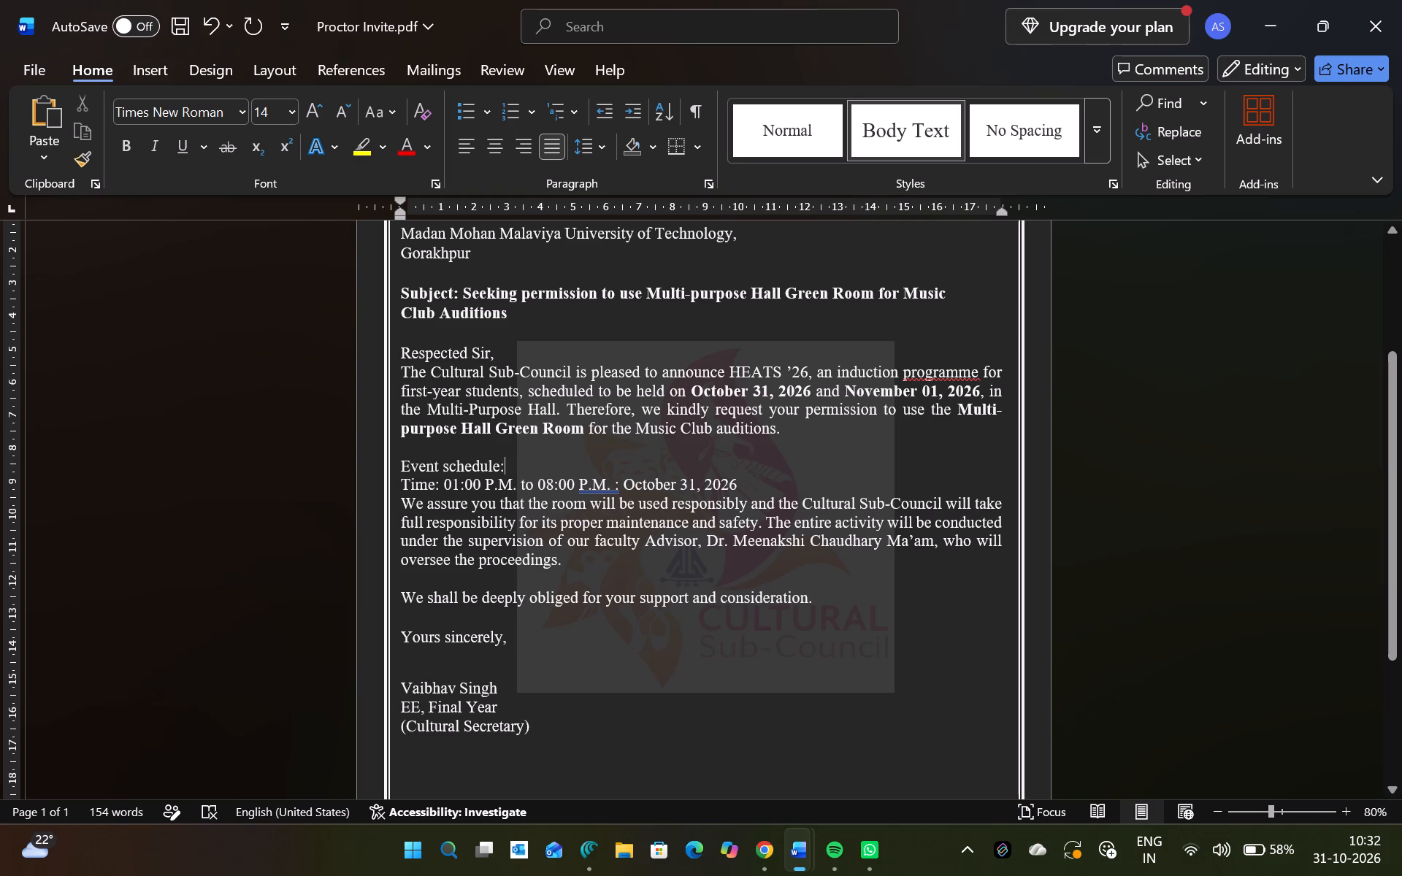
{"action": "left_click", "coordinate": [735, 480]}
{"action": "key", "text": "Return"}
{"action": "key", "text": "space"}
{"action": "key", "text": "space"}
{"action": "key", "text": "space"}
{"action": "key", "text": "space"}
{"action": "key", "text": "space"}
{"action": "key", "text": "space"}
{"action": "key", "text": "space"}
{"action": "key", "text": "space"}
{"action": "key", "text": "space"}
{"action": "key", "text": "space"}
{"action": "key", "text": "space"}
{"action": "key", "text": "space"}
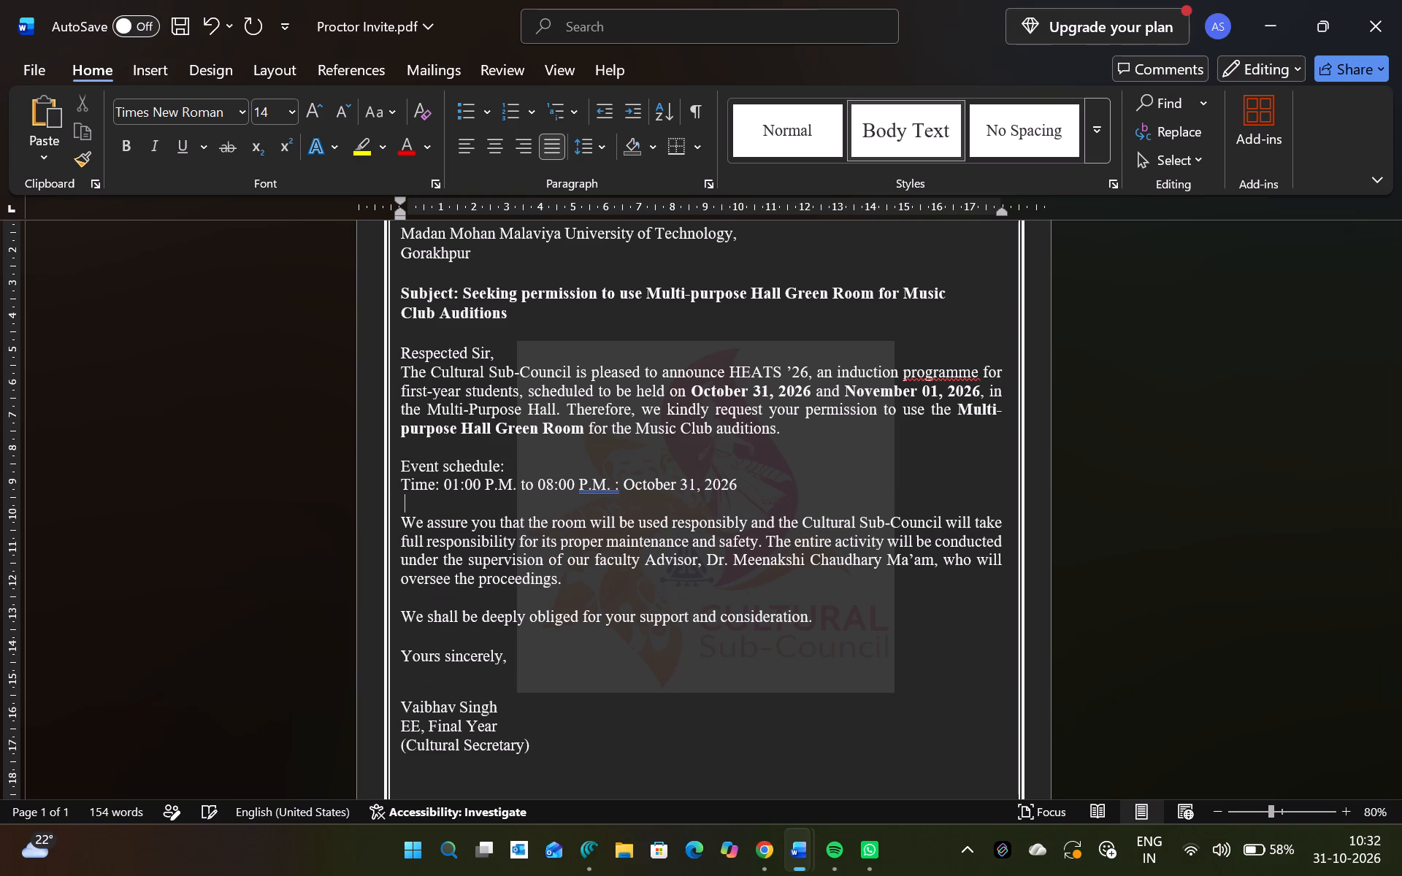
{"action": "key", "text": "BackSpace"}
Enter "09:00 A.M. to 08:00 P.M. : November 1, 2026" on the indented line and add a blank line after it.
{"action": "type", "text": "09"}
{"action": "type", "text": ":00"}
{"action": "key", "text": "space"}
{"action": "type", "text": "A.M."}
{"action": "key", "text": "space"}
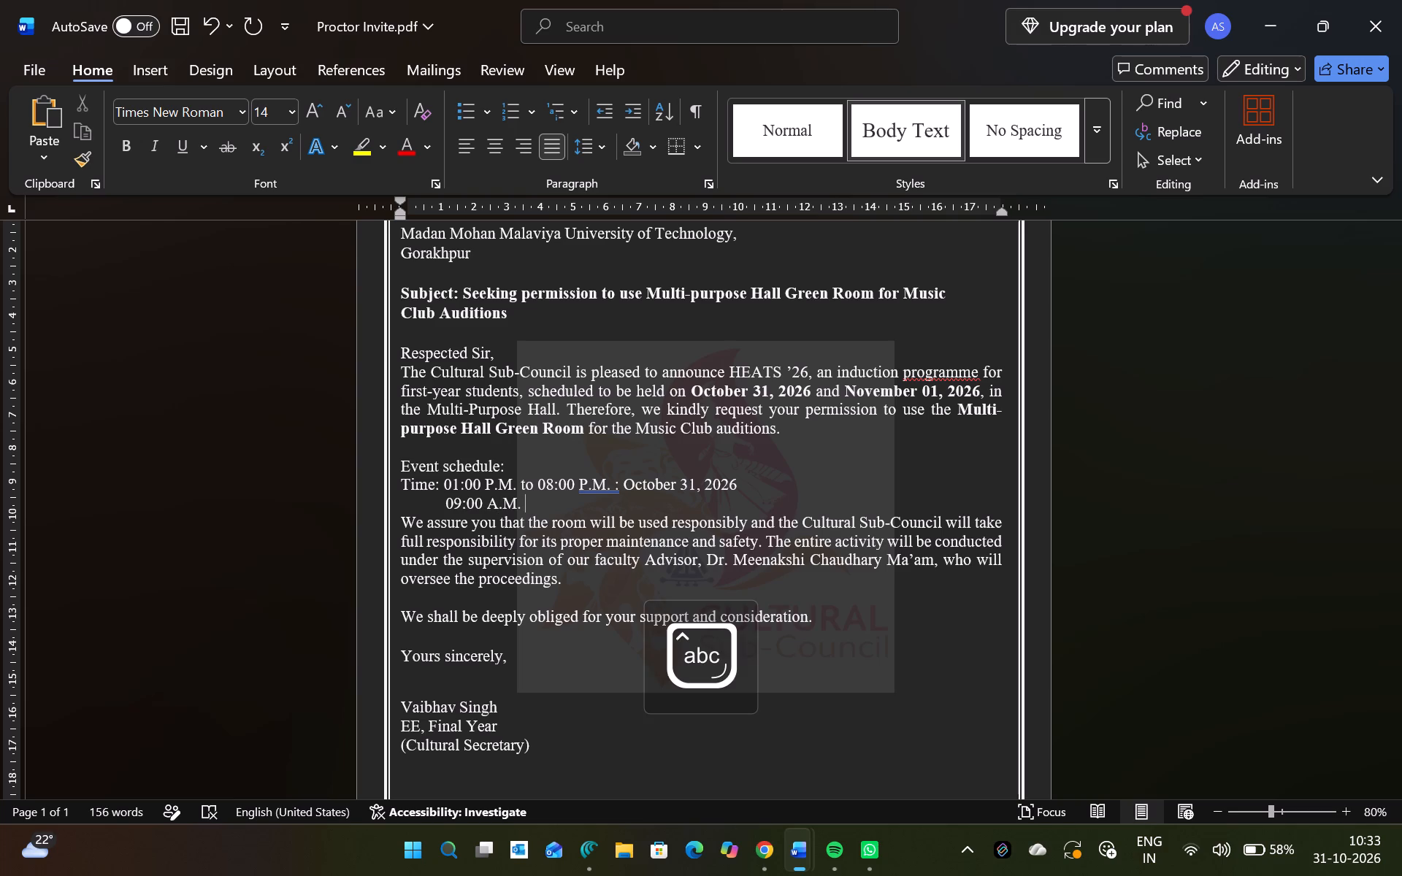
{"action": "type", "text": "to"}
{"action": "key", "text": "space"}
{"action": "key", "text": "0"}
{"action": "key", "text": "8"}
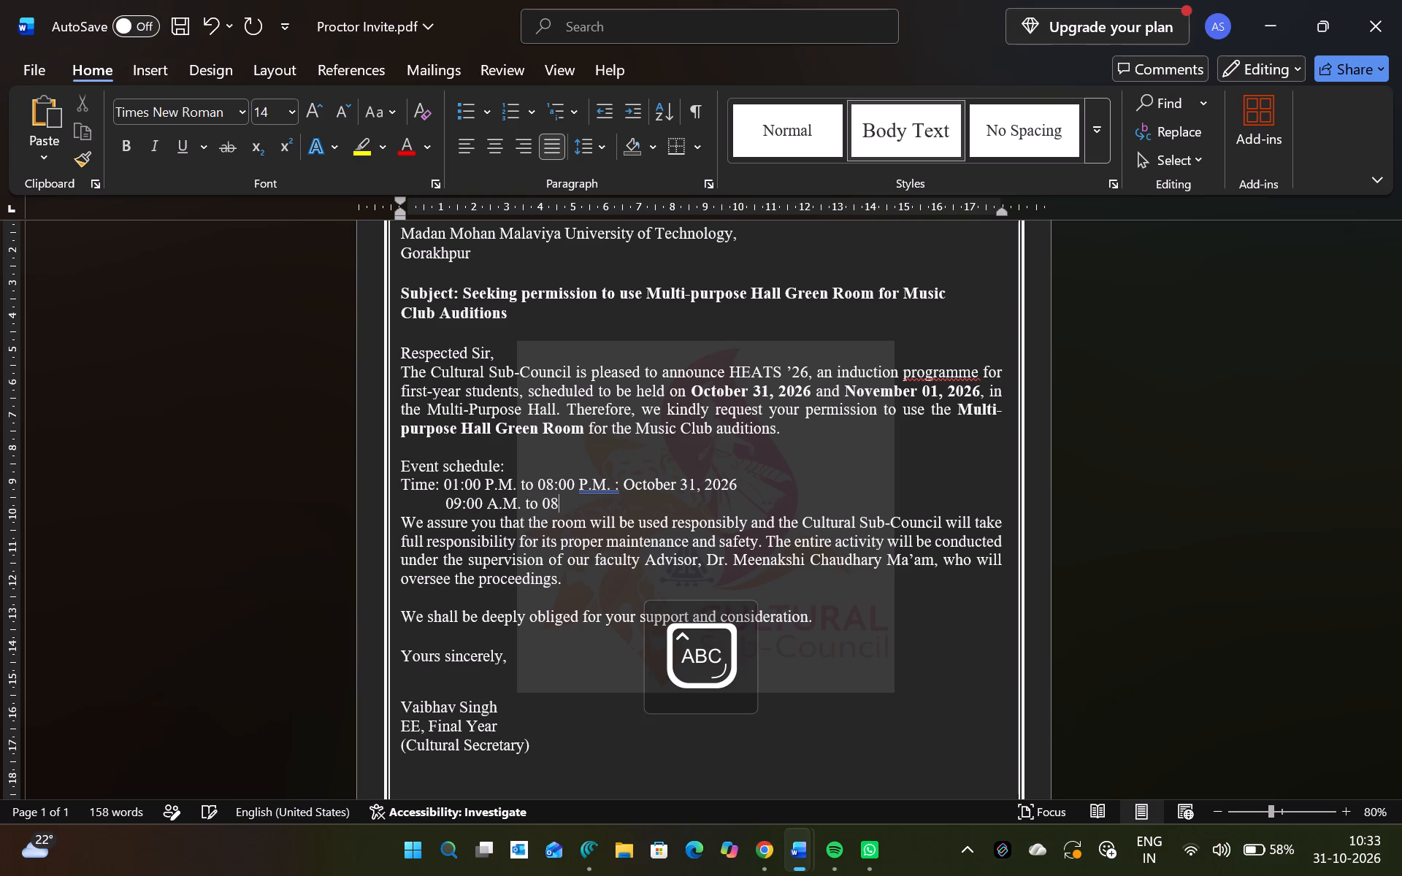
{"action": "key", "text": "shift+colon"}
{"action": "type", "text": "00"}
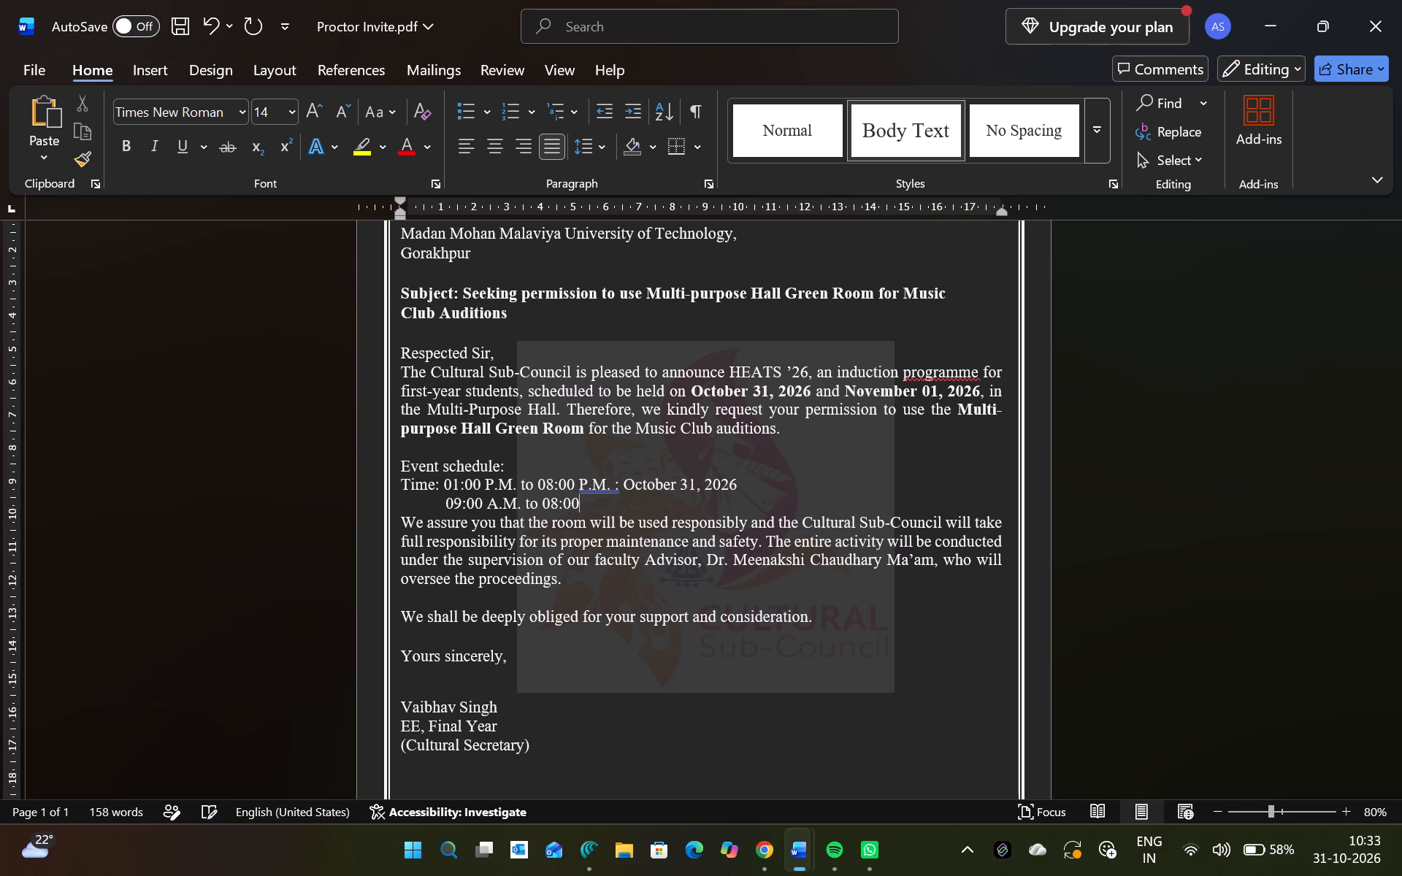
{"action": "key", "text": "space"}
{"action": "type", "text": "P.M."}
{"action": "key", "text": "space"}
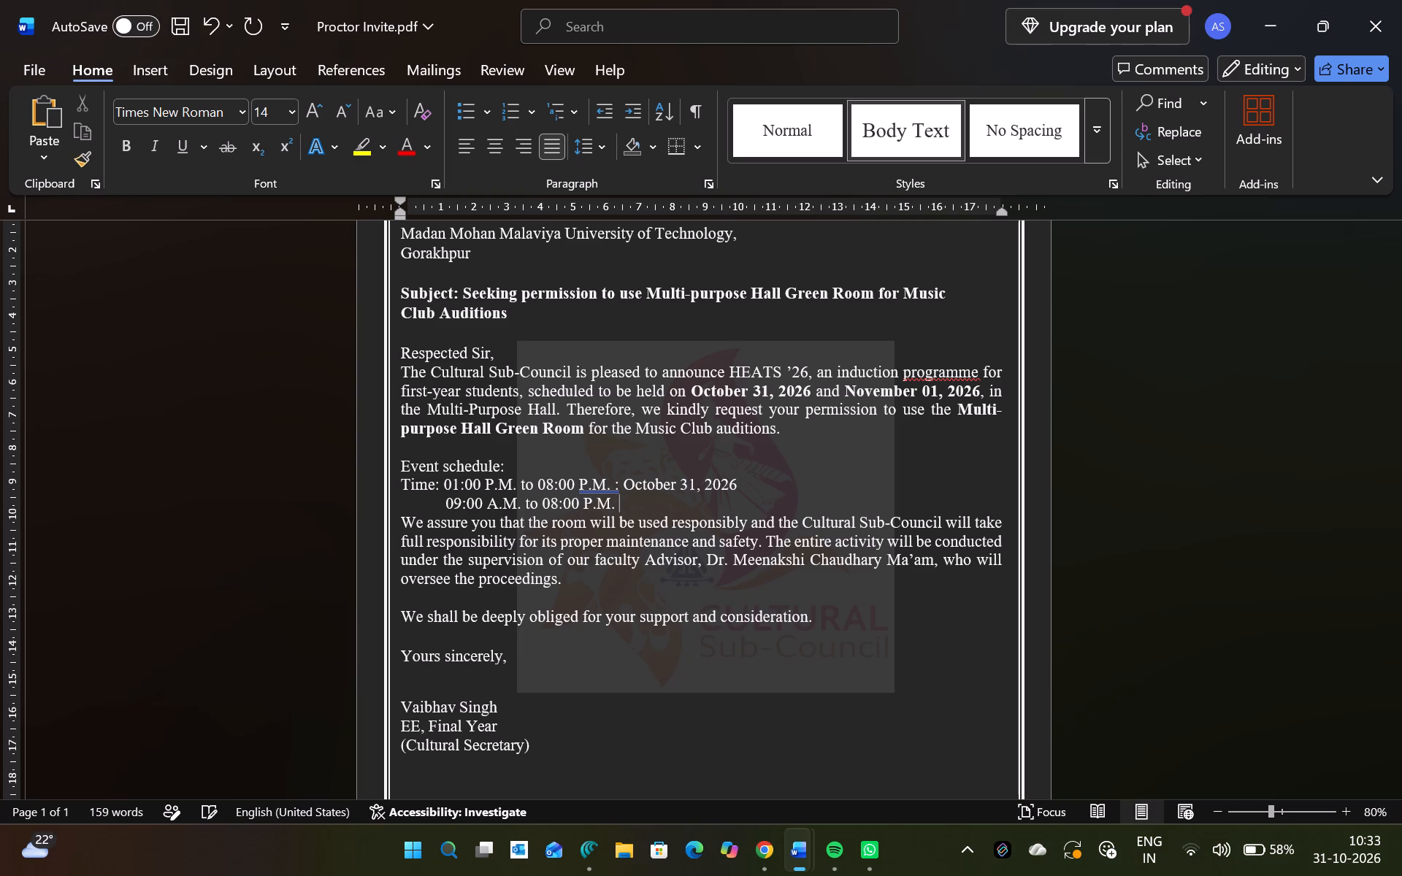
{"action": "type", "text": ":"}
{"action": "key", "text": "space"}
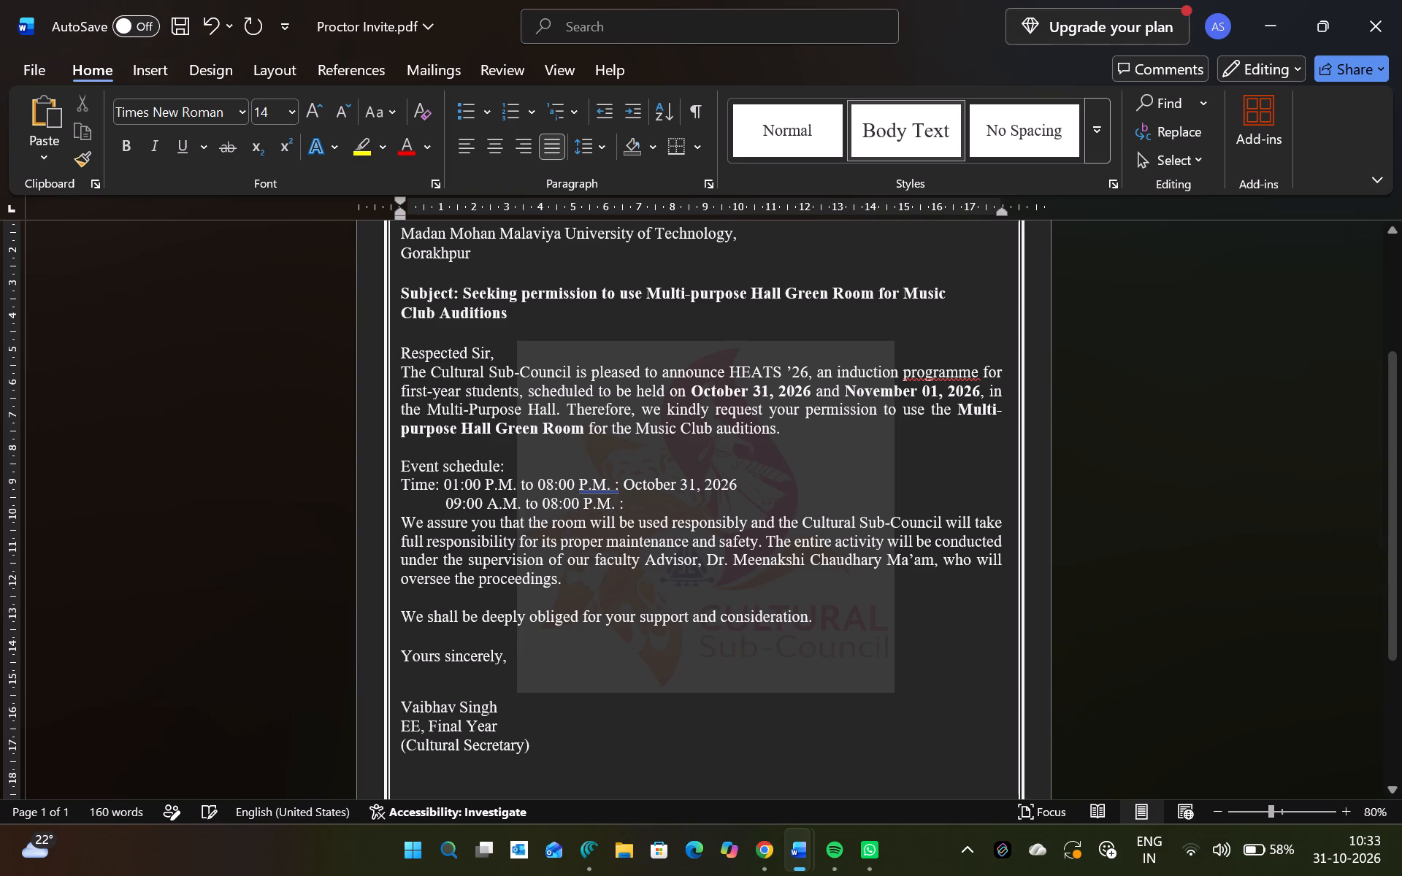
{"action": "key", "text": "n"}
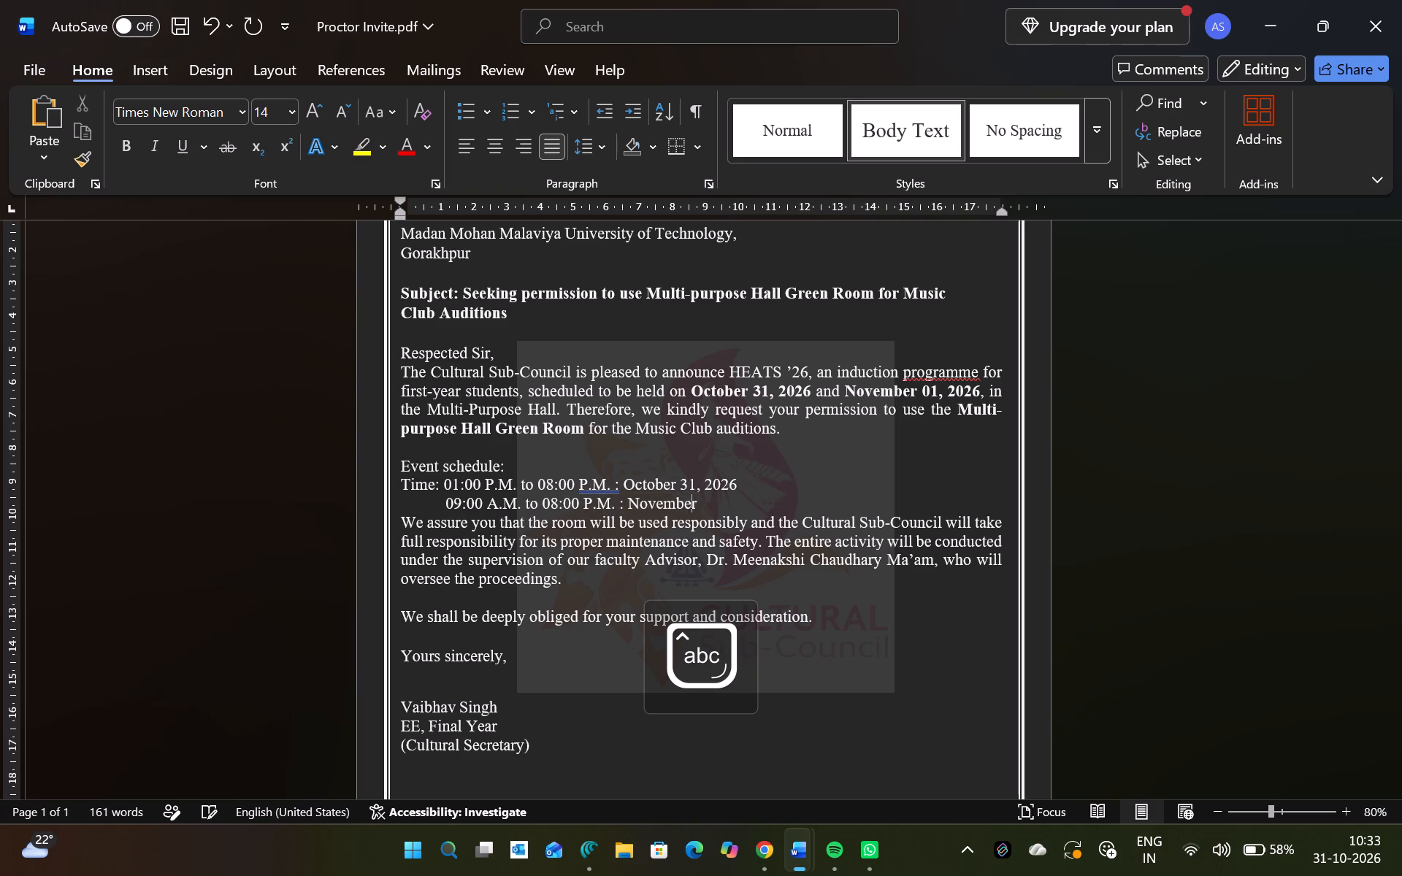
{"action": "key", "text": "space"}
{"action": "type", "text": "1, 2026"}
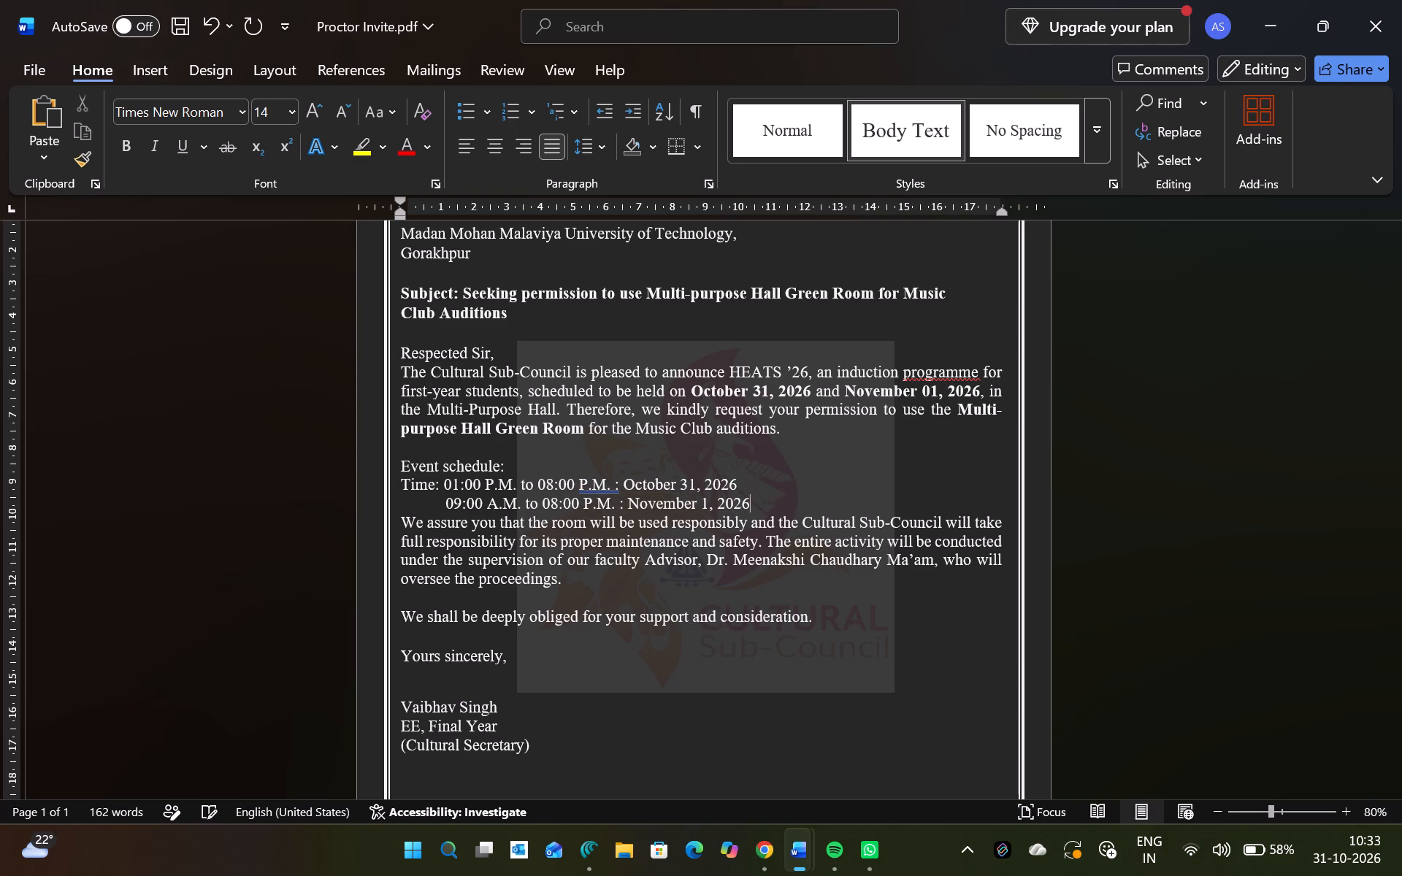
{"action": "key", "text": "Return"}
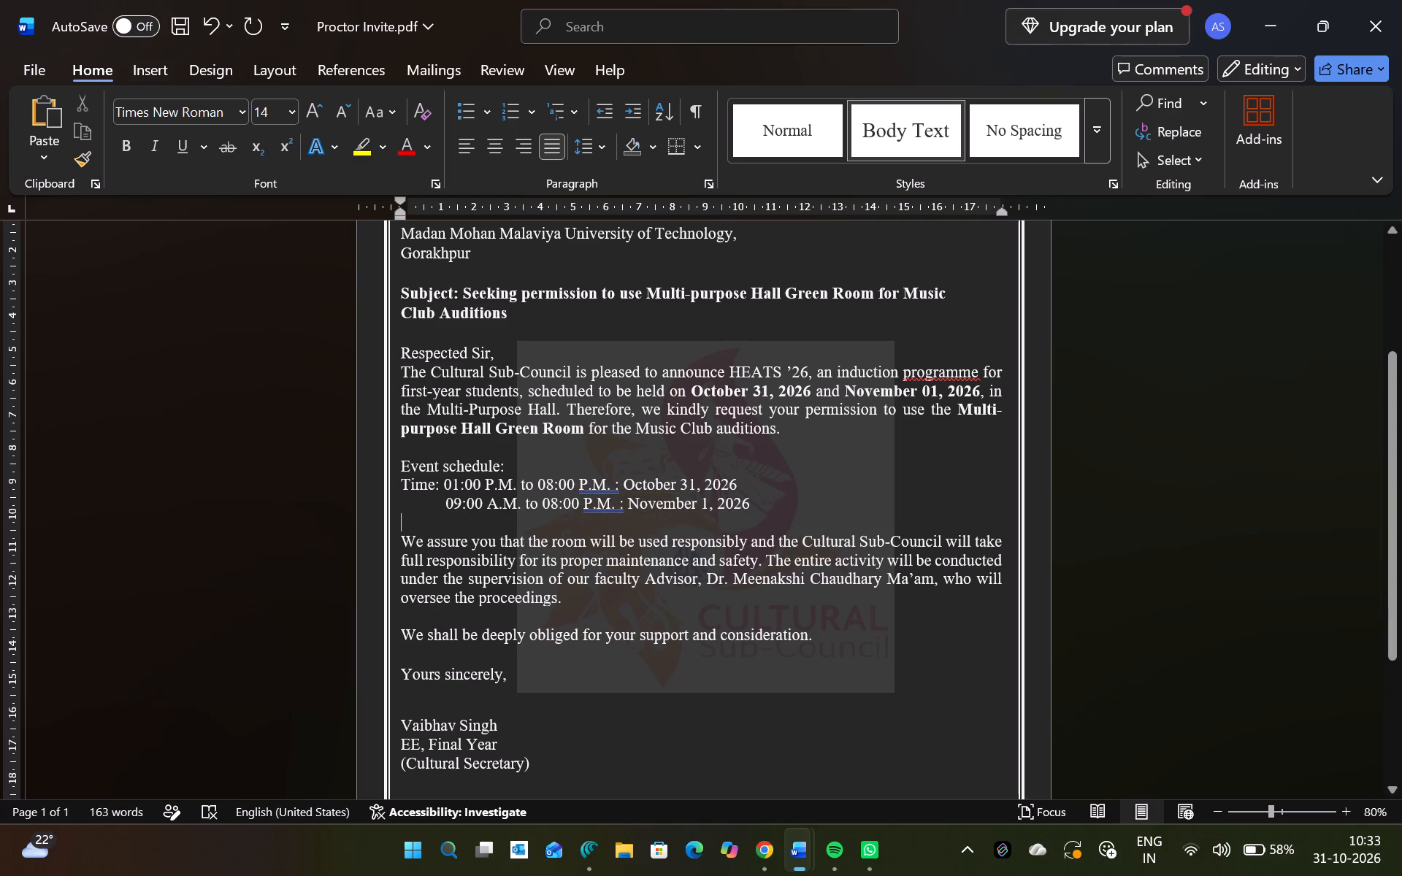
Make the "Event schedule:" heading and the "Time" label below it bold.
{"action": "left_click_drag", "start_coordinate": [503, 466], "coordinate": [501, 466]}
{"action": "left_click_drag", "start_coordinate": [501, 466], "coordinate": [423, 468]}
{"action": "left_click", "coordinate": [440, 431]}
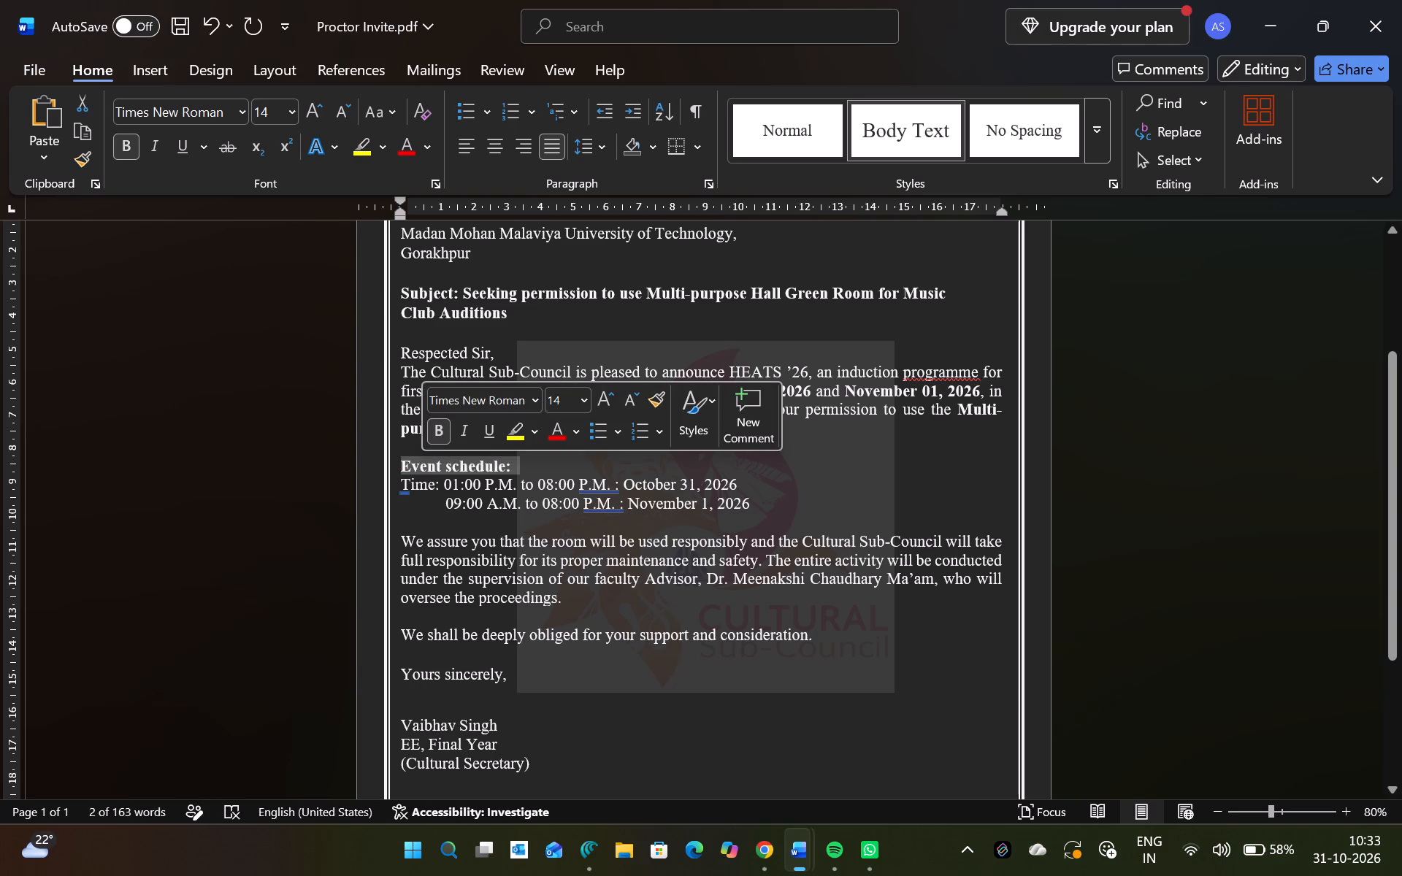
{"action": "left_click_drag", "start_coordinate": [402, 485], "coordinate": [434, 487]}
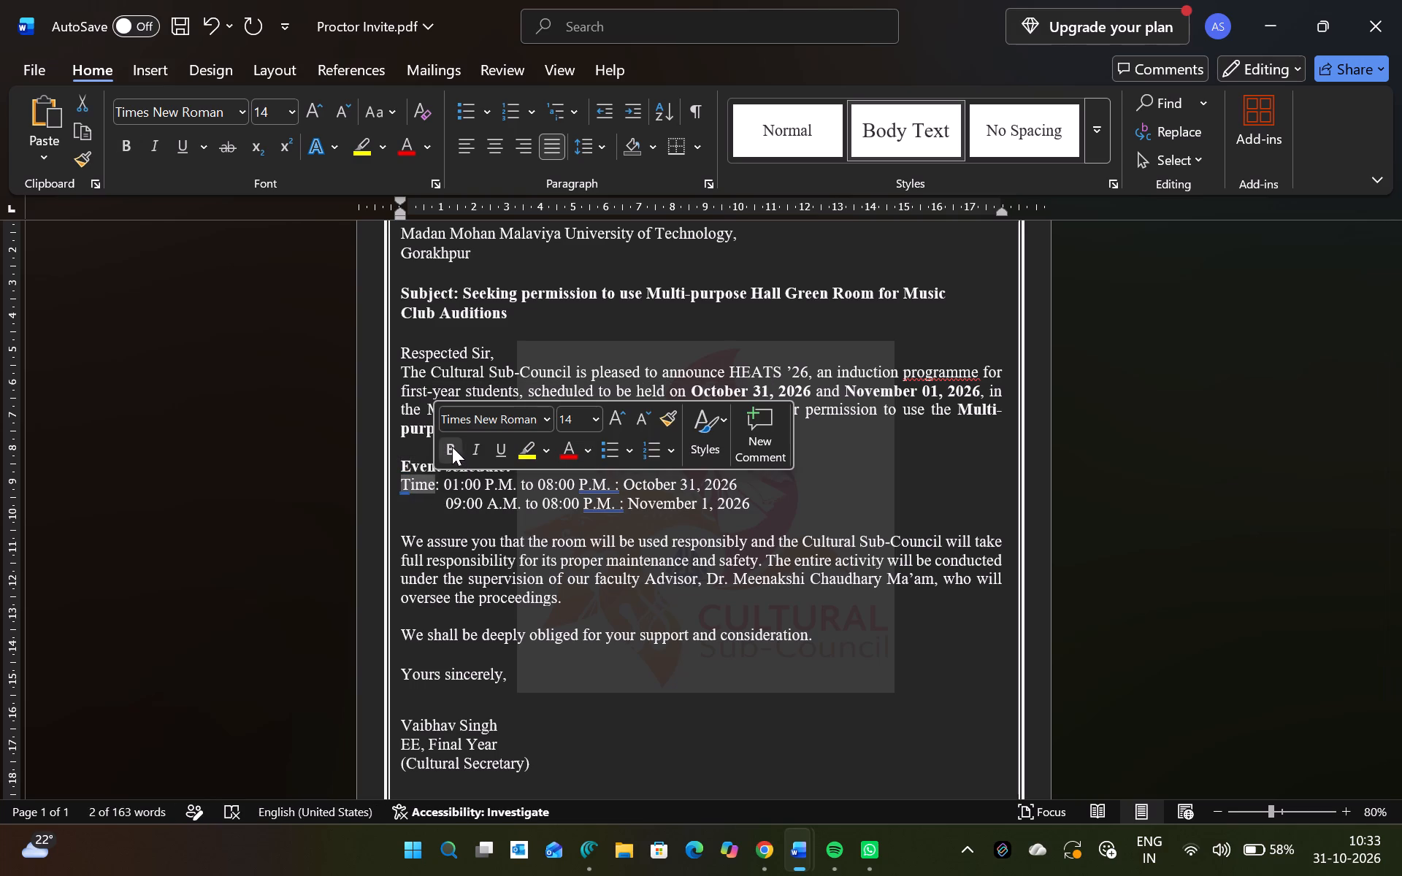
{"action": "left_click", "coordinate": [452, 447]}
{"action": "left_click", "coordinate": [610, 523]}
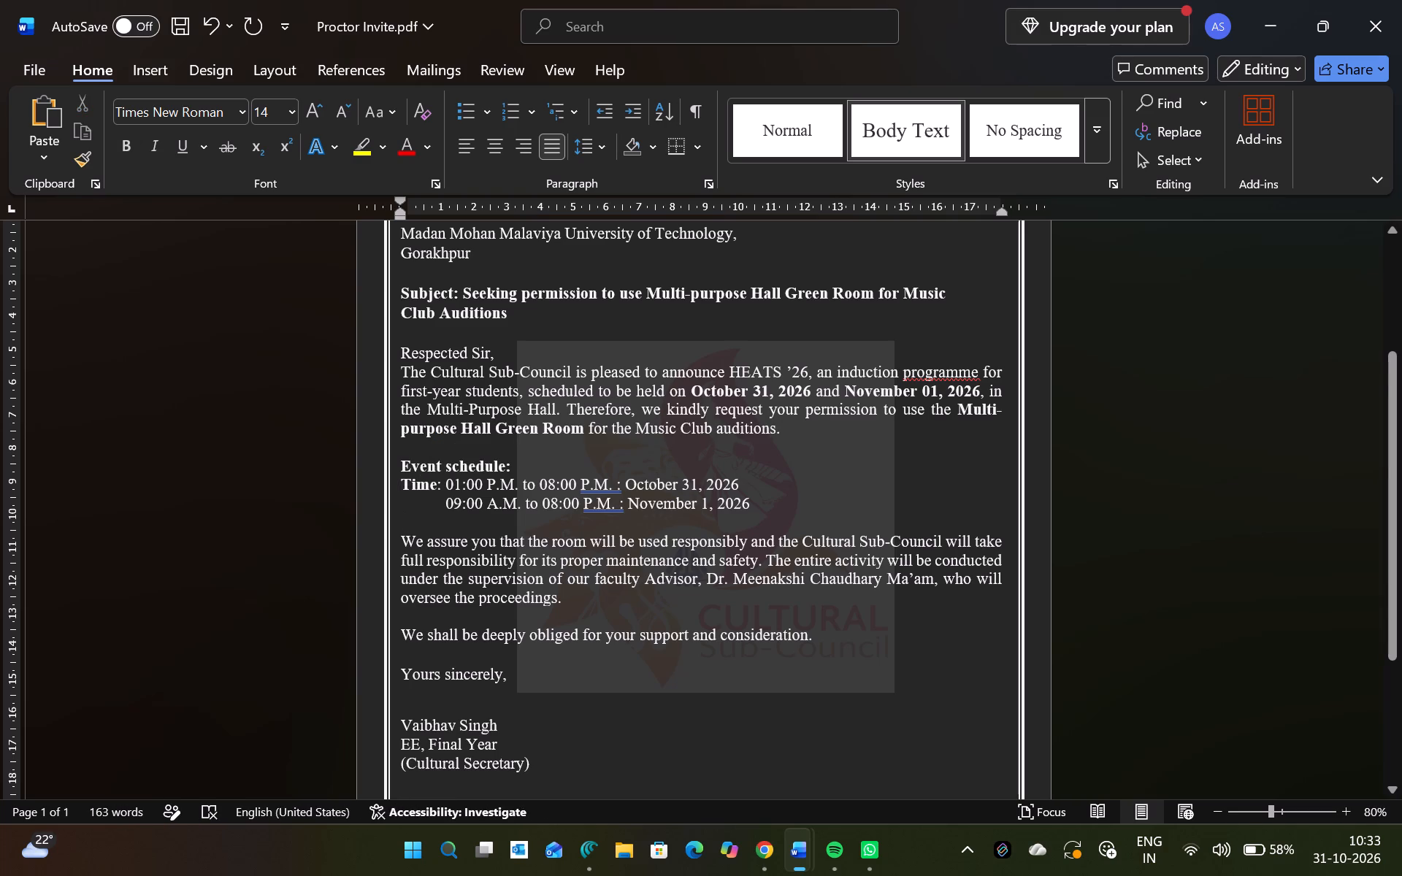
Extend the sentence ending "for the Music Club auditions" with "on the following schedule.".
{"action": "left_click", "coordinate": [790, 432]}
{"action": "key", "text": "BackSpace"}
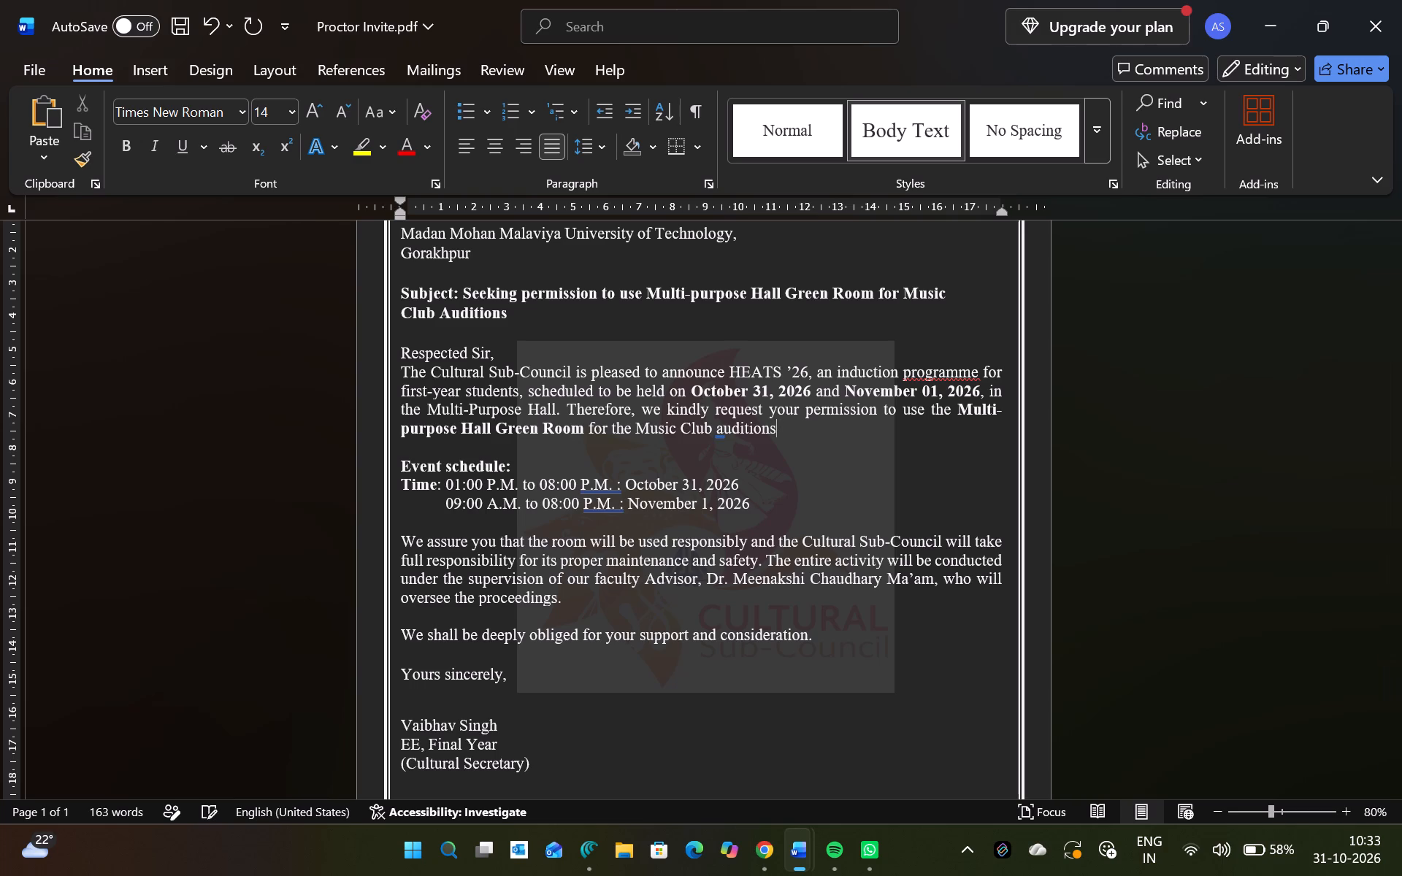
{"action": "key", "text": "space"}
{"action": "type", "text": "on the following"}
{"action": "key", "text": "space"}
{"action": "type", "text": "sch"}
{"action": "type", "text": "edule"}
{"action": "key", "text": "period"}
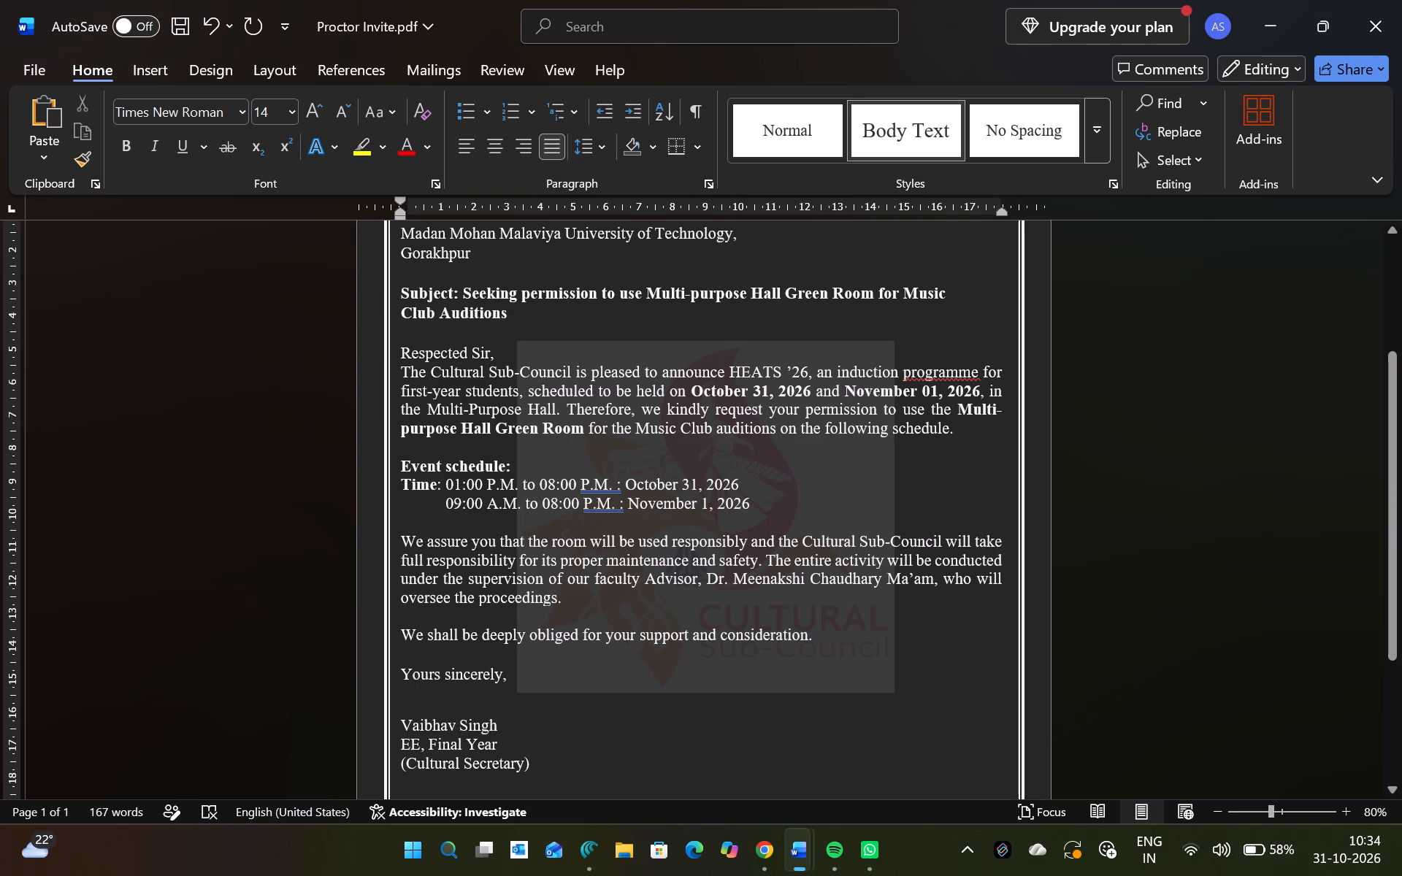
Save the letter as a Word document named "Updated MPH and Music" in the OneDrive Desktop folder.
{"action": "scroll", "coordinate": [519, 508], "scroll_direction": "down", "scroll_amount": 1}
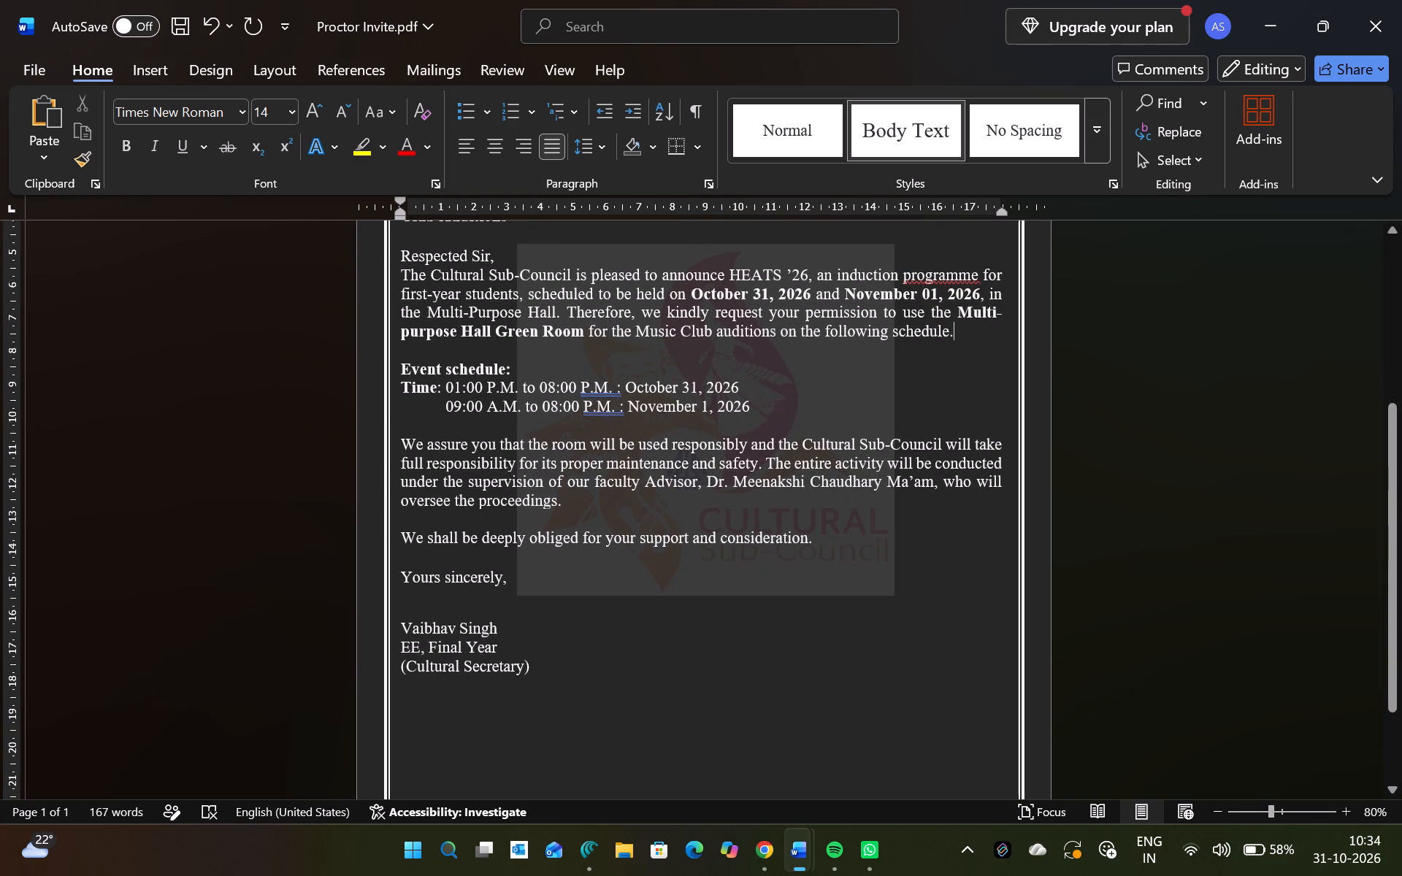
{"action": "scroll", "coordinate": [519, 508], "scroll_direction": "down", "scroll_amount": 1}
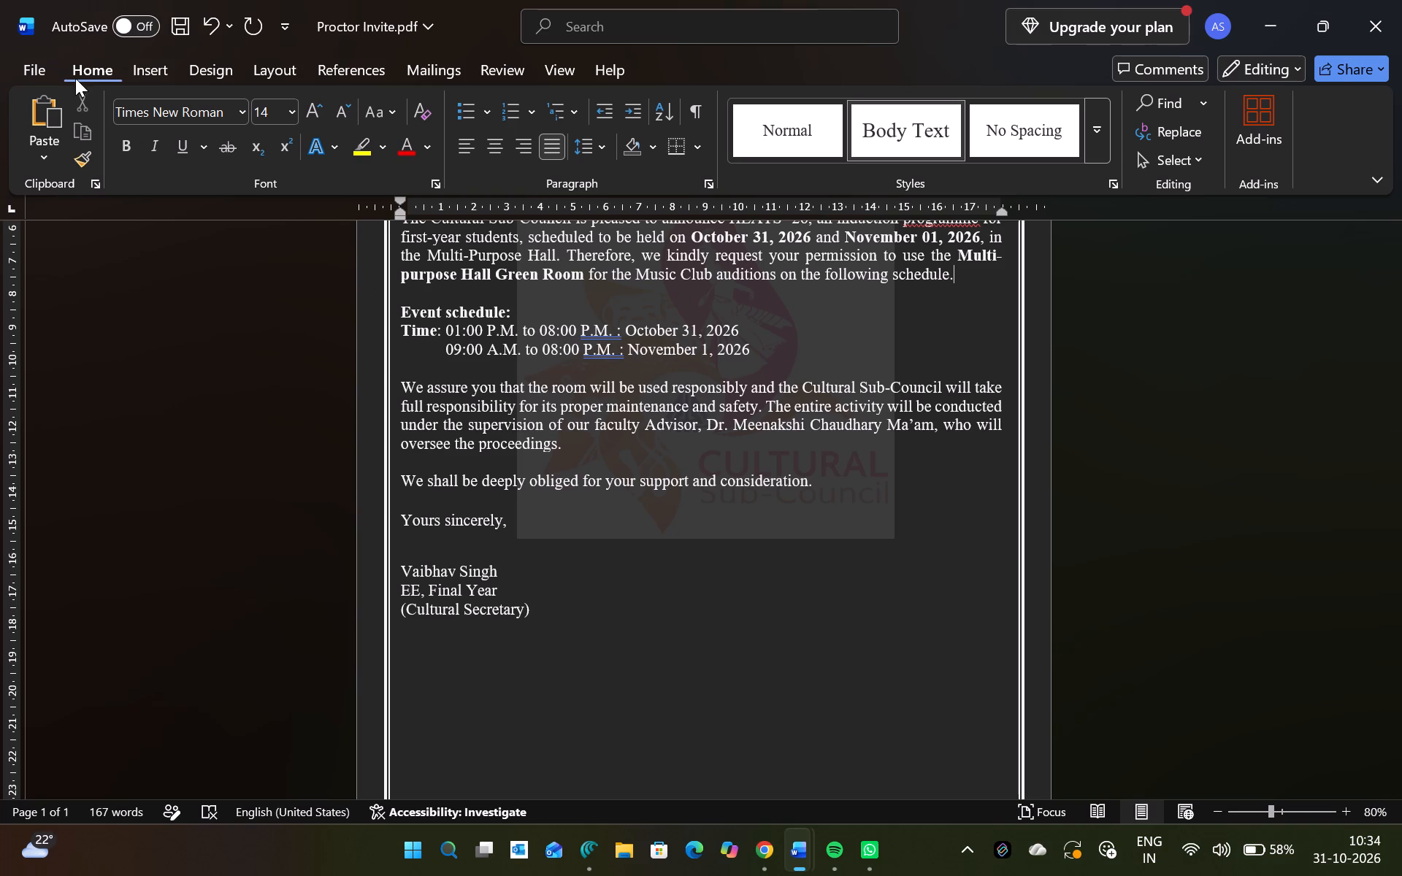
{"action": "left_click", "coordinate": [37, 69]}
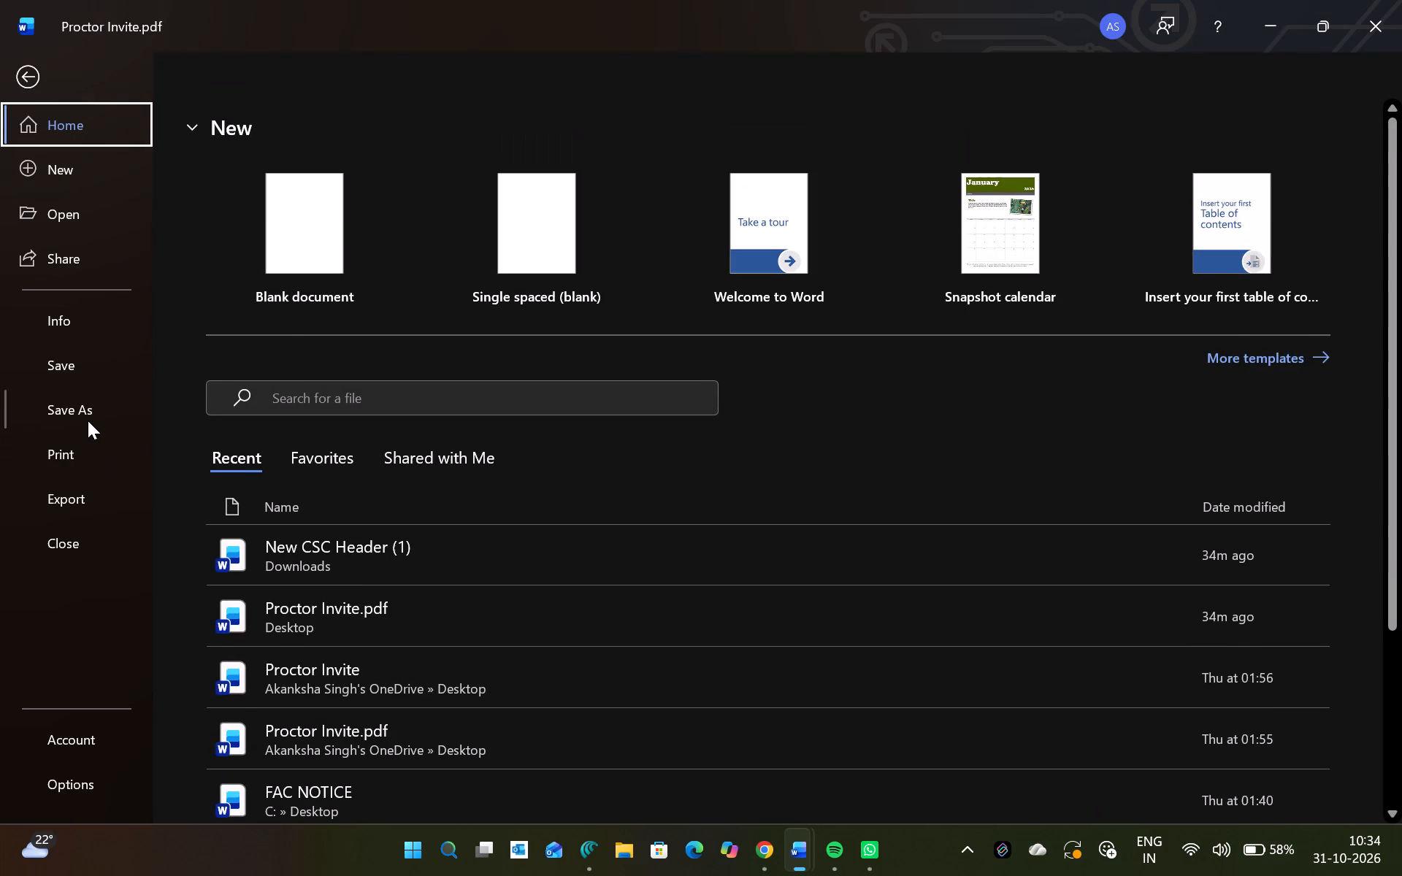
{"action": "left_click", "coordinate": [93, 413]}
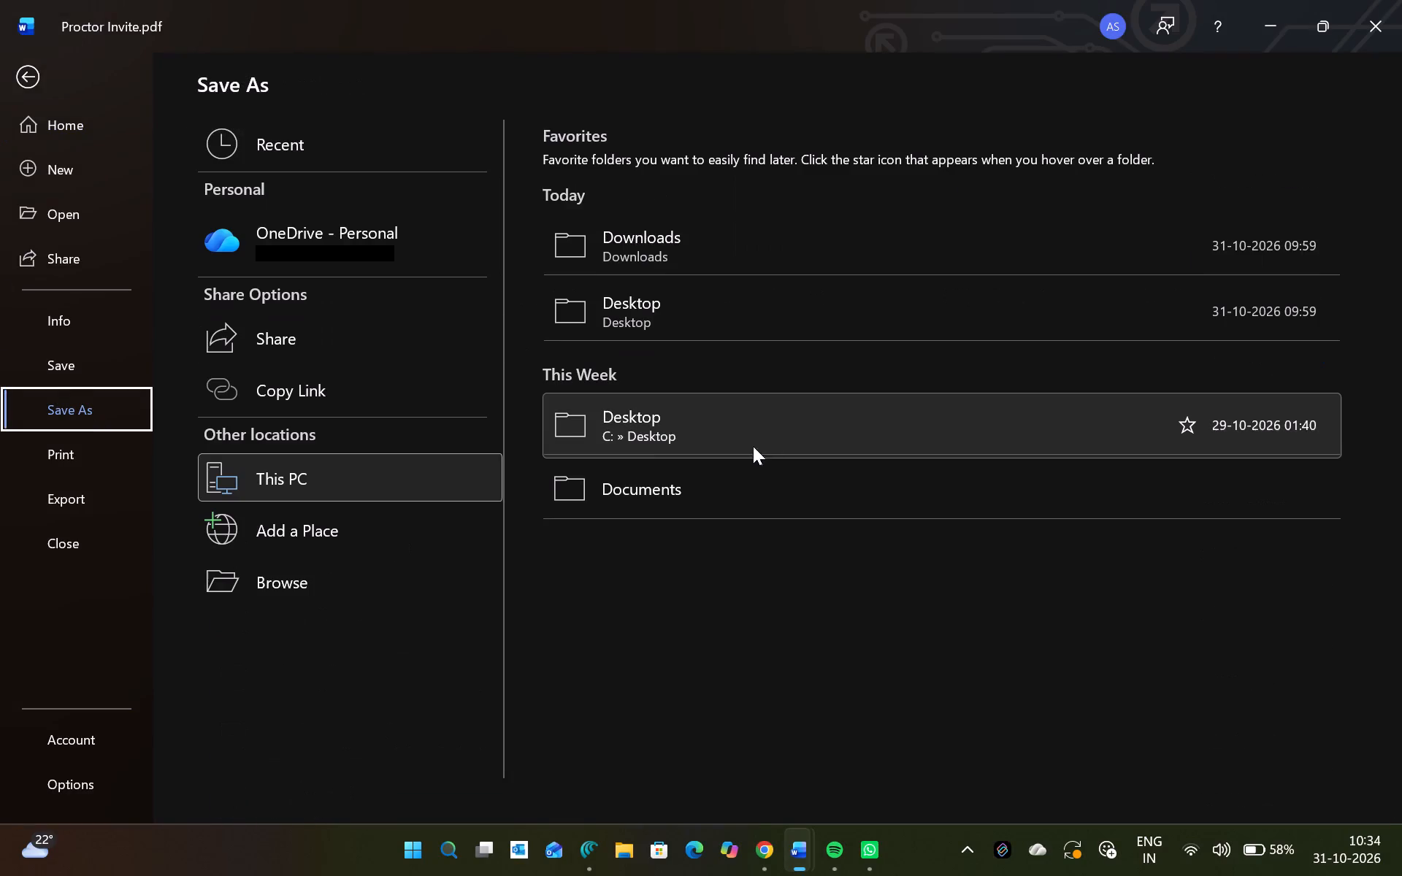
{"action": "left_click", "coordinate": [666, 437]}
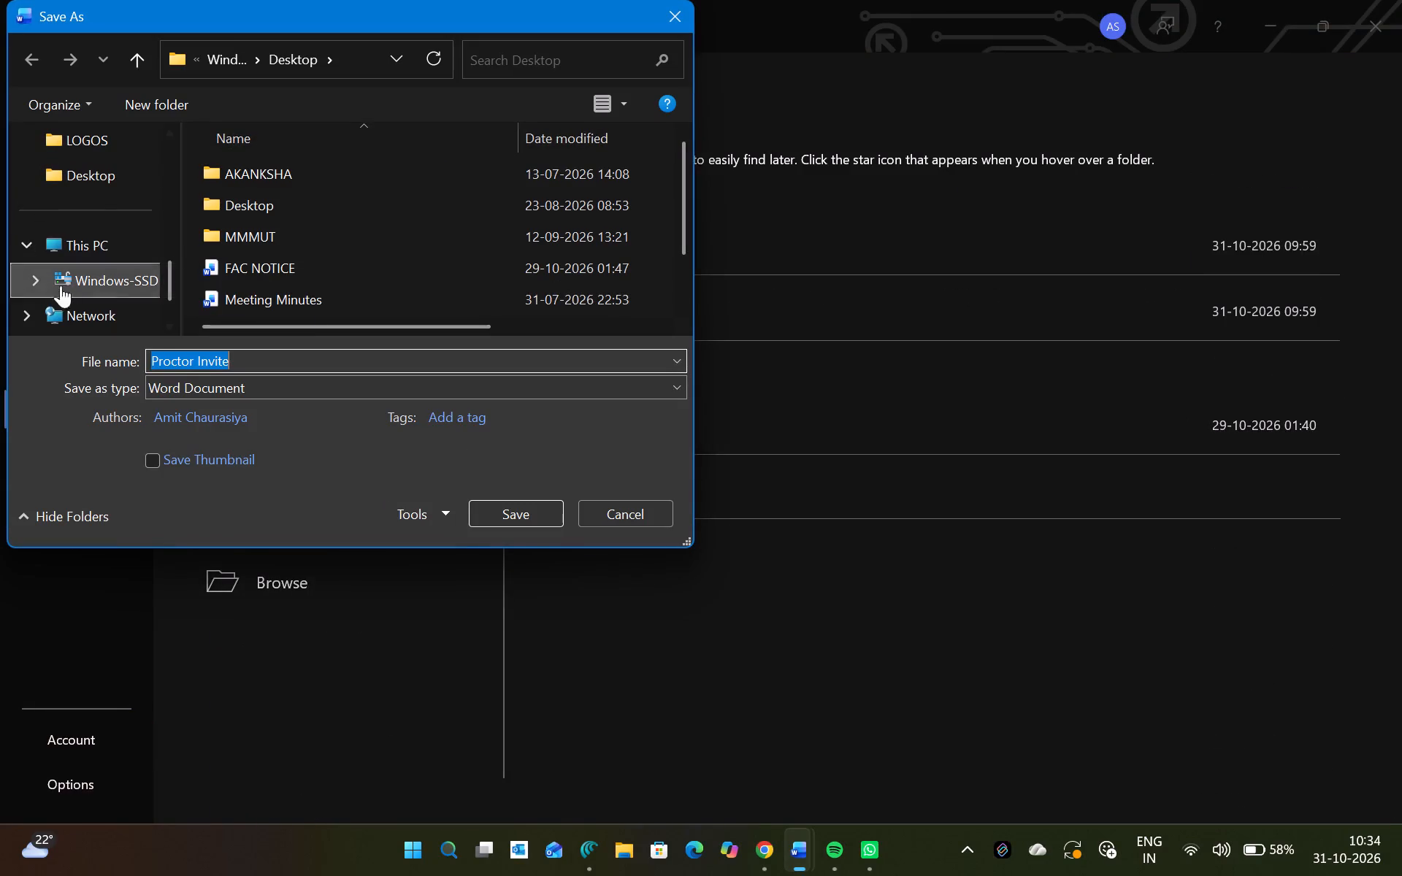
{"action": "scroll", "coordinate": [107, 245], "scroll_direction": "down", "scroll_amount": 1}
{"action": "scroll", "coordinate": [91, 242], "scroll_direction": "up", "scroll_amount": 1}
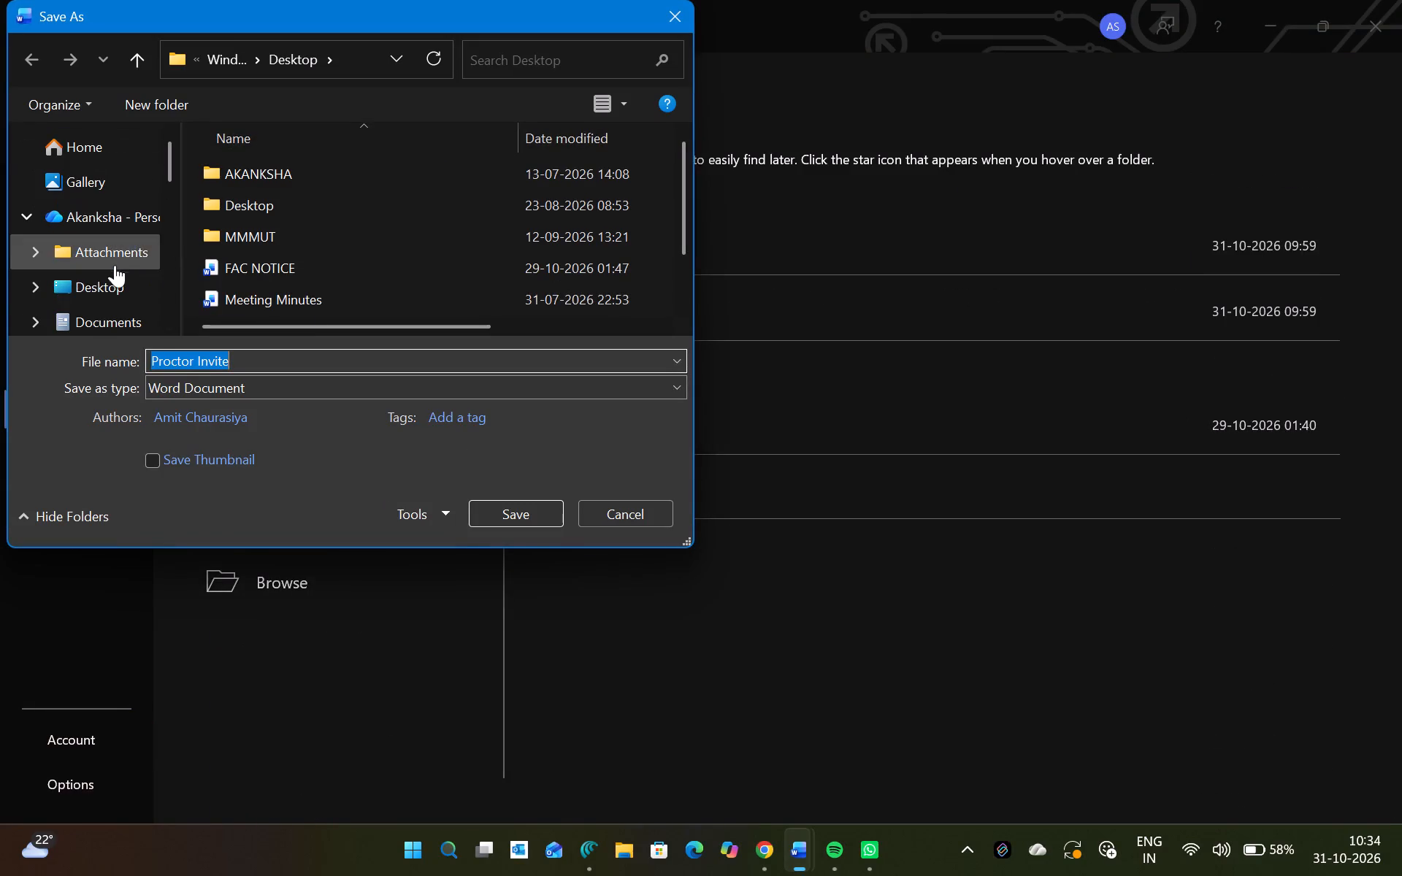
{"action": "left_click", "coordinate": [94, 291]}
{"action": "left_click", "coordinate": [286, 361]}
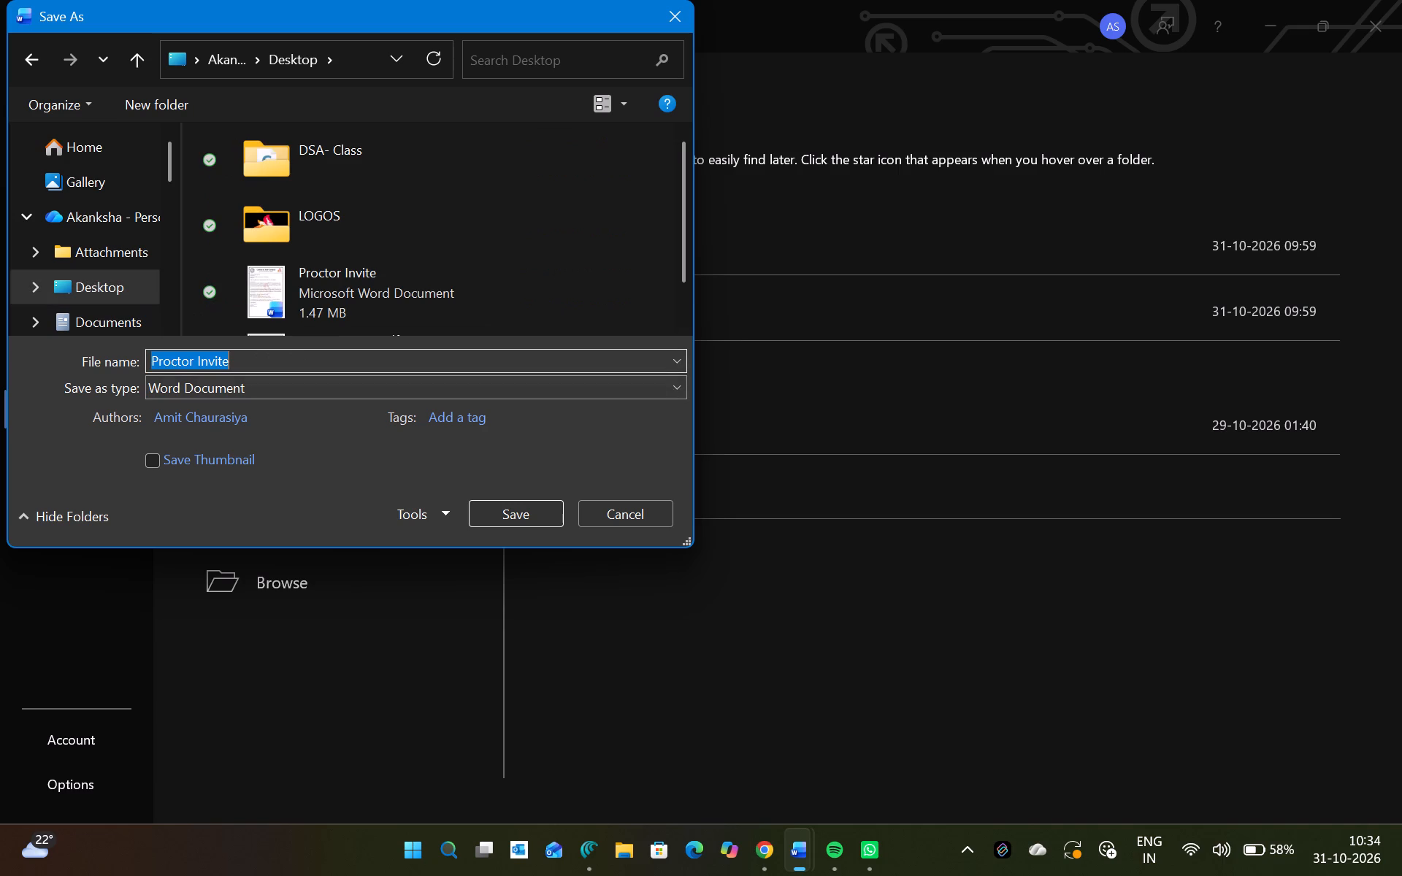
{"action": "type", "text": "Updated M"}
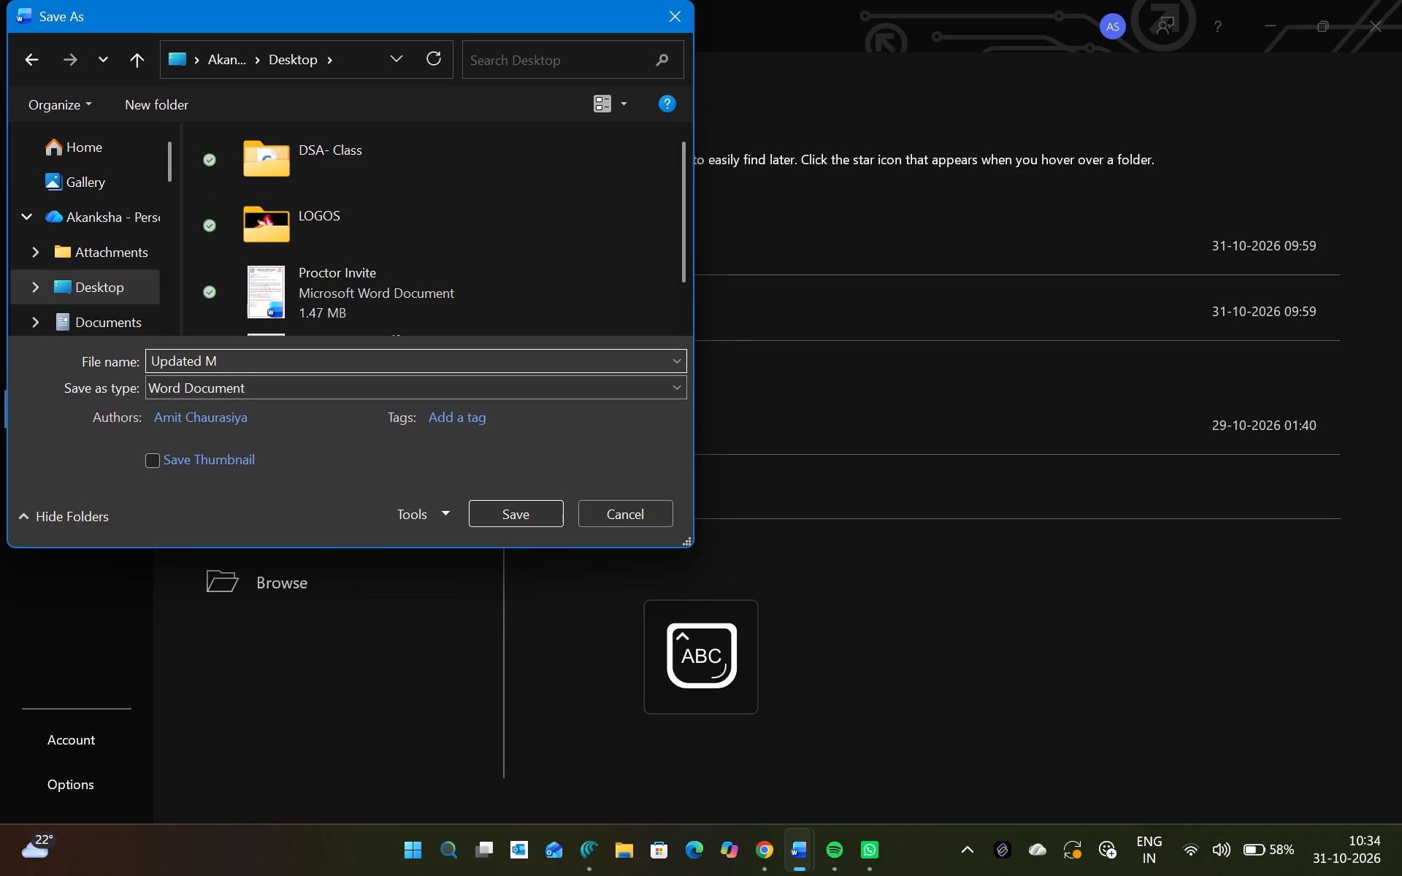
{"action": "key", "text": "Delete"}
{"action": "key", "text": "shift+p"}
{"action": "key", "text": "BackSpace"}
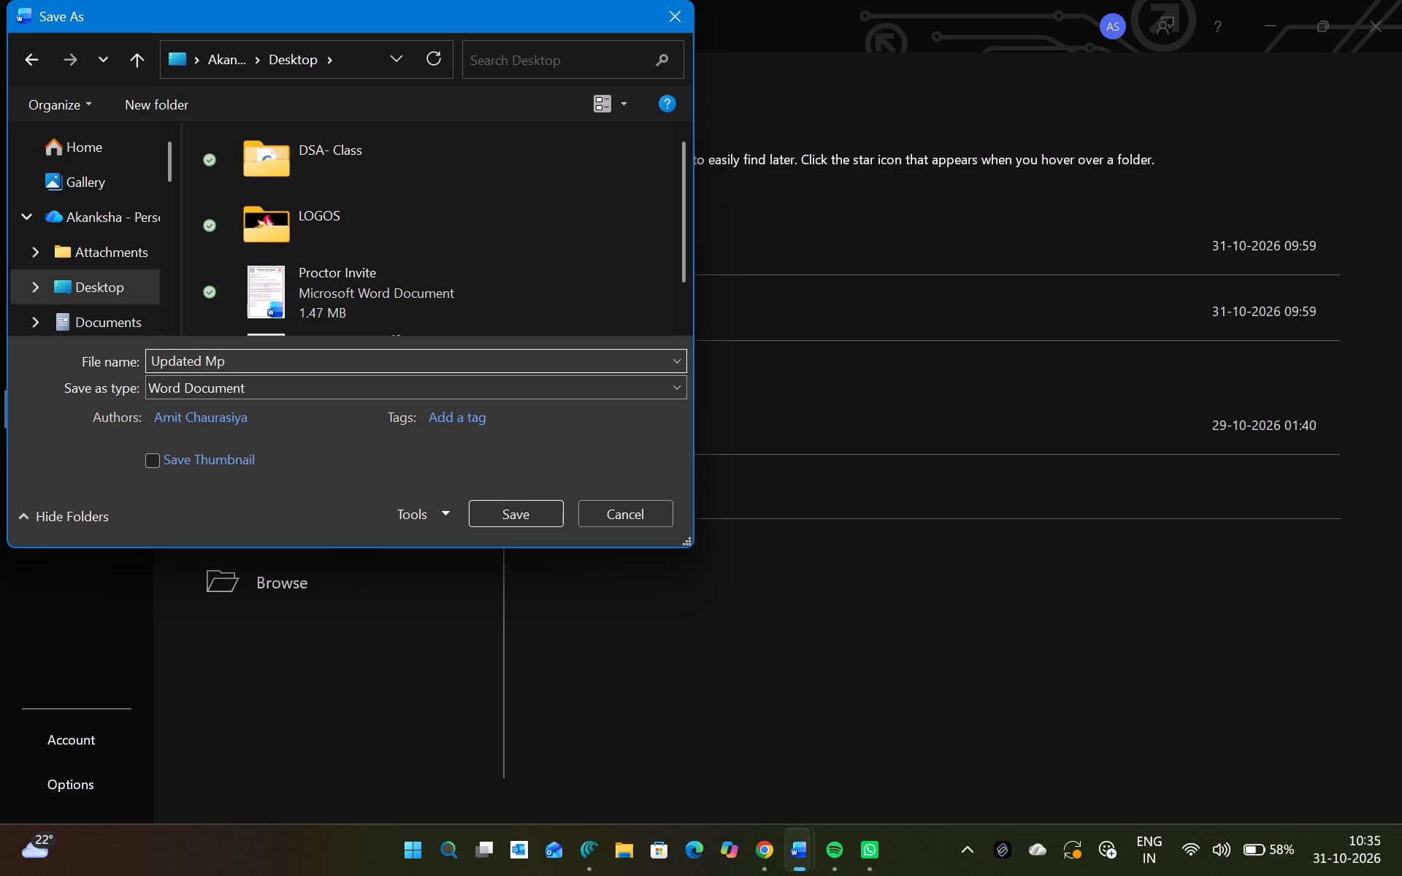
{"action": "type", "text": "PH and M"}
{"action": "type", "text": "usic"}
{"action": "key", "text": "Return"}
{"action": "key", "text": "Return"}
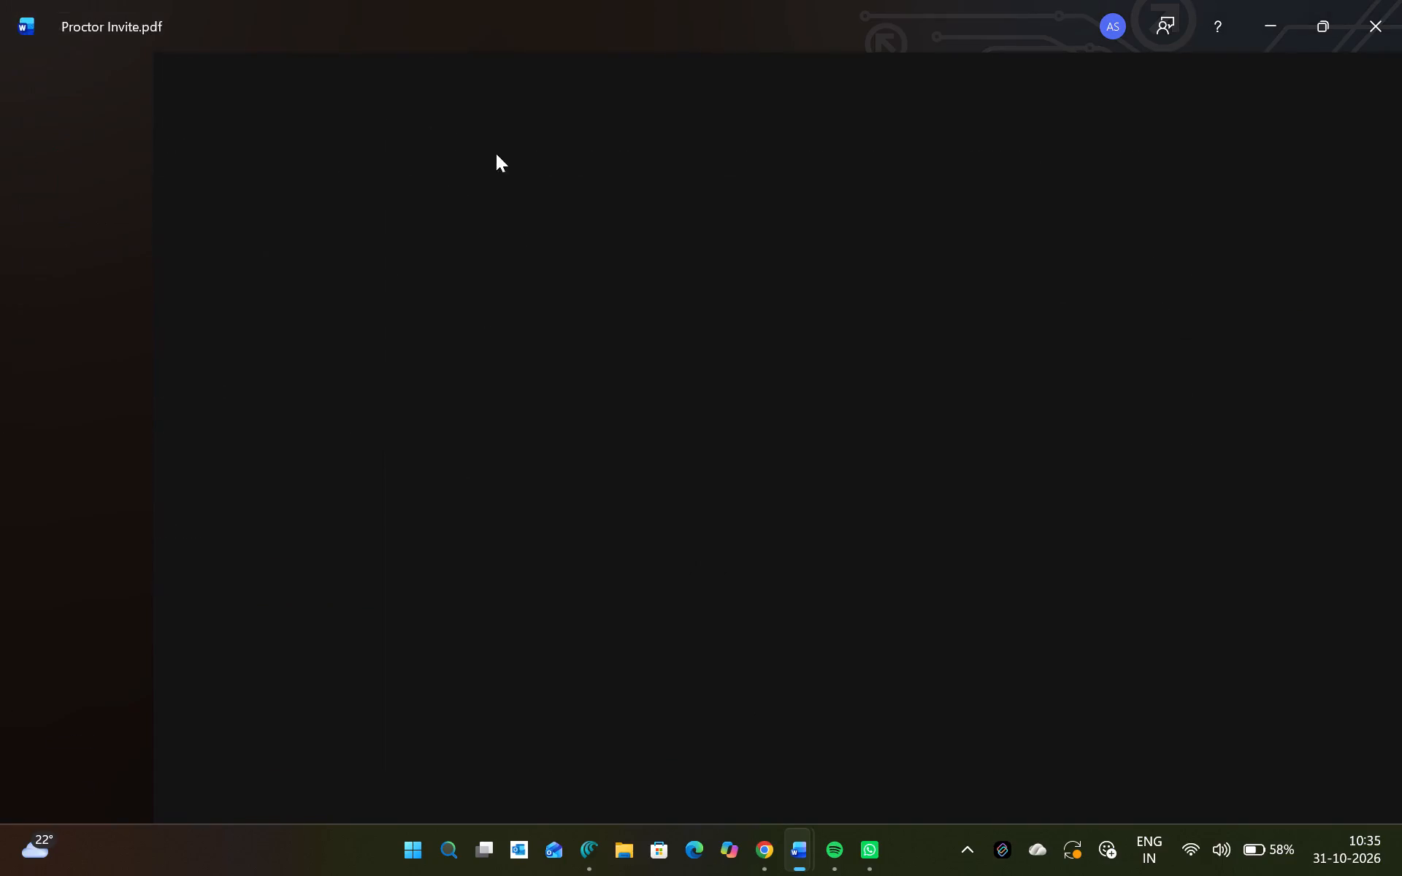
Save a copy of "Updated MPH and Music" in PDF format to the OneDrive Desktop folder.
{"action": "left_click", "coordinate": [31, 58]}
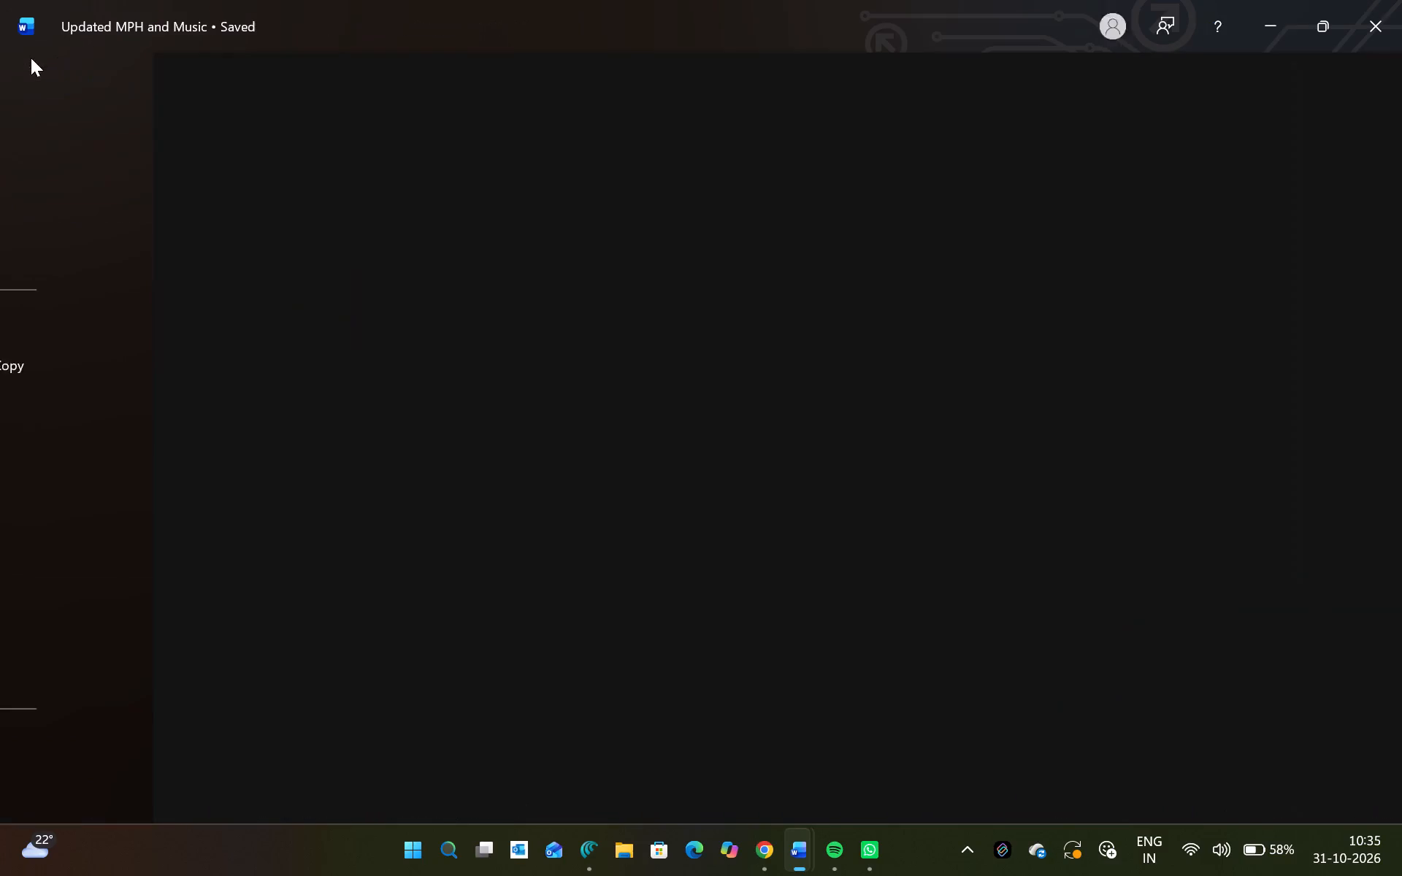
{"action": "left_click", "coordinate": [85, 368]}
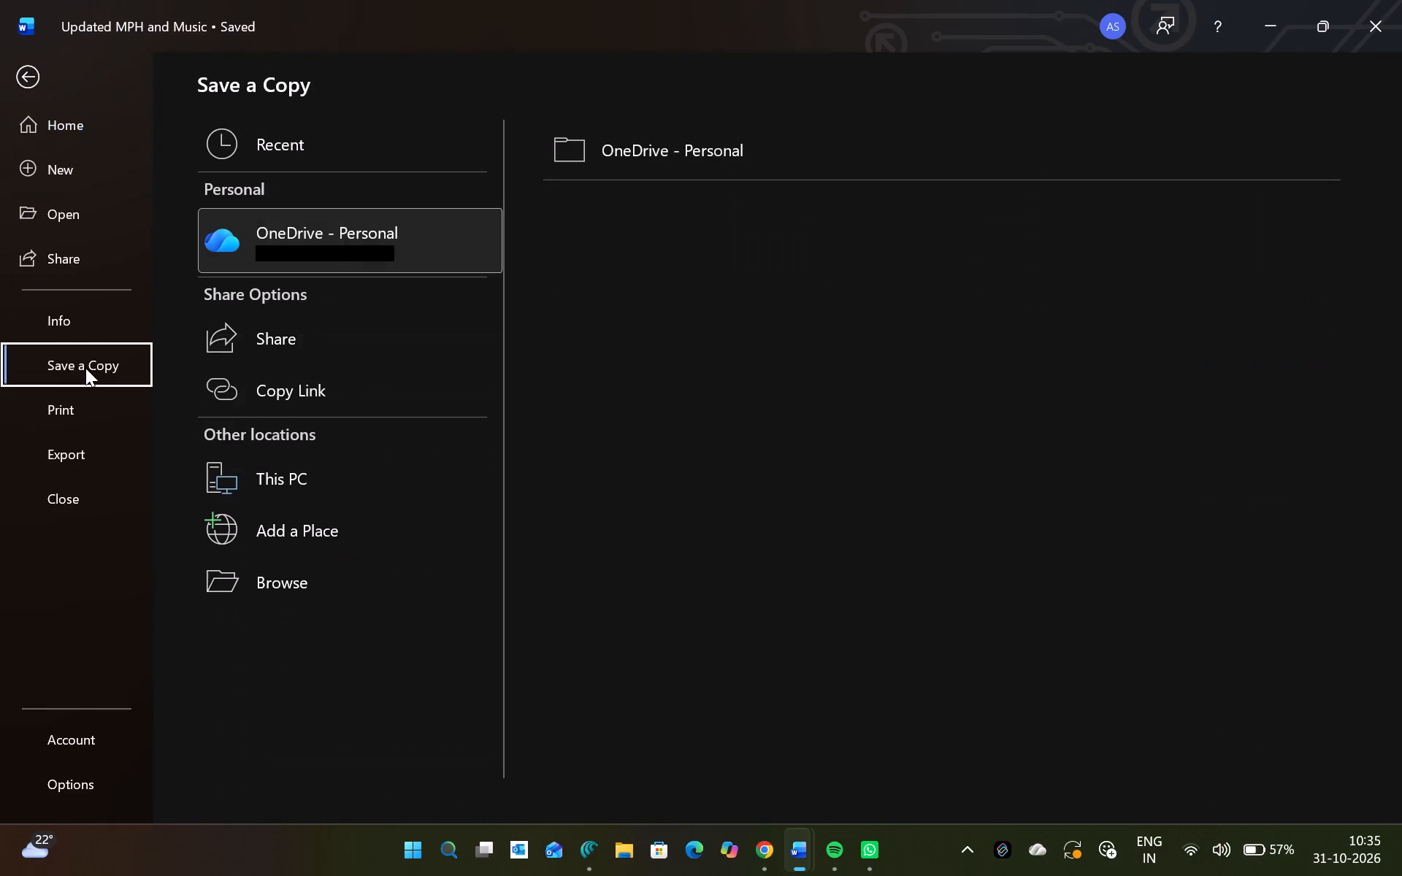
{"action": "left_click", "coordinate": [383, 476]}
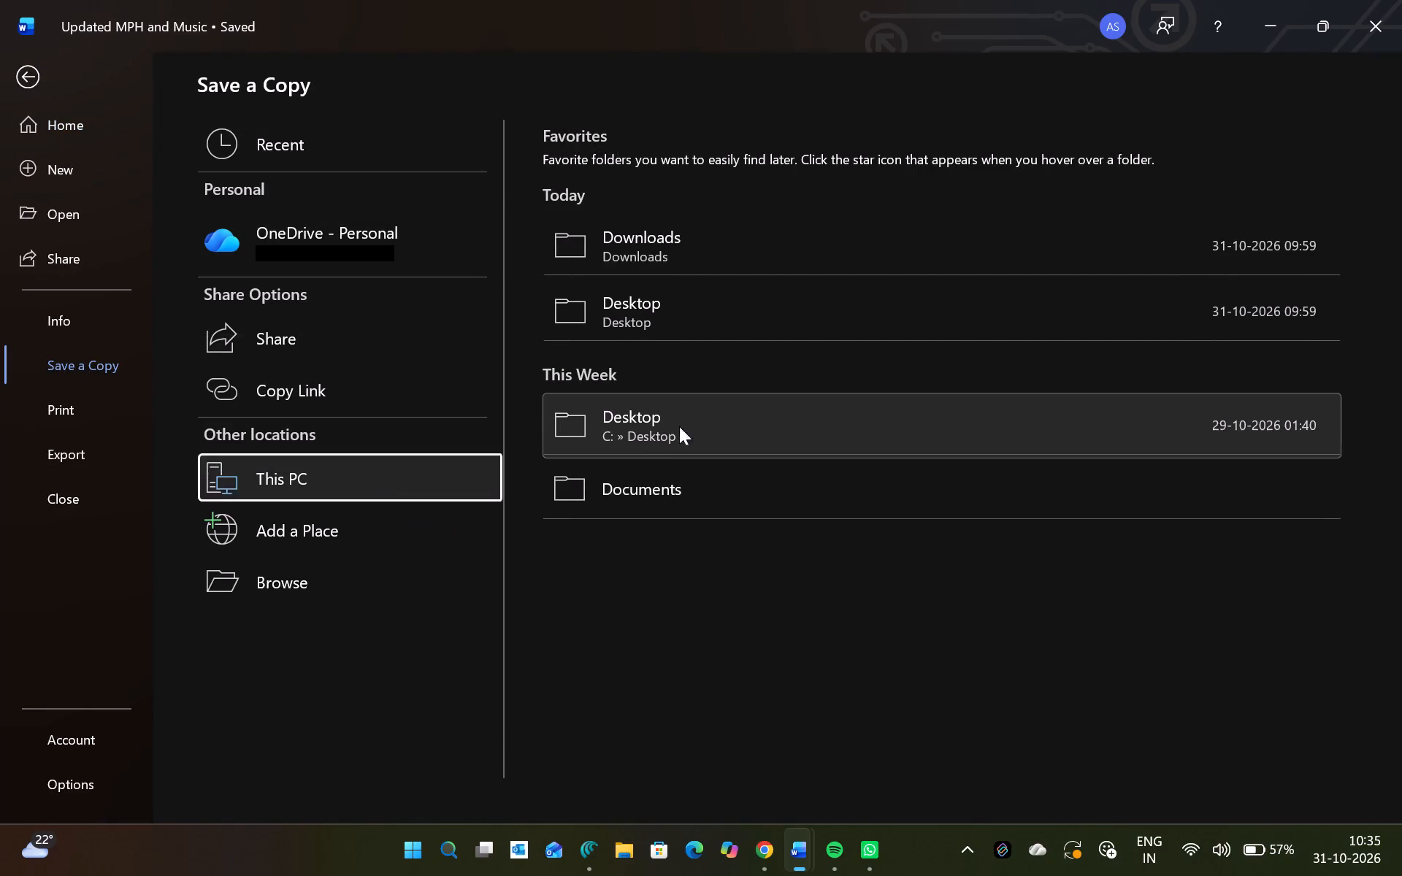
{"action": "left_click", "coordinate": [656, 438]}
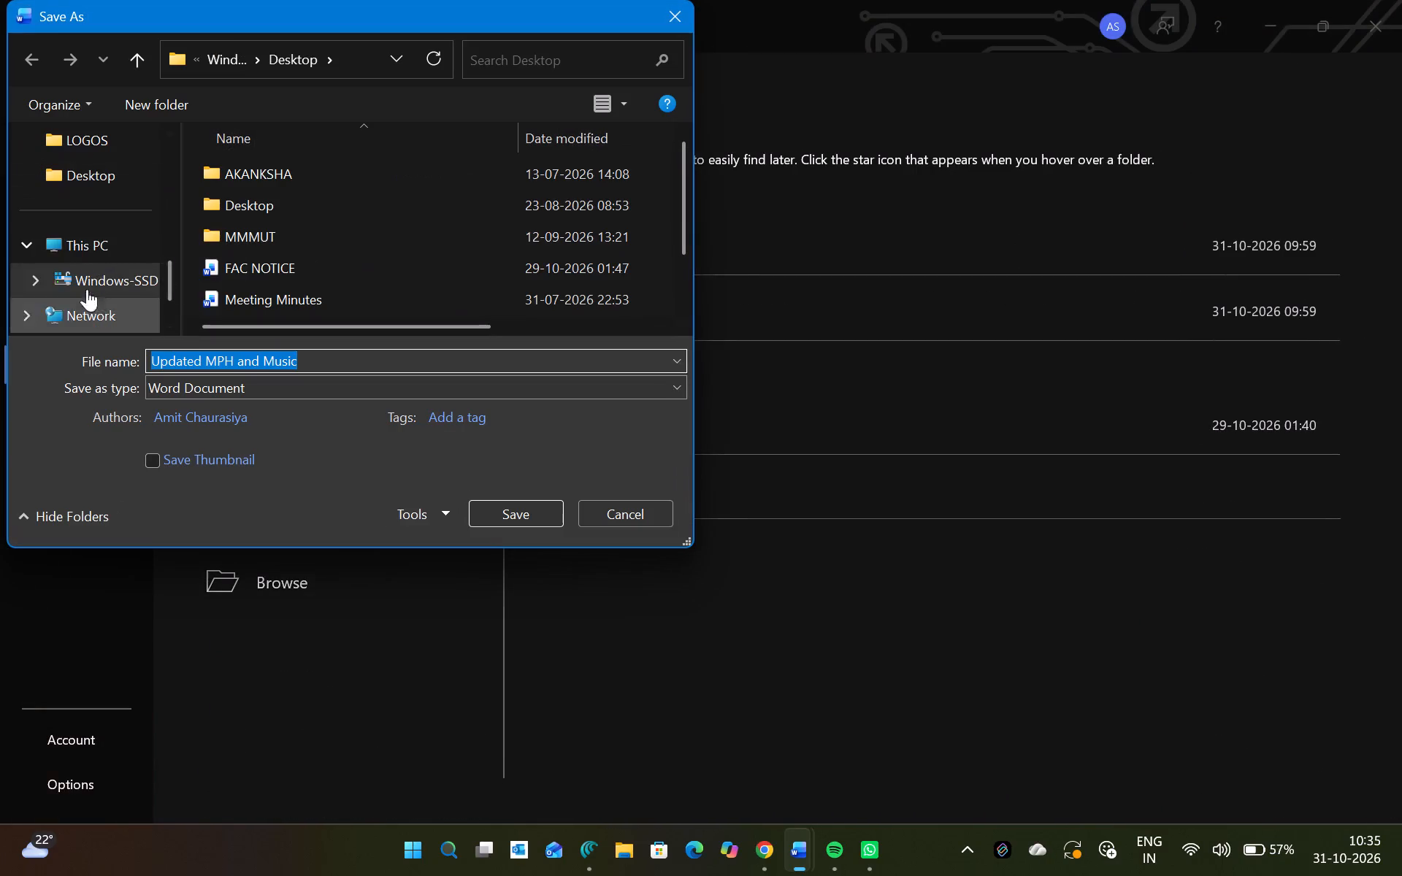
{"action": "left_click", "coordinate": [106, 244]}
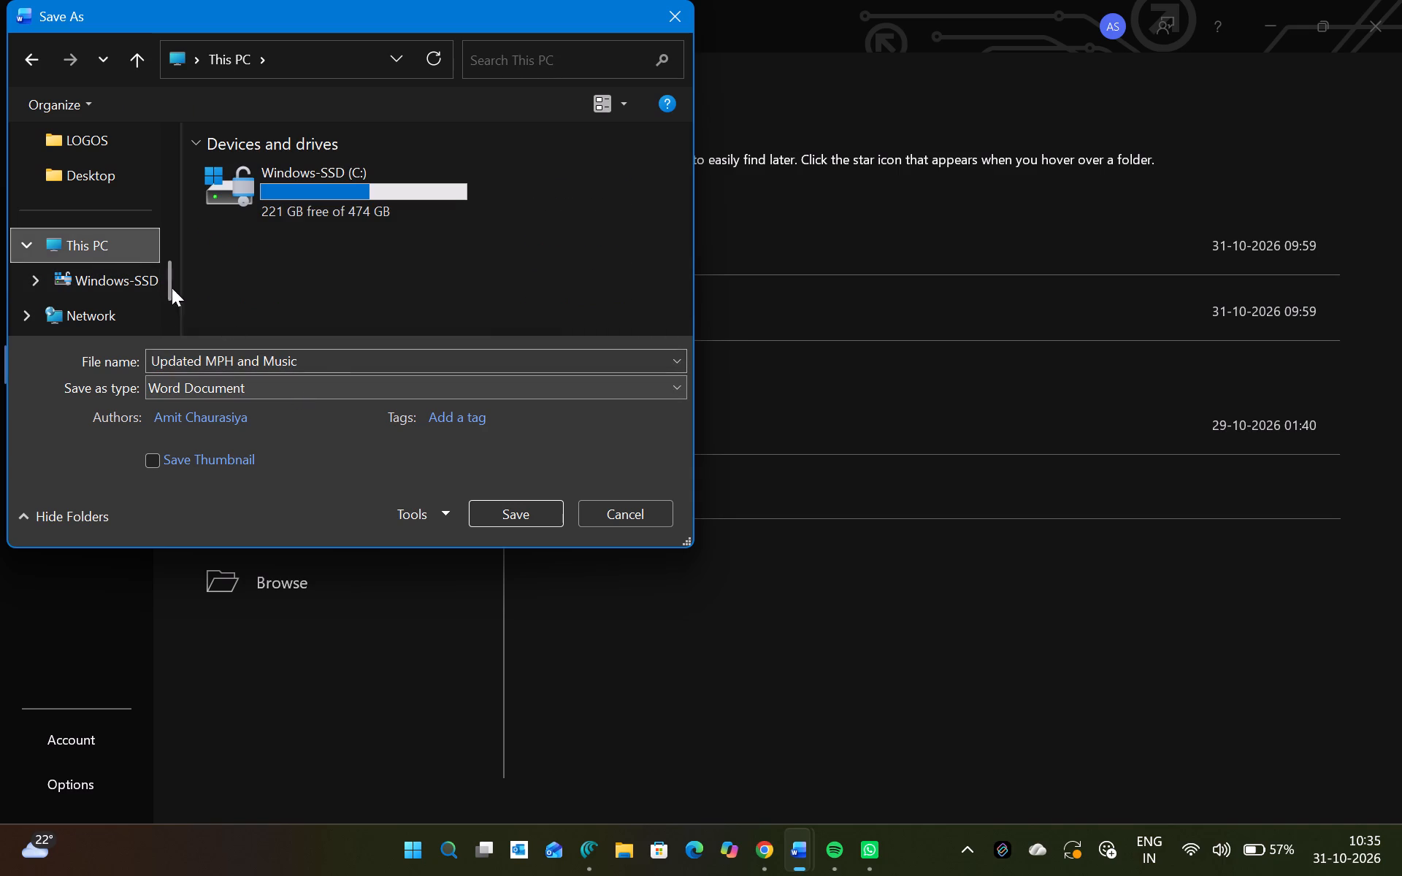
{"action": "scroll", "coordinate": [98, 231], "scroll_direction": "down", "scroll_amount": 1}
{"action": "scroll", "coordinate": [98, 247], "scroll_direction": "up", "scroll_amount": 1}
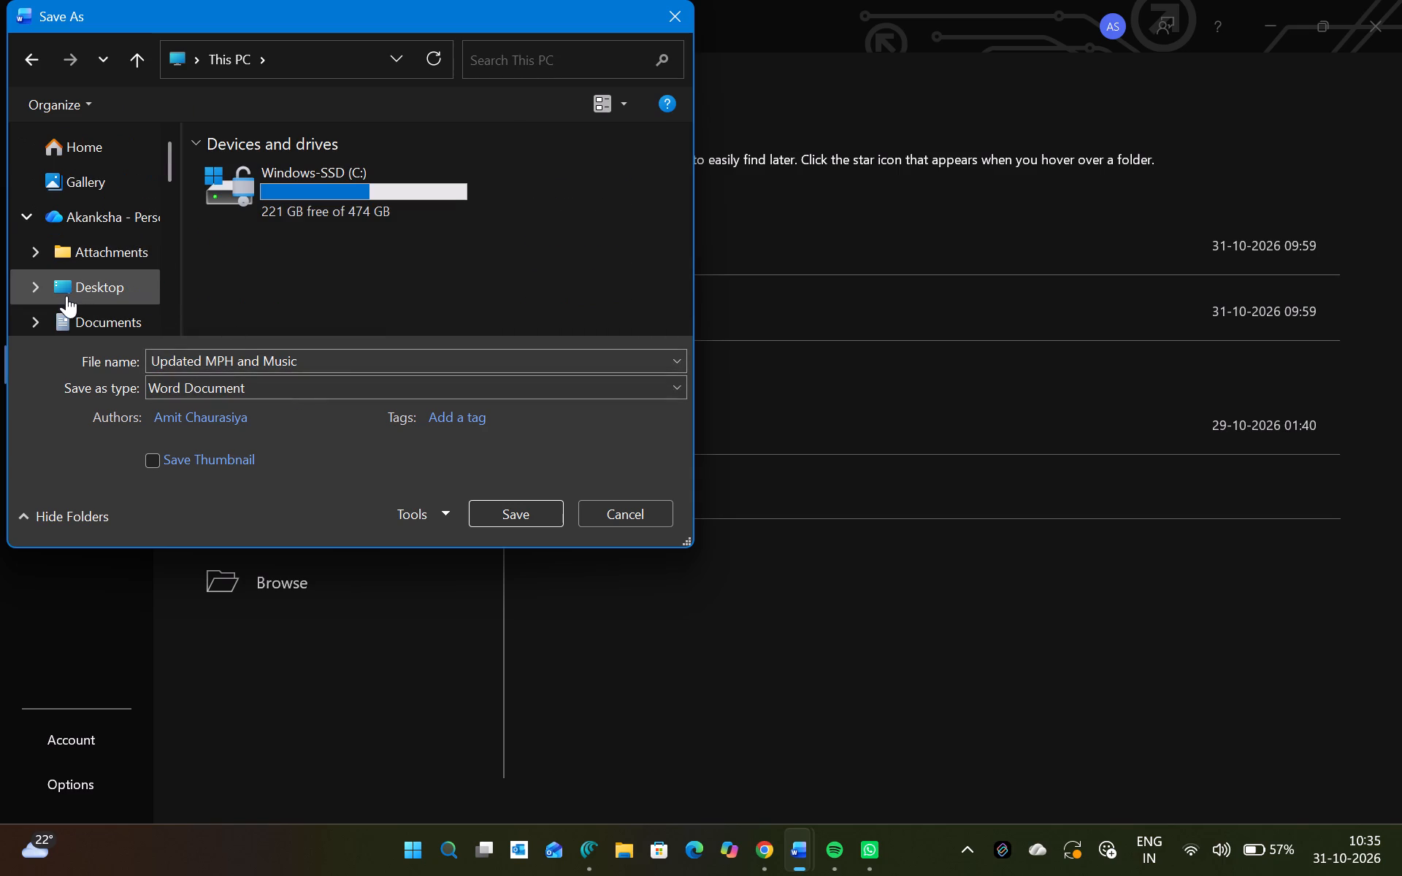
{"action": "left_click", "coordinate": [66, 296]}
{"action": "left_click", "coordinate": [286, 396]}
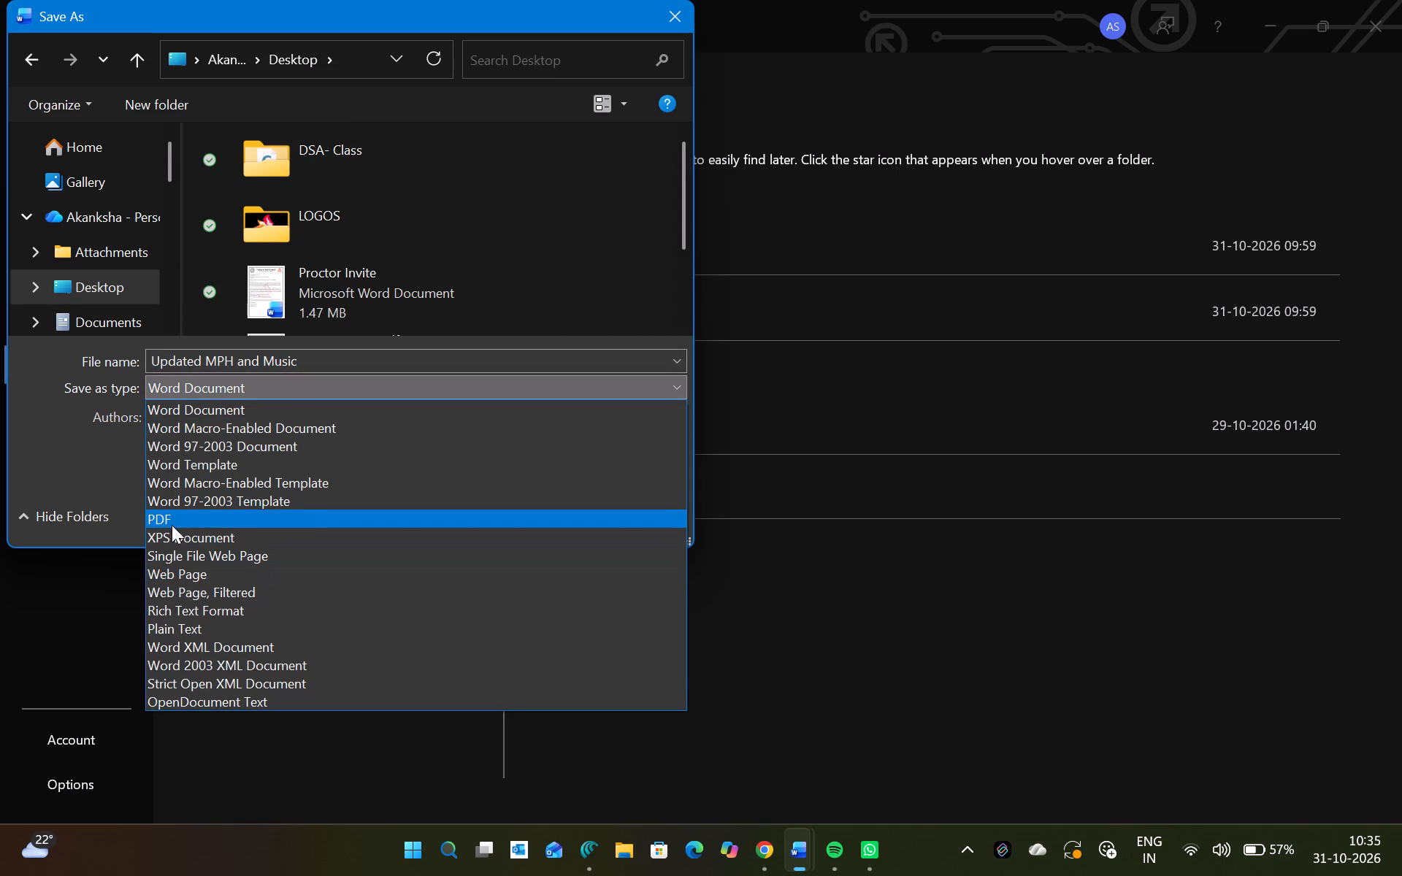
{"action": "left_click", "coordinate": [172, 525]}
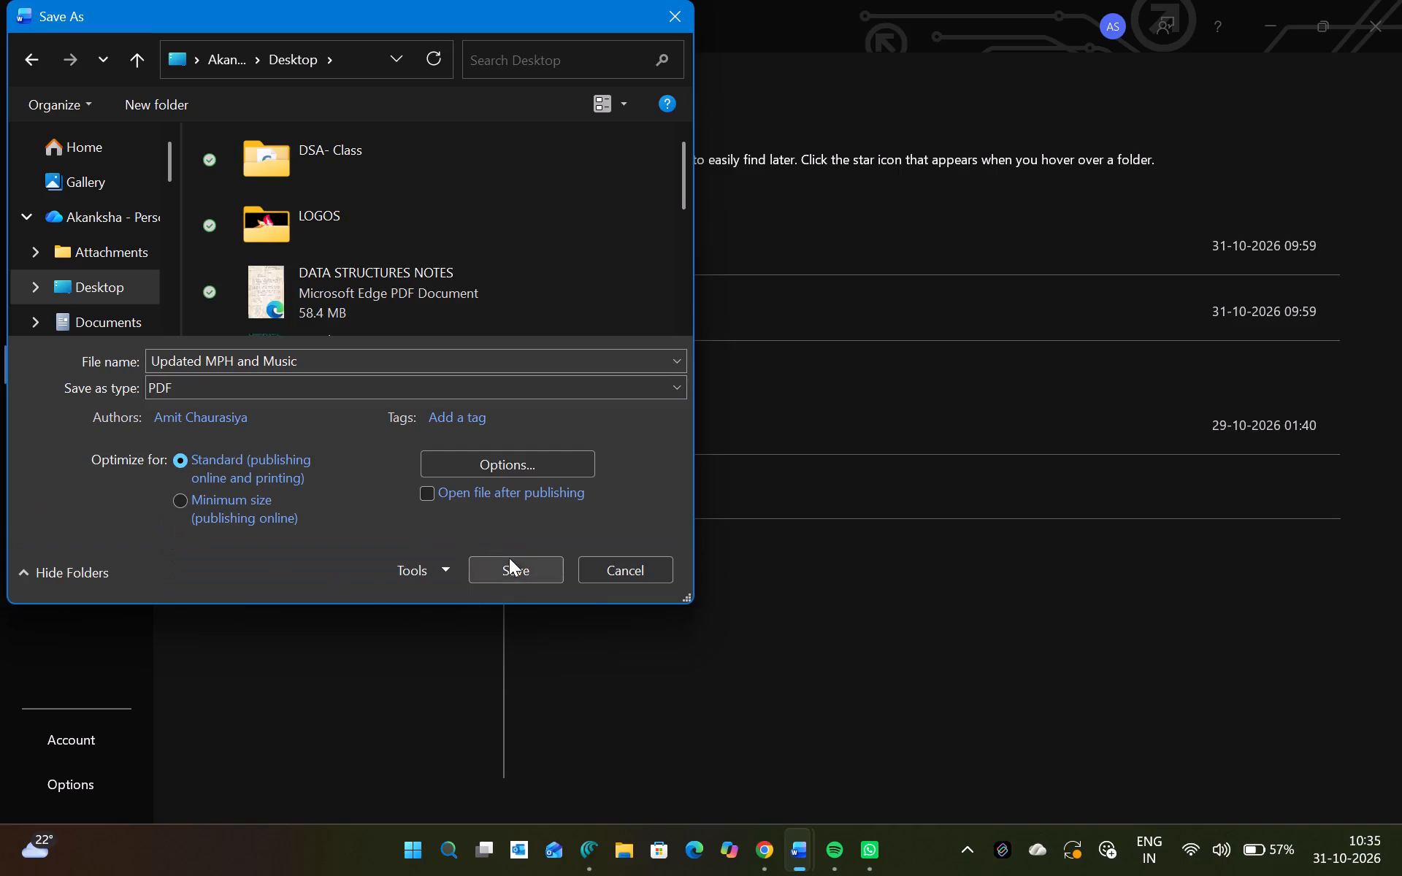
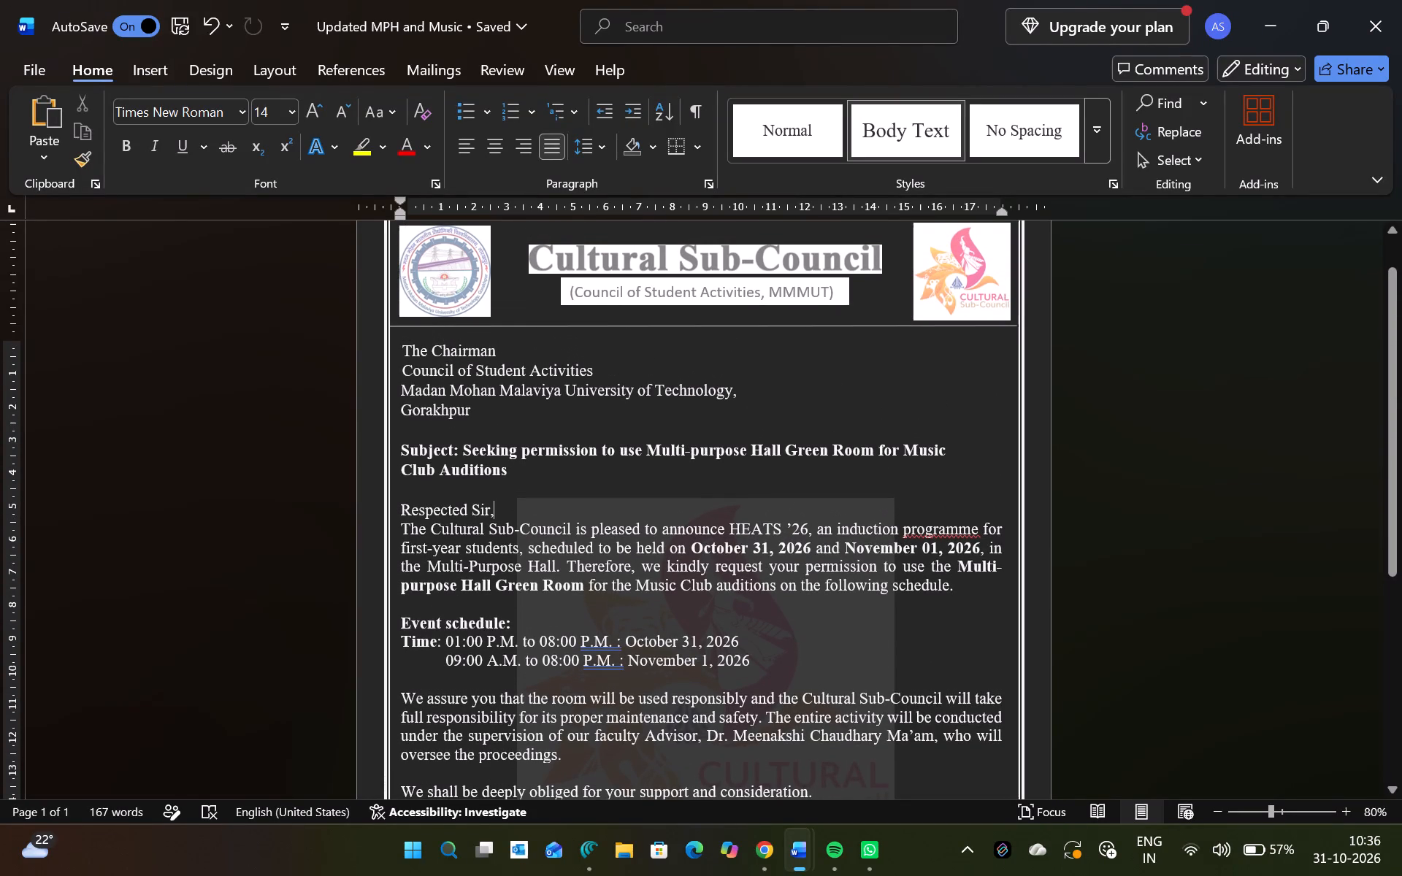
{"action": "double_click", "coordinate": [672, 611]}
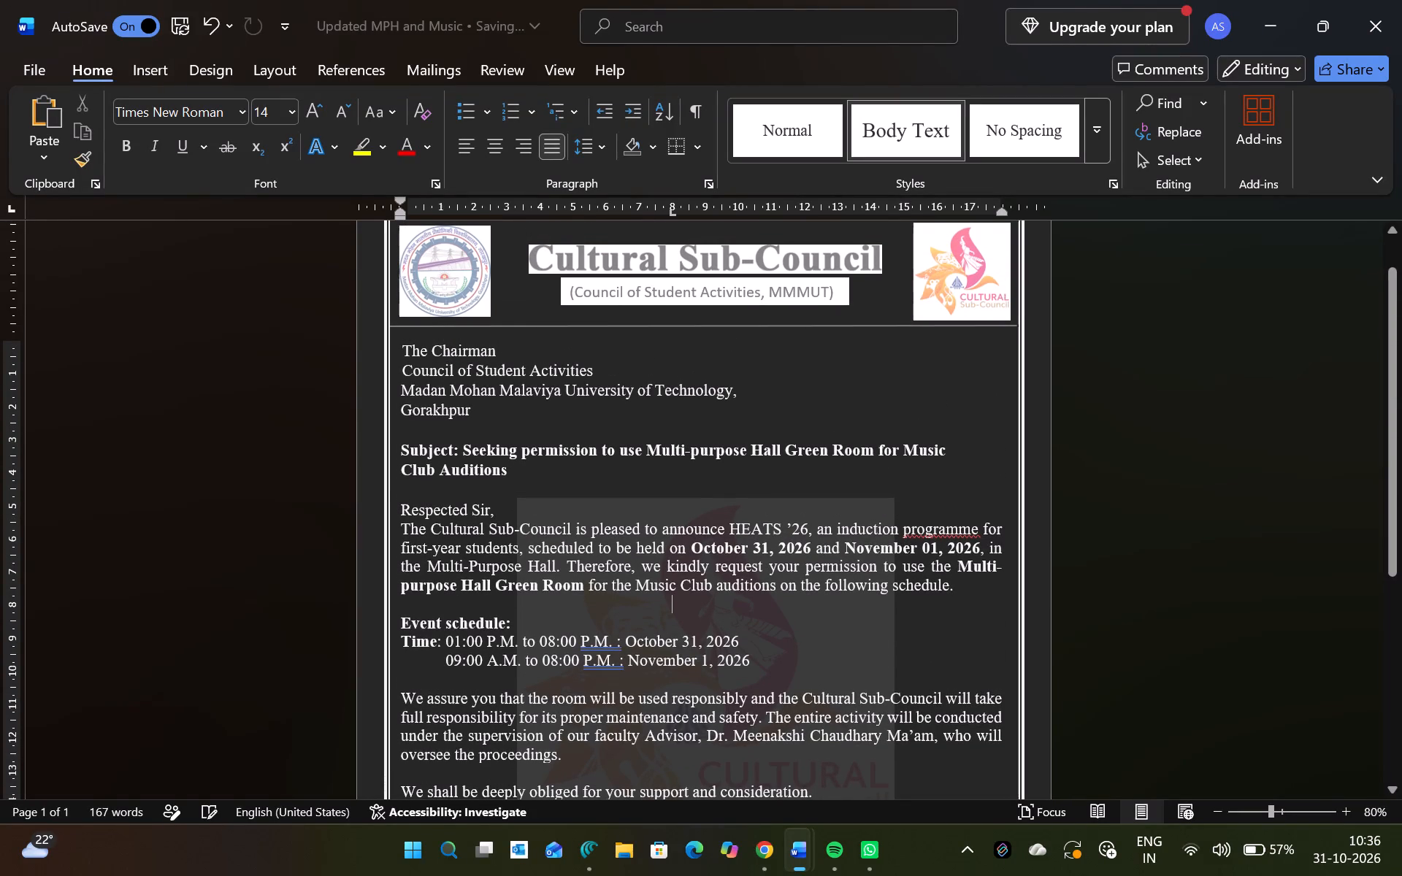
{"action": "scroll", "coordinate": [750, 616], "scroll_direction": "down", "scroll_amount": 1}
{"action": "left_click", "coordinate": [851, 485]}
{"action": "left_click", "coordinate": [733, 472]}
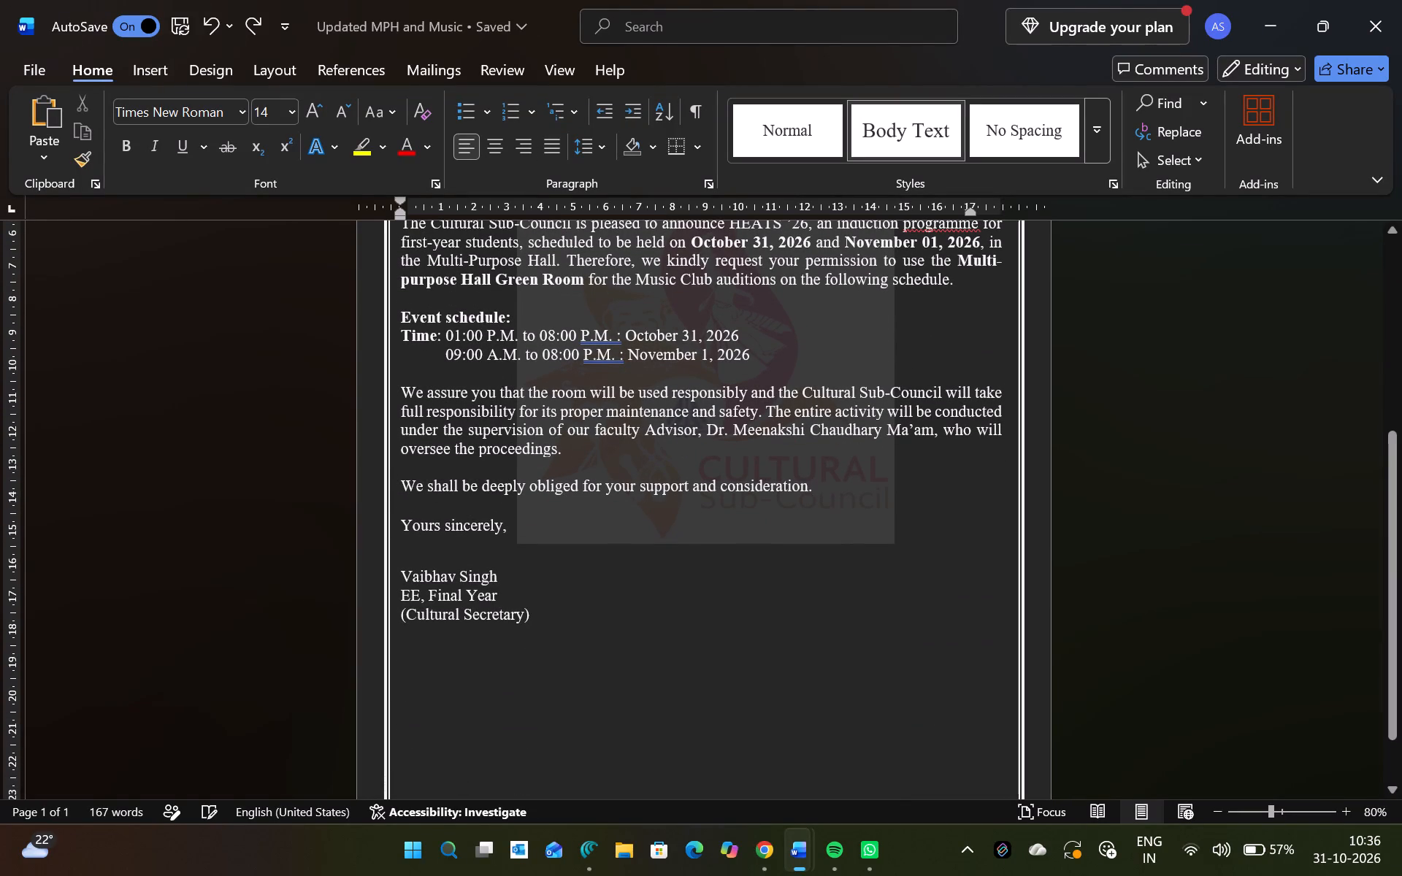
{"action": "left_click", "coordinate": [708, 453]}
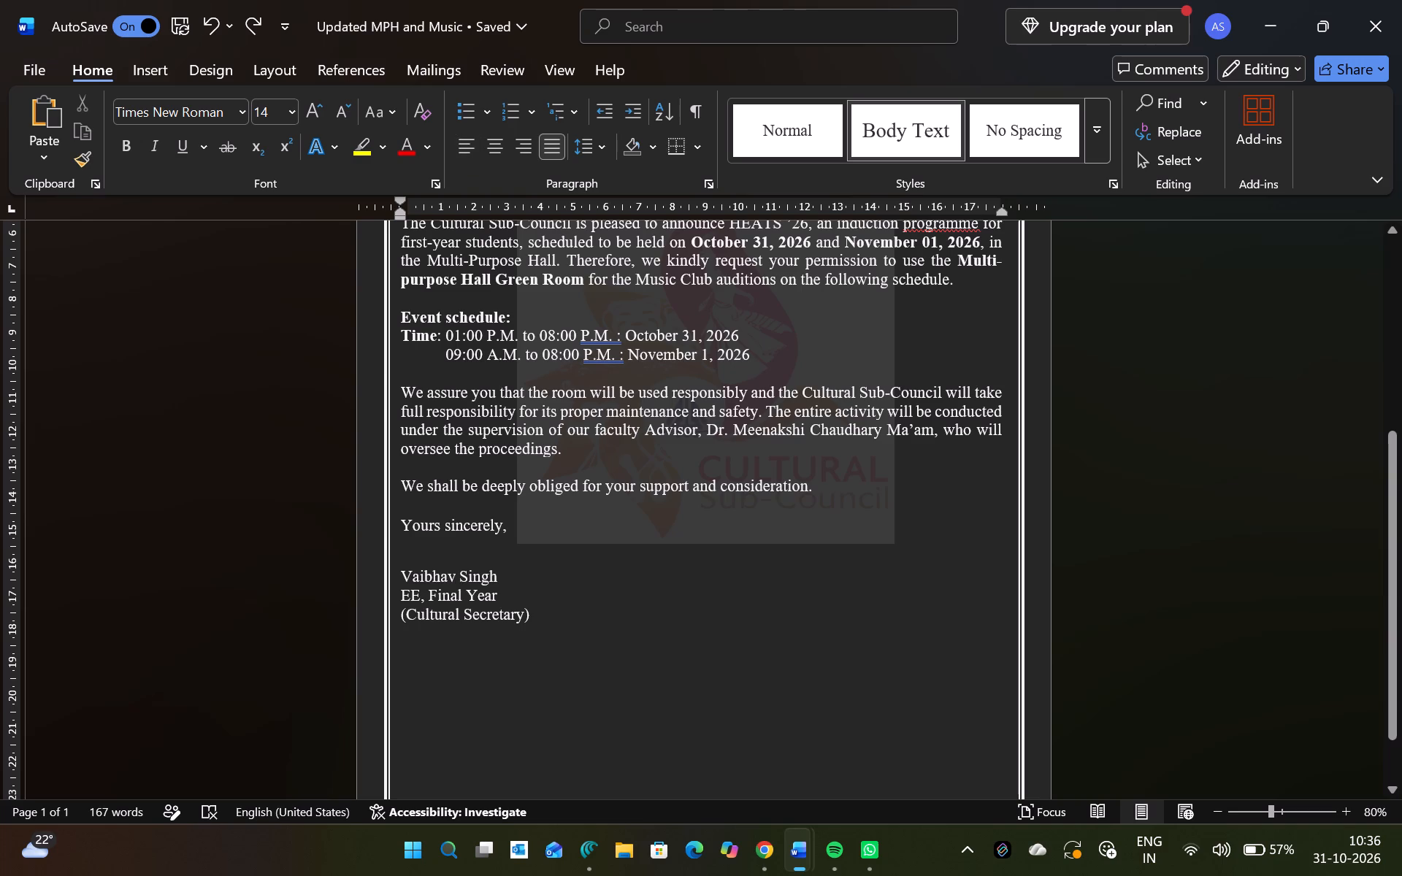
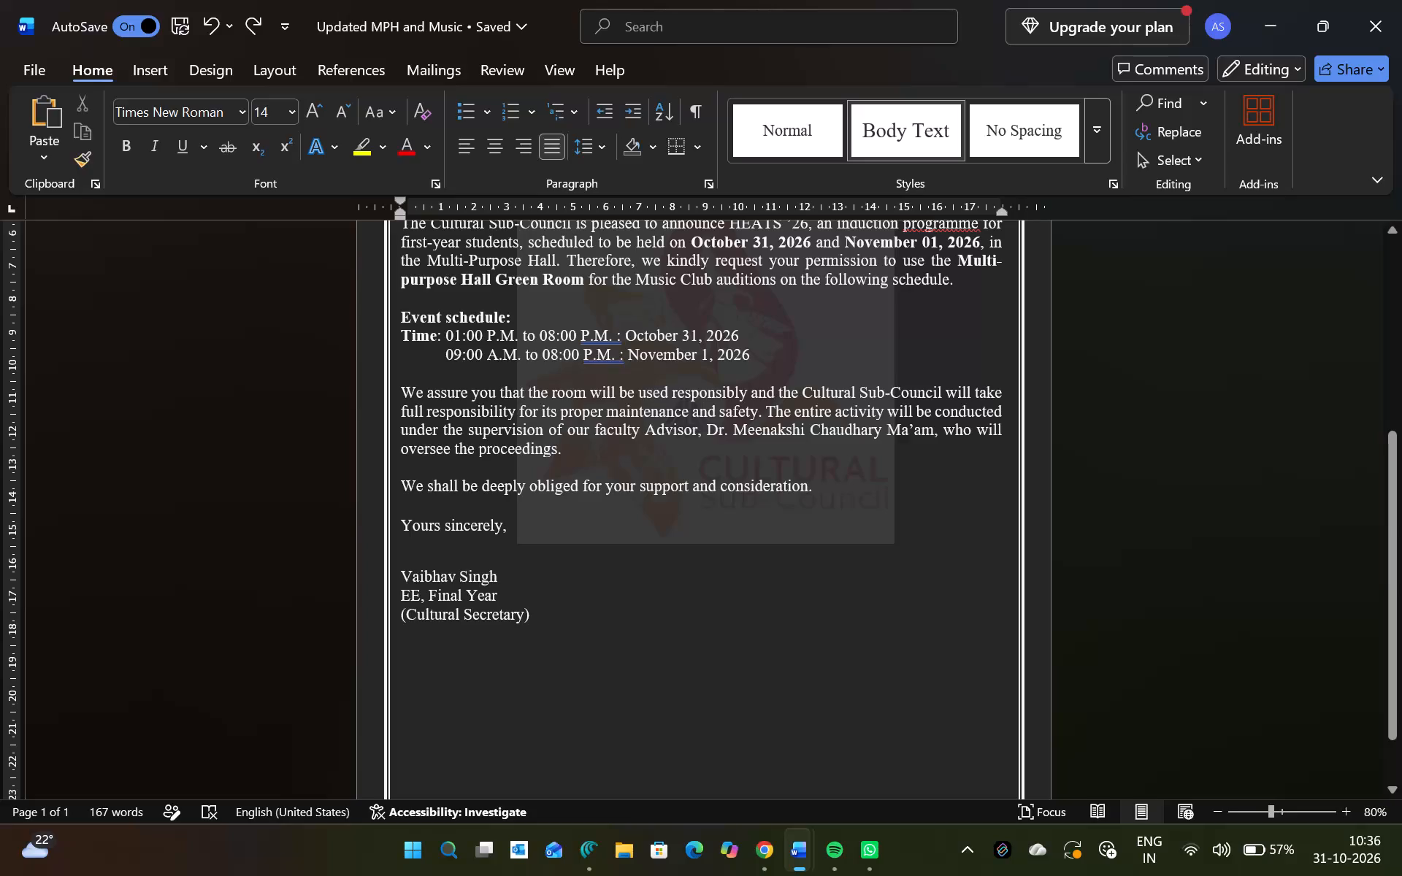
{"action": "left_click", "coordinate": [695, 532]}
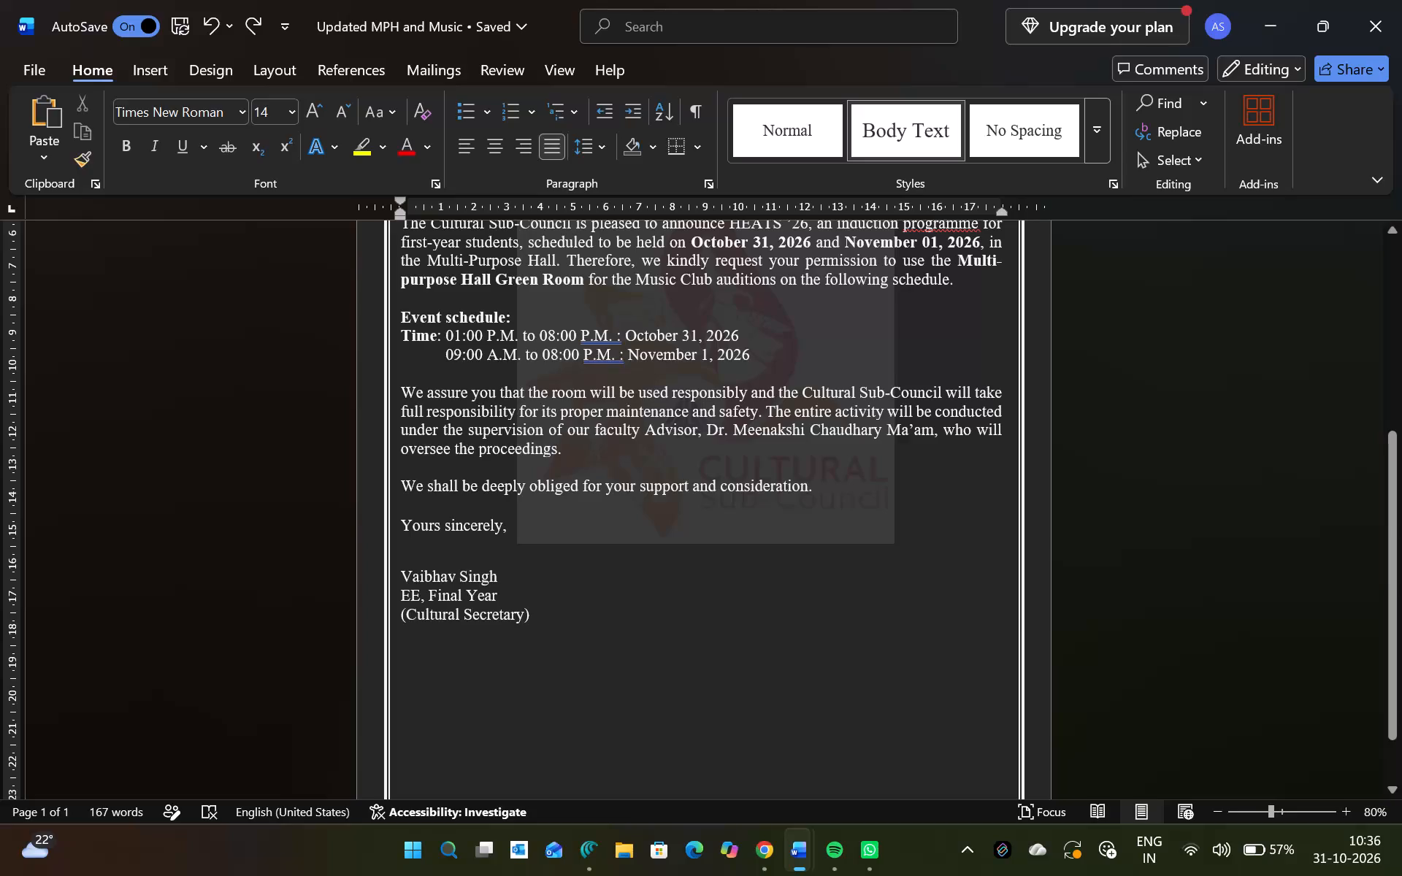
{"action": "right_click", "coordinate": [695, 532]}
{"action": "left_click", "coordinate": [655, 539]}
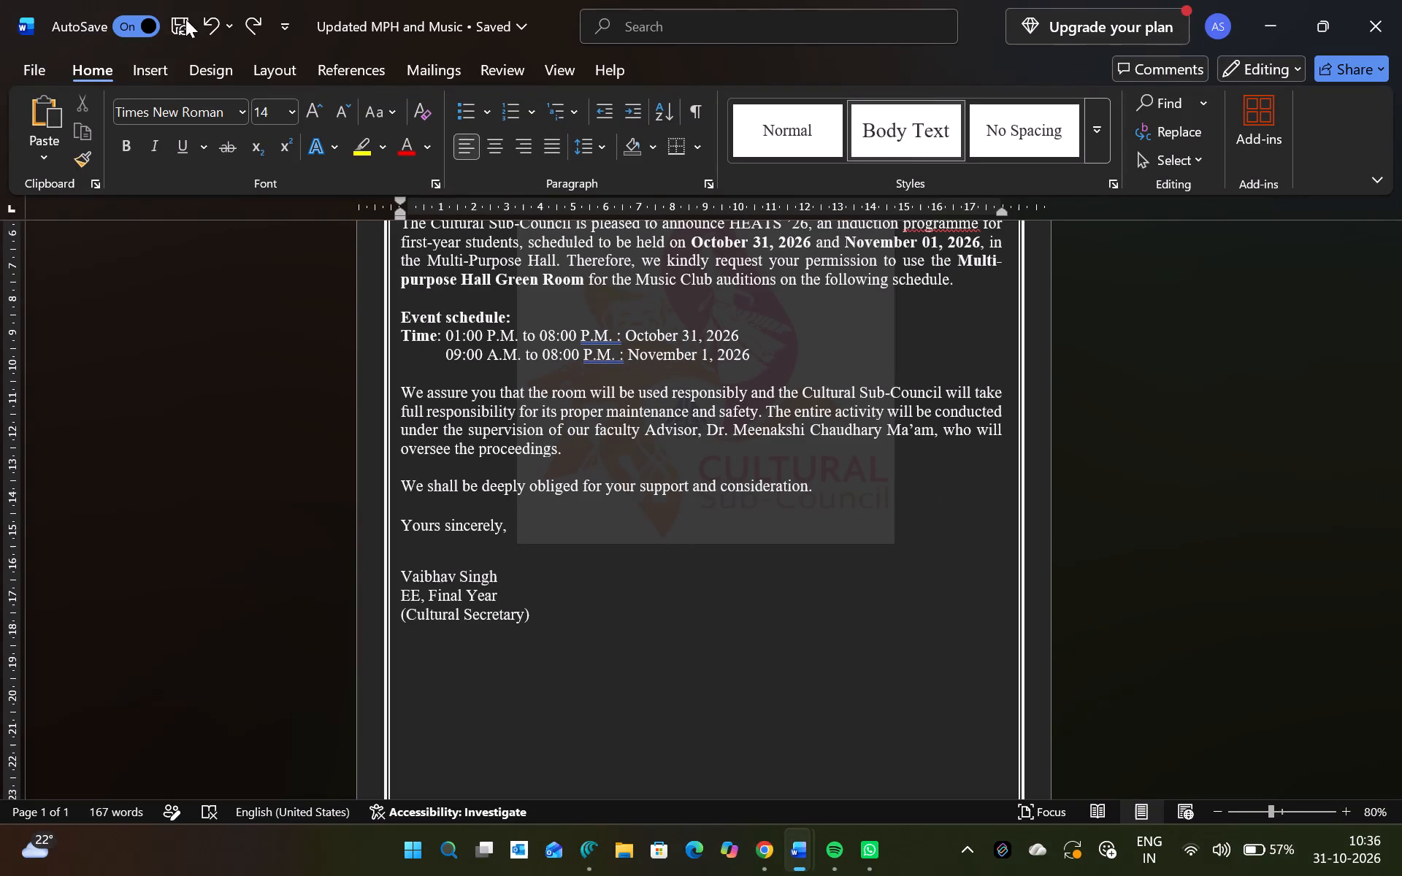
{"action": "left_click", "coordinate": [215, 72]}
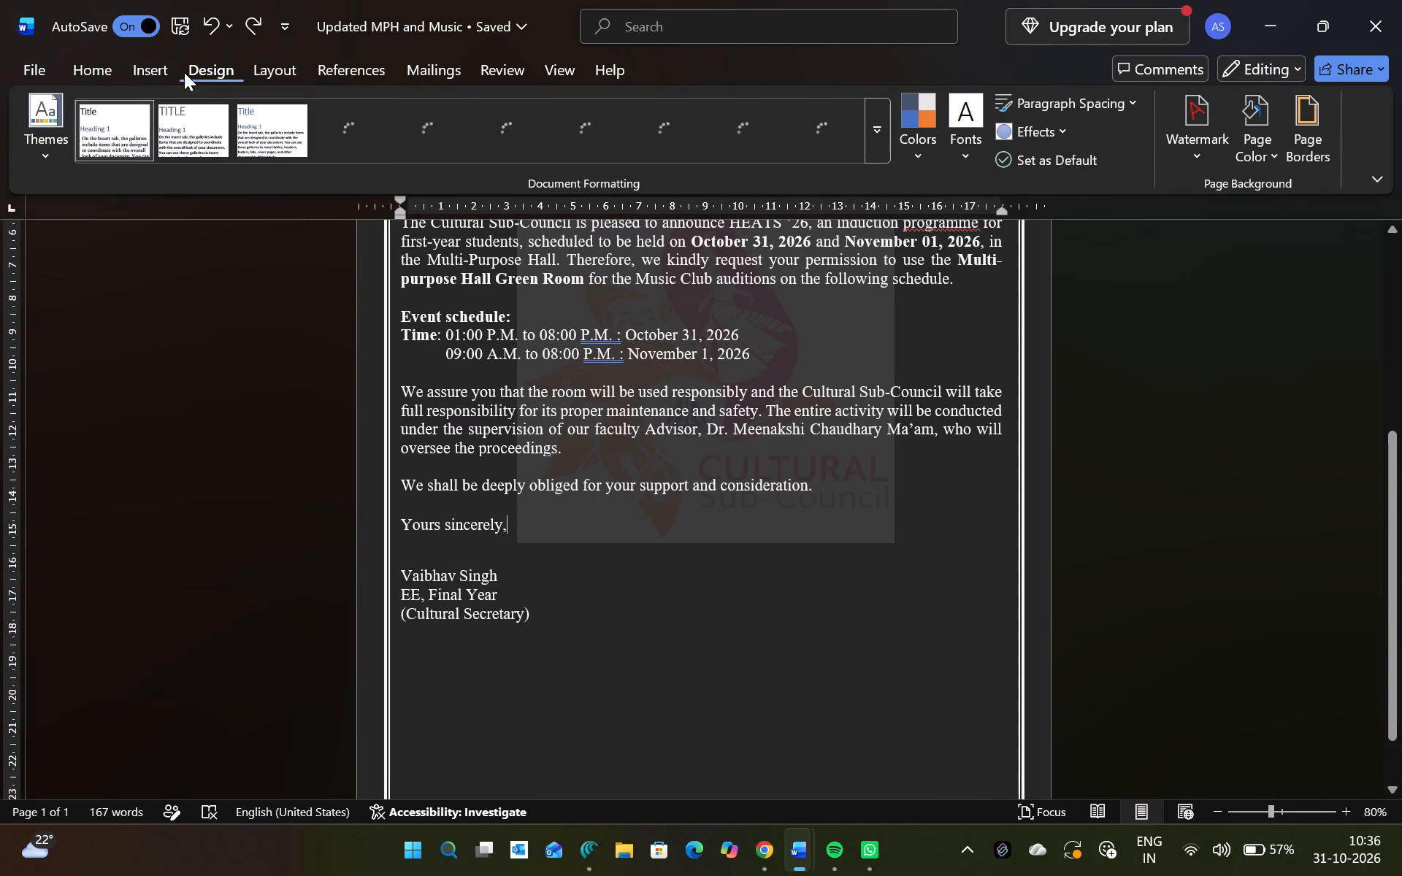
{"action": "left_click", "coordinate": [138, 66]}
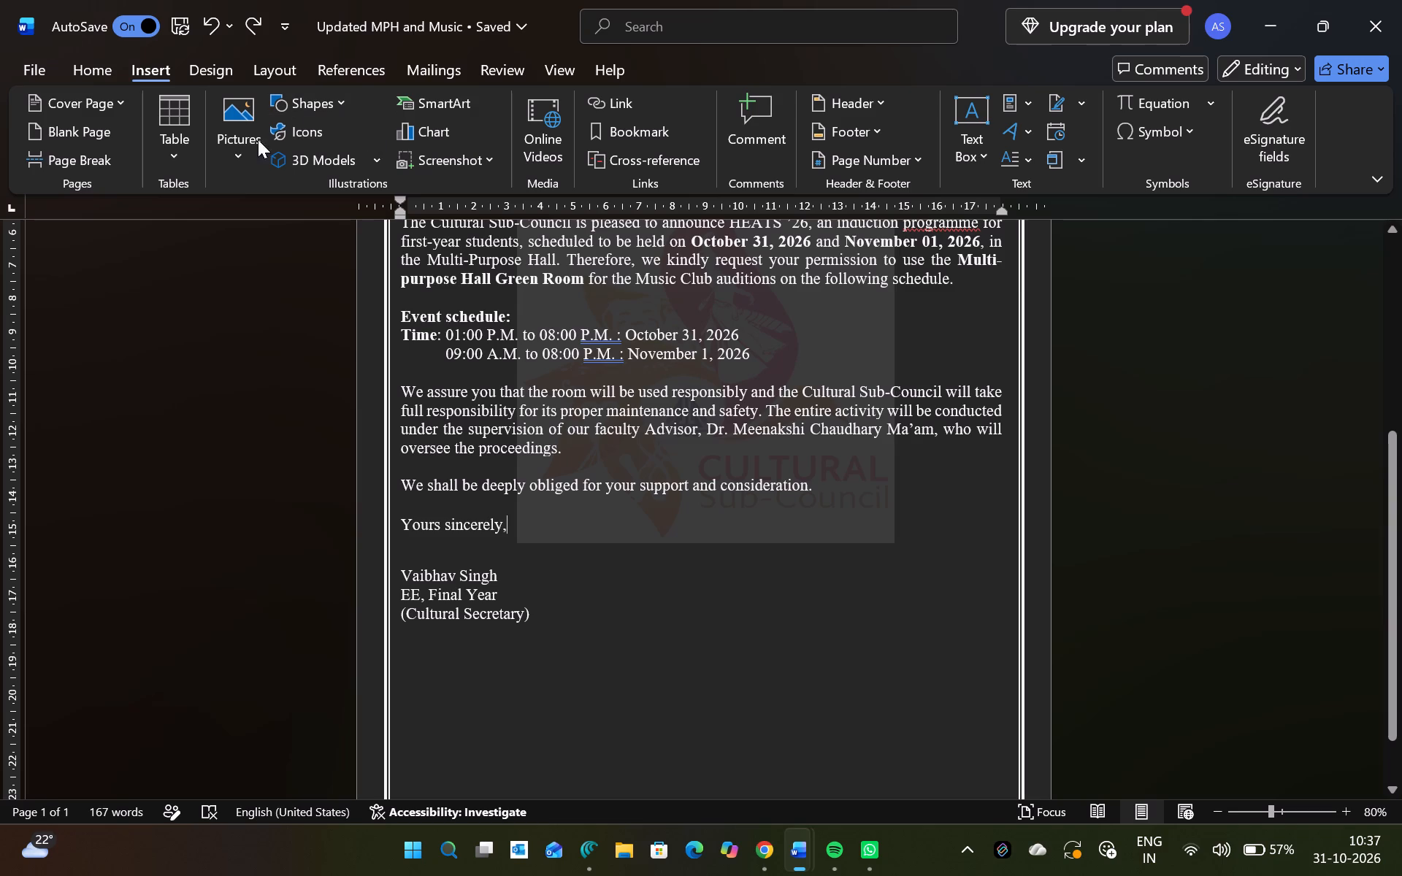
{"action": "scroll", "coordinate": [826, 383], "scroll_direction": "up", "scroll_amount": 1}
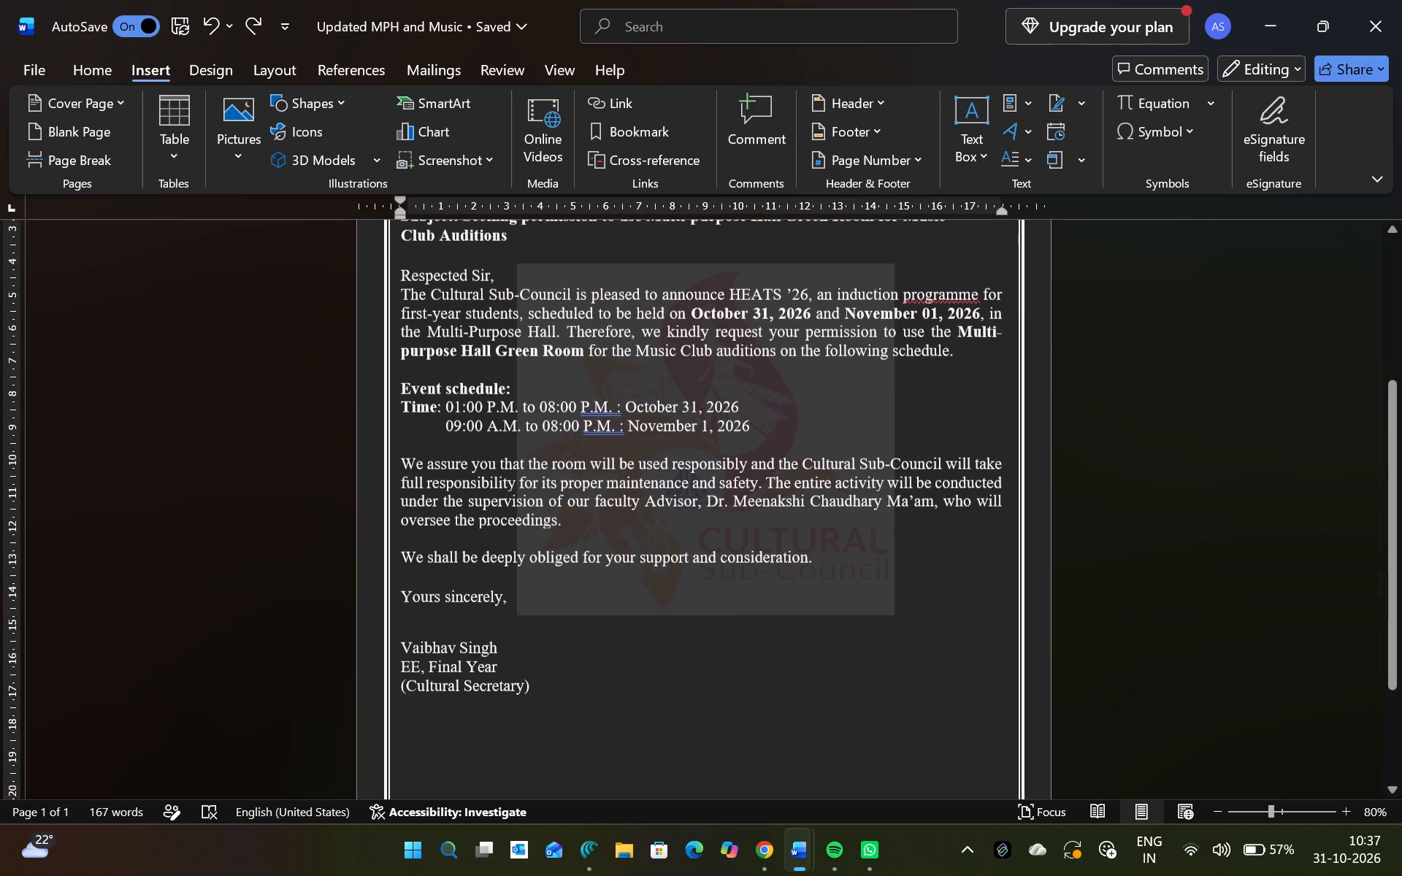
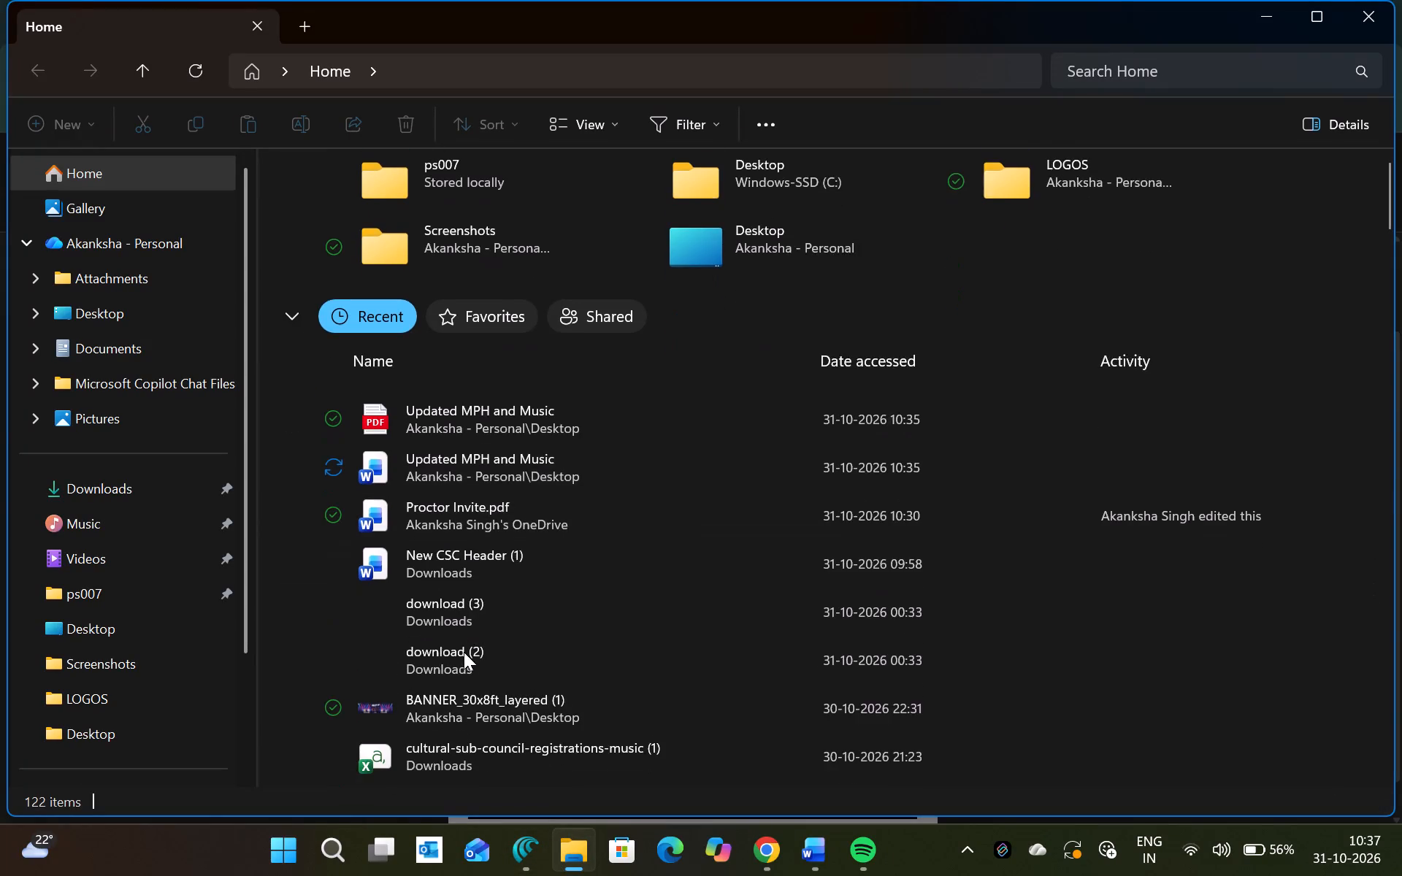
Look through the recently accessed files in File Explorer's Home view.
{"action": "scroll", "coordinate": [486, 612], "scroll_direction": "down", "scroll_amount": 1}
{"action": "scroll", "coordinate": [510, 678], "scroll_direction": "down", "scroll_amount": 3}
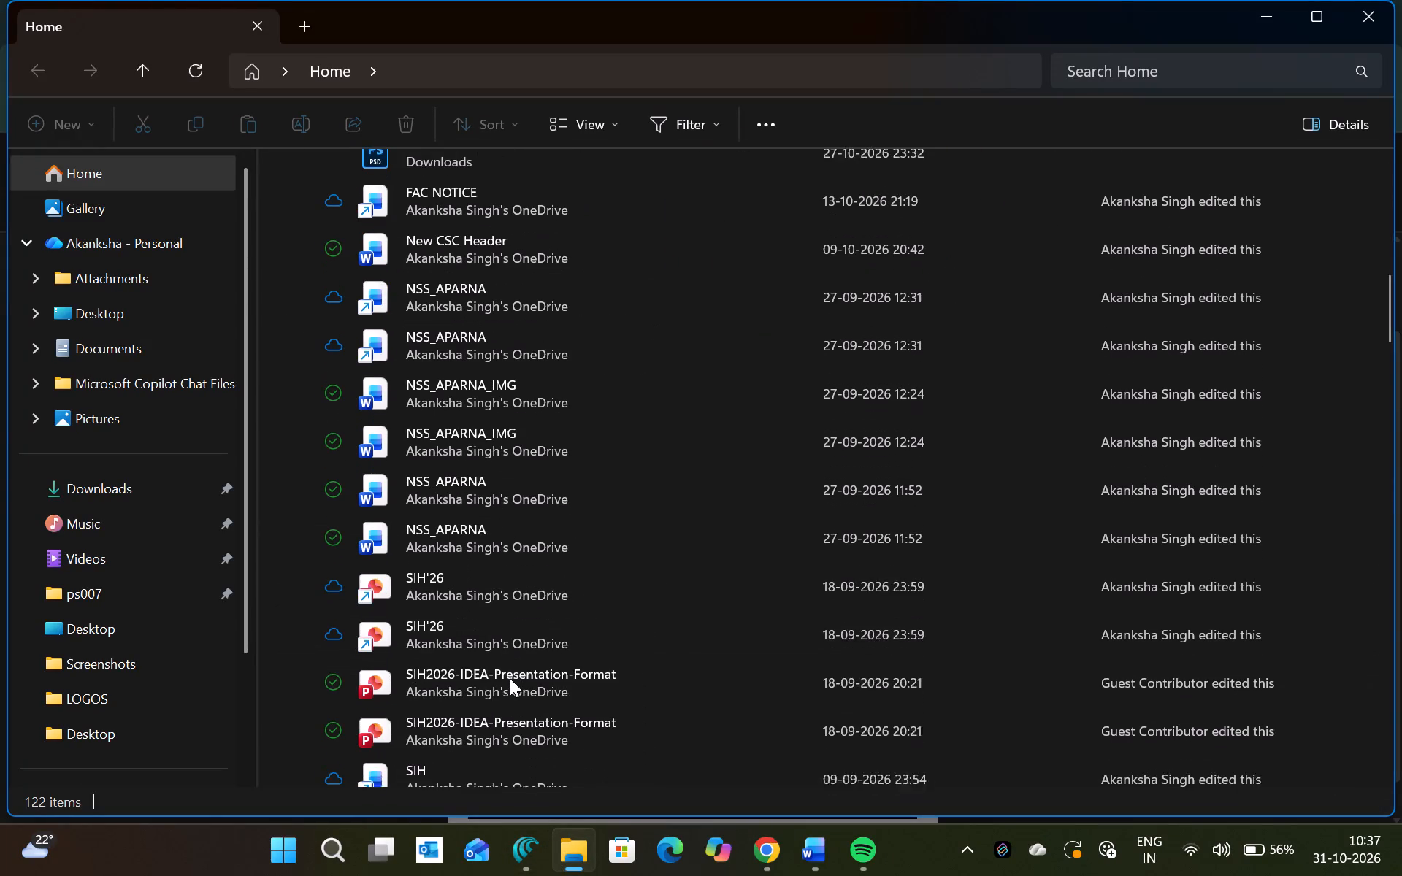
{"action": "scroll", "coordinate": [510, 678], "scroll_direction": "down", "scroll_amount": 1}
{"action": "scroll", "coordinate": [480, 618], "scroll_direction": "down", "scroll_amount": 1}
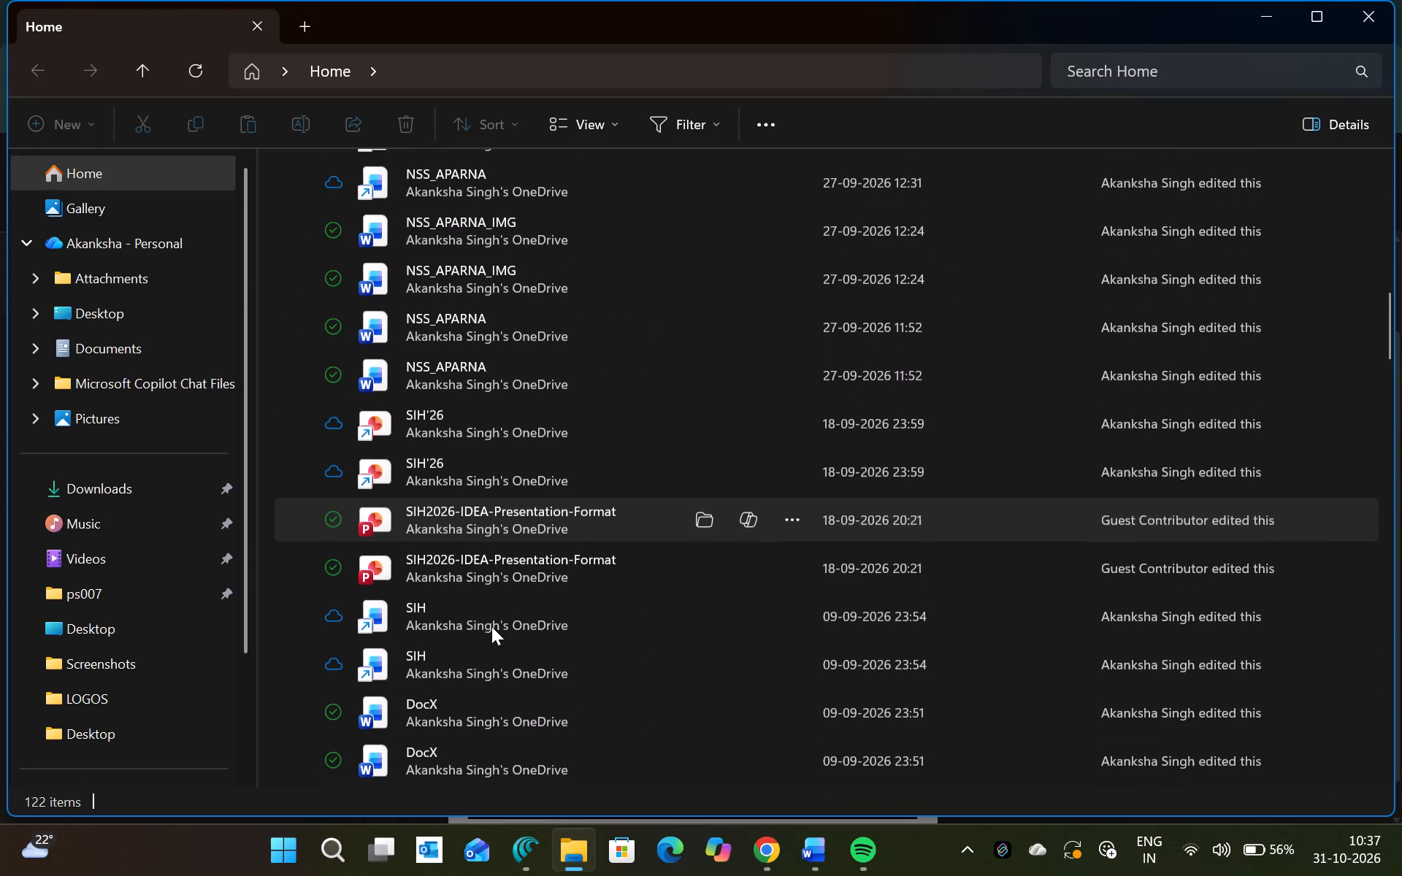
Find and launch Word from the Windows search, and switch to the new Document1 window's start screen.
{"action": "left_click", "coordinate": [333, 844]}
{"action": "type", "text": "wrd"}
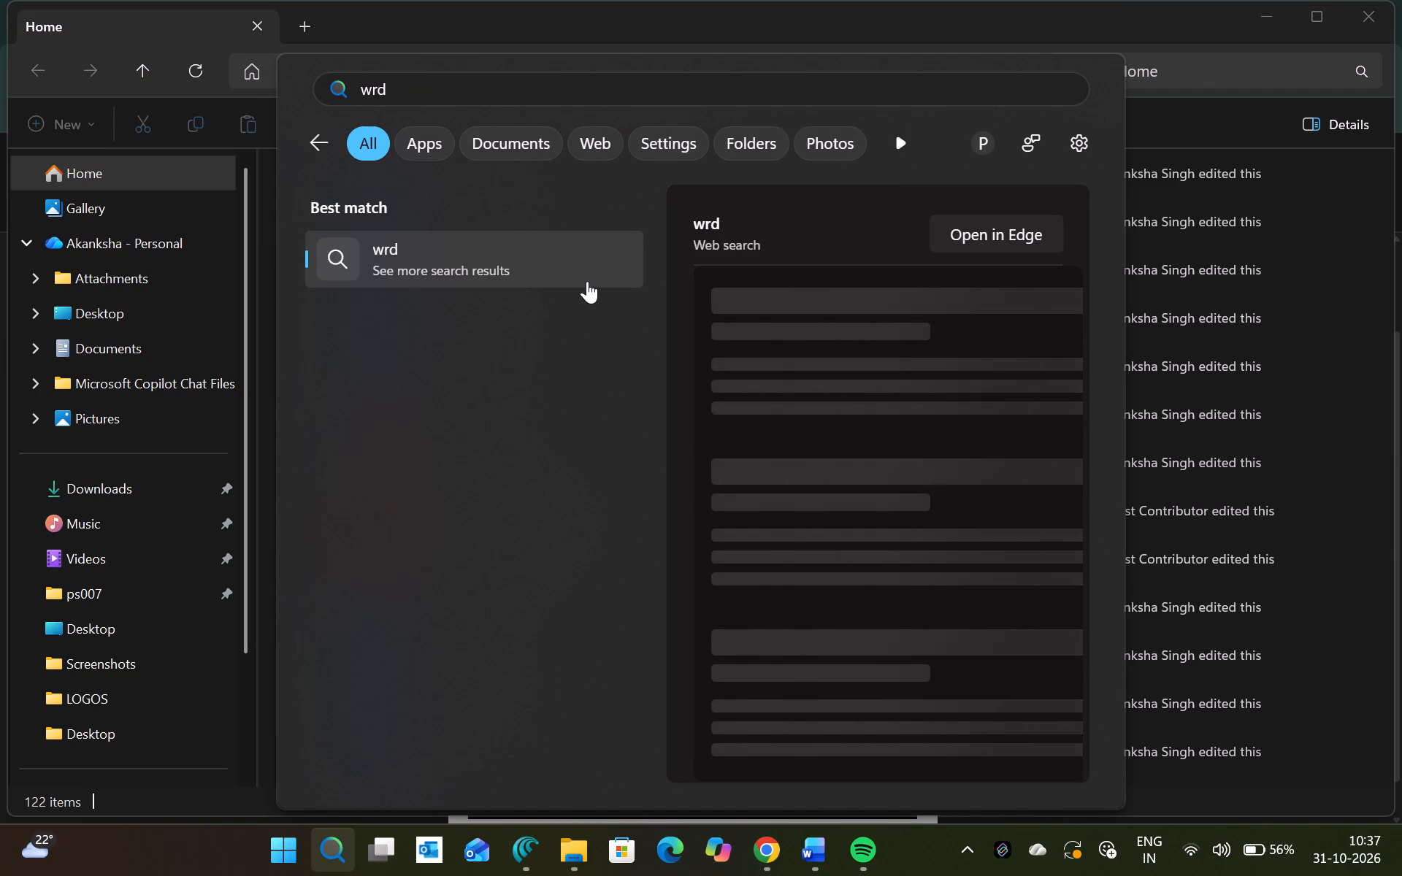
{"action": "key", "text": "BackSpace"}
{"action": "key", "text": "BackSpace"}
{"action": "double_click", "coordinate": [395, 366]}
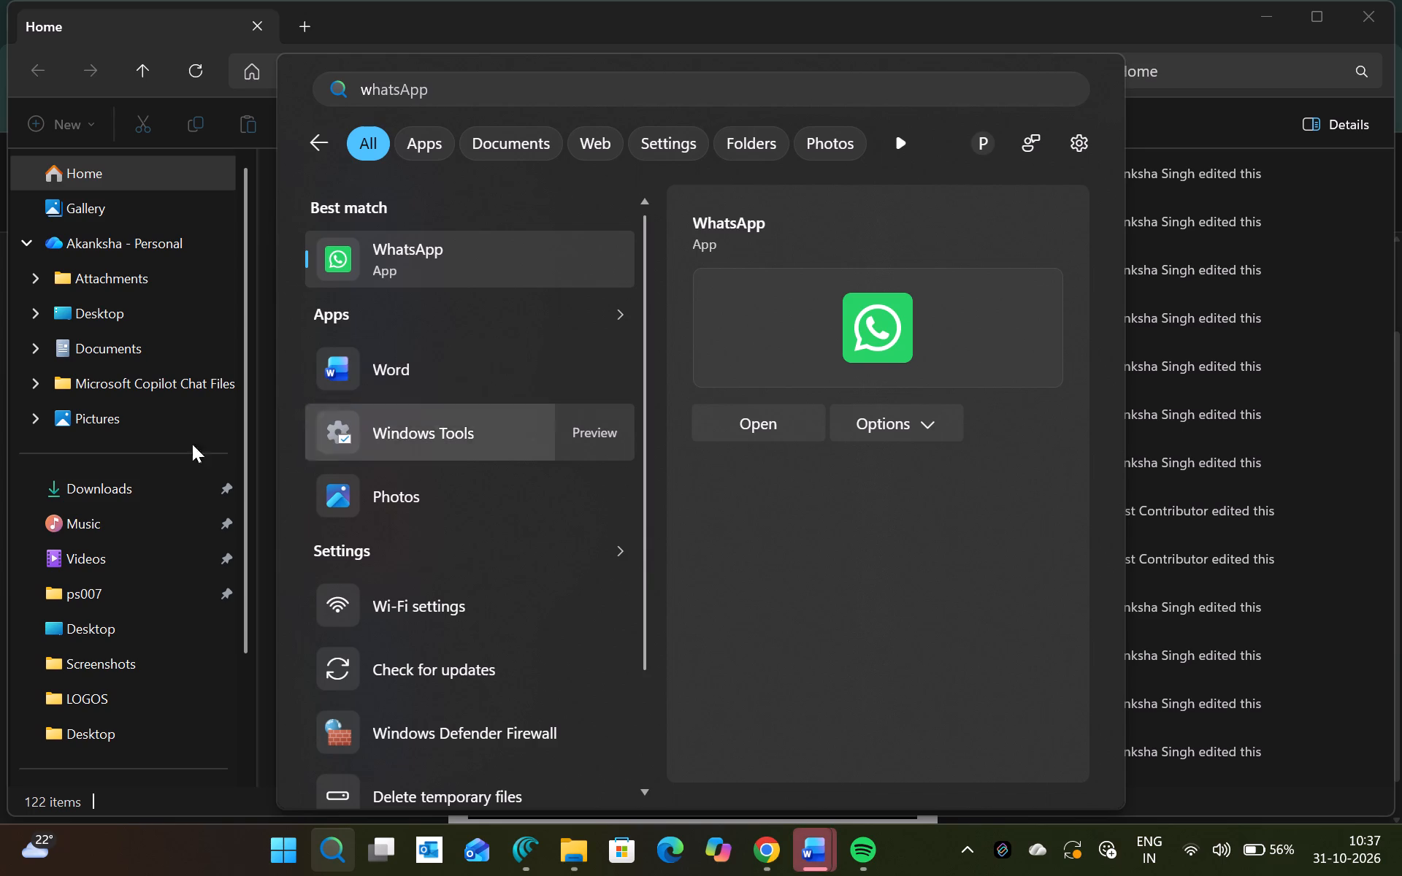
{"action": "double_click", "coordinate": [427, 393]}
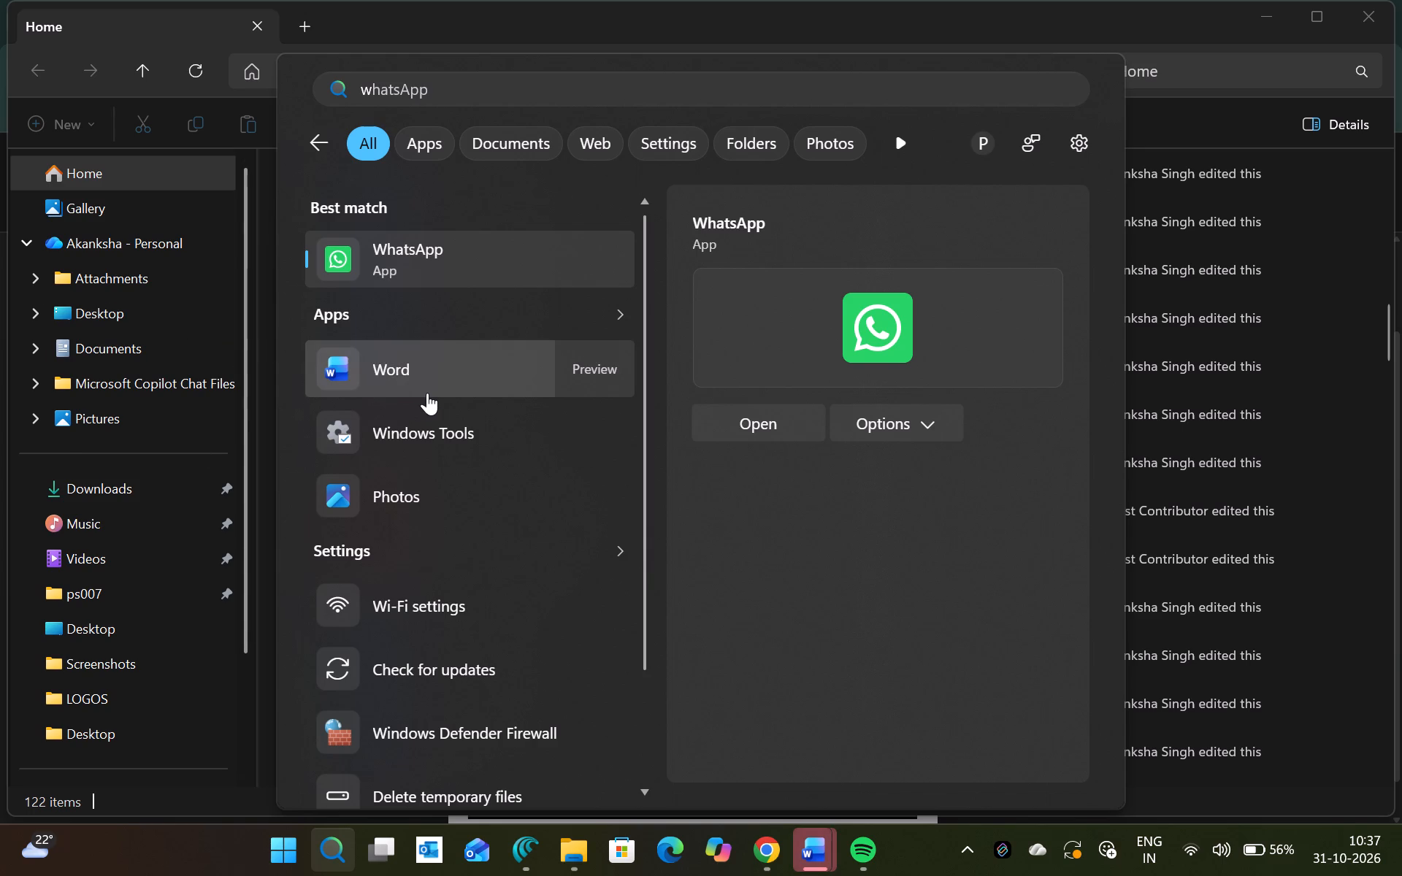
{"action": "double_click", "coordinate": [469, 374]}
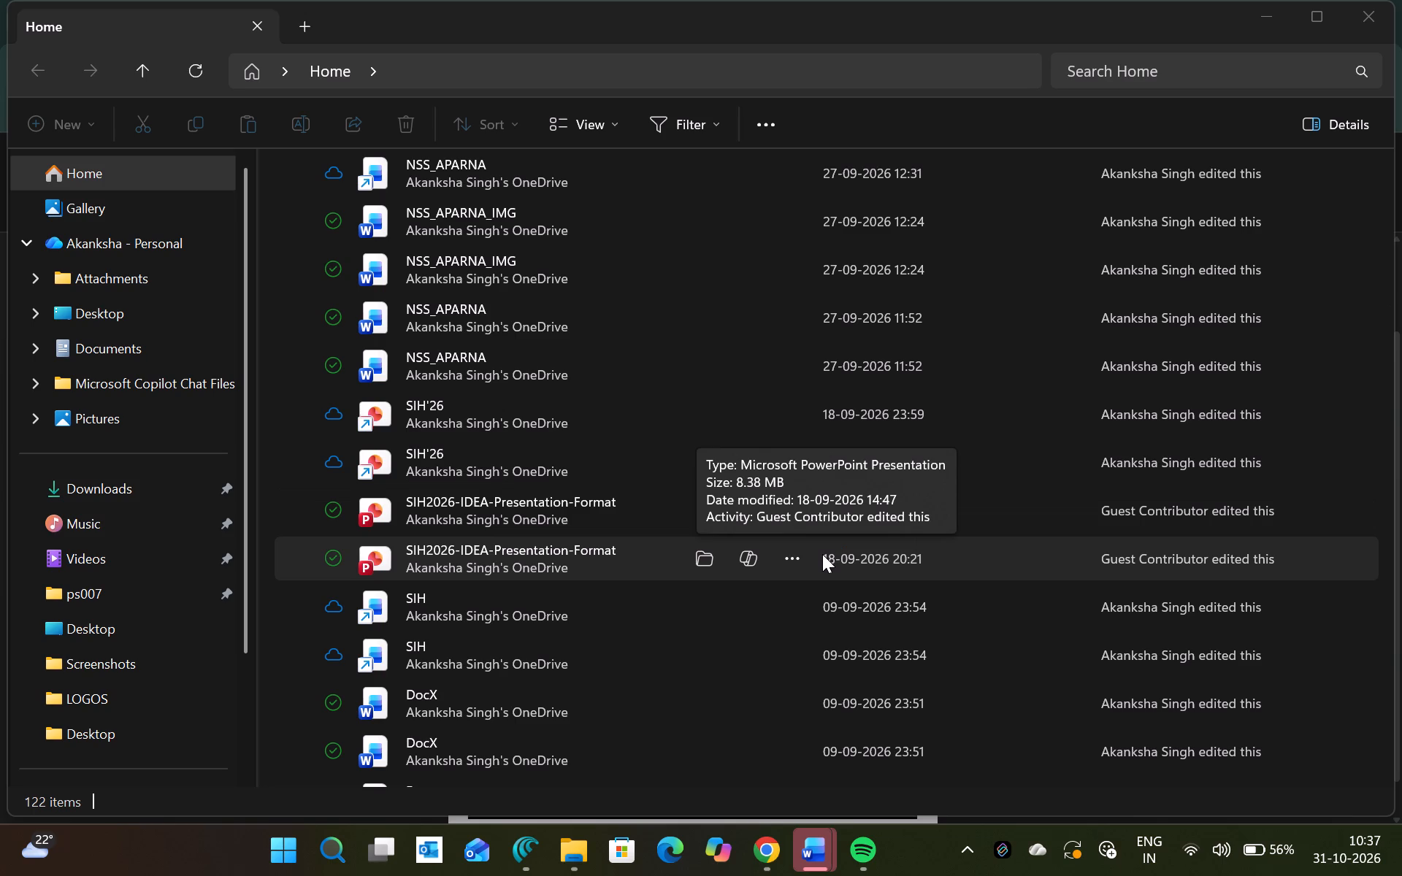
{"action": "scroll", "coordinate": [711, 584], "scroll_direction": "up", "scroll_amount": 1}
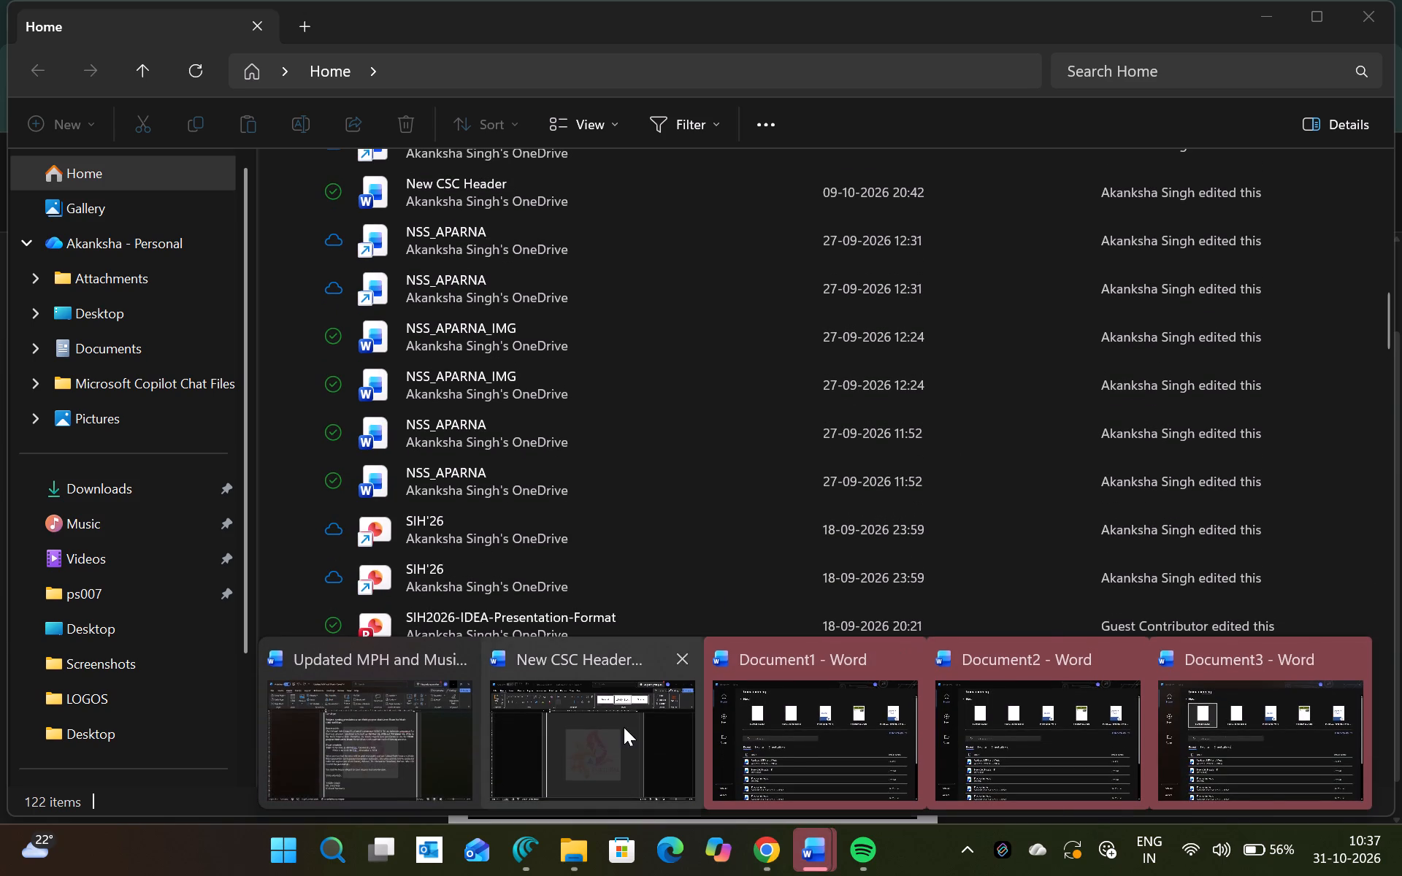
{"action": "left_click", "coordinate": [740, 729]}
Look through the recent documents on Word's start screen.
{"action": "scroll", "coordinate": [765, 618], "scroll_direction": "down", "scroll_amount": 2}
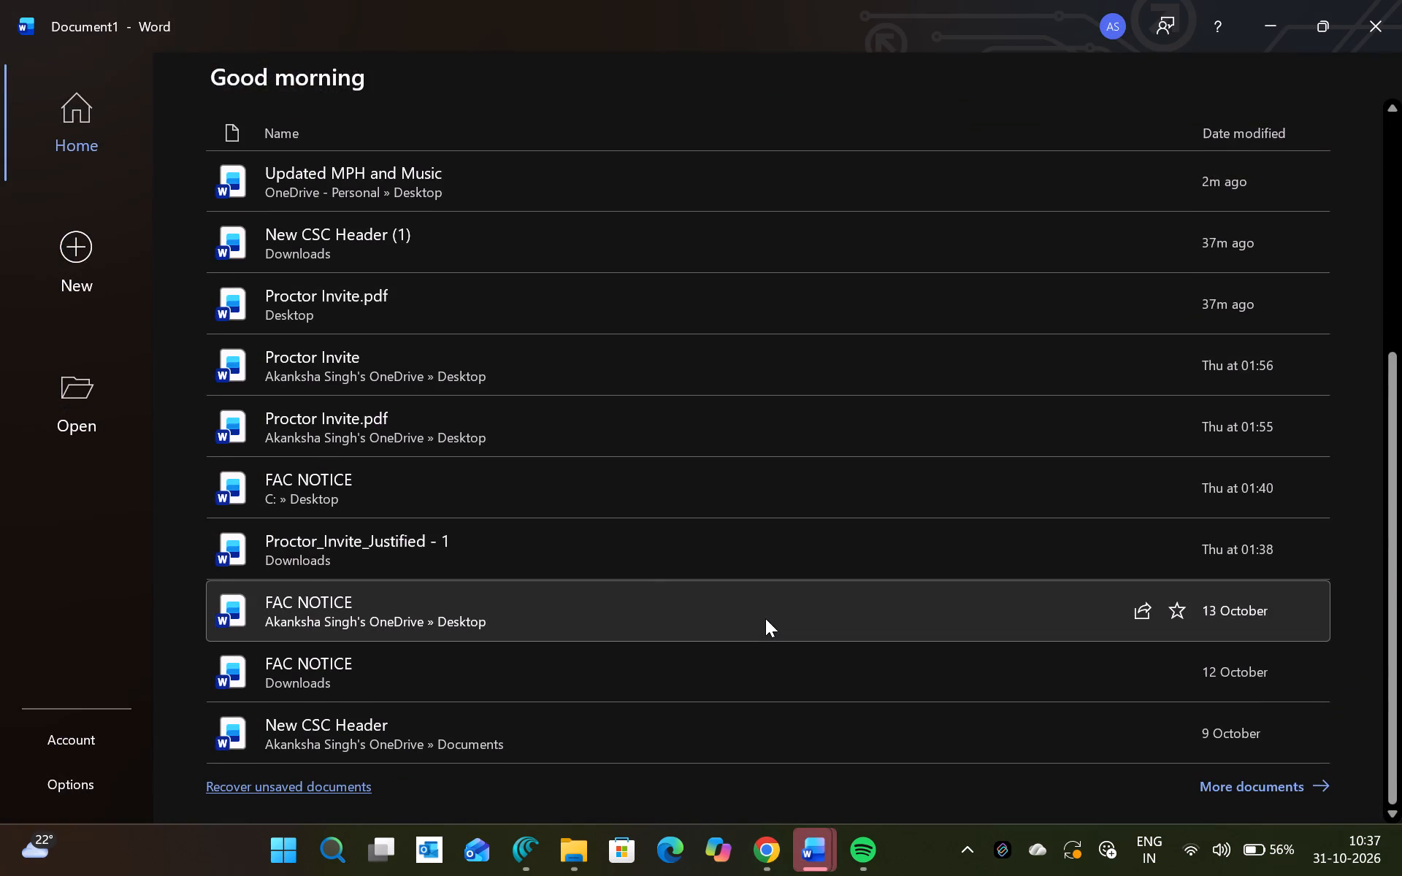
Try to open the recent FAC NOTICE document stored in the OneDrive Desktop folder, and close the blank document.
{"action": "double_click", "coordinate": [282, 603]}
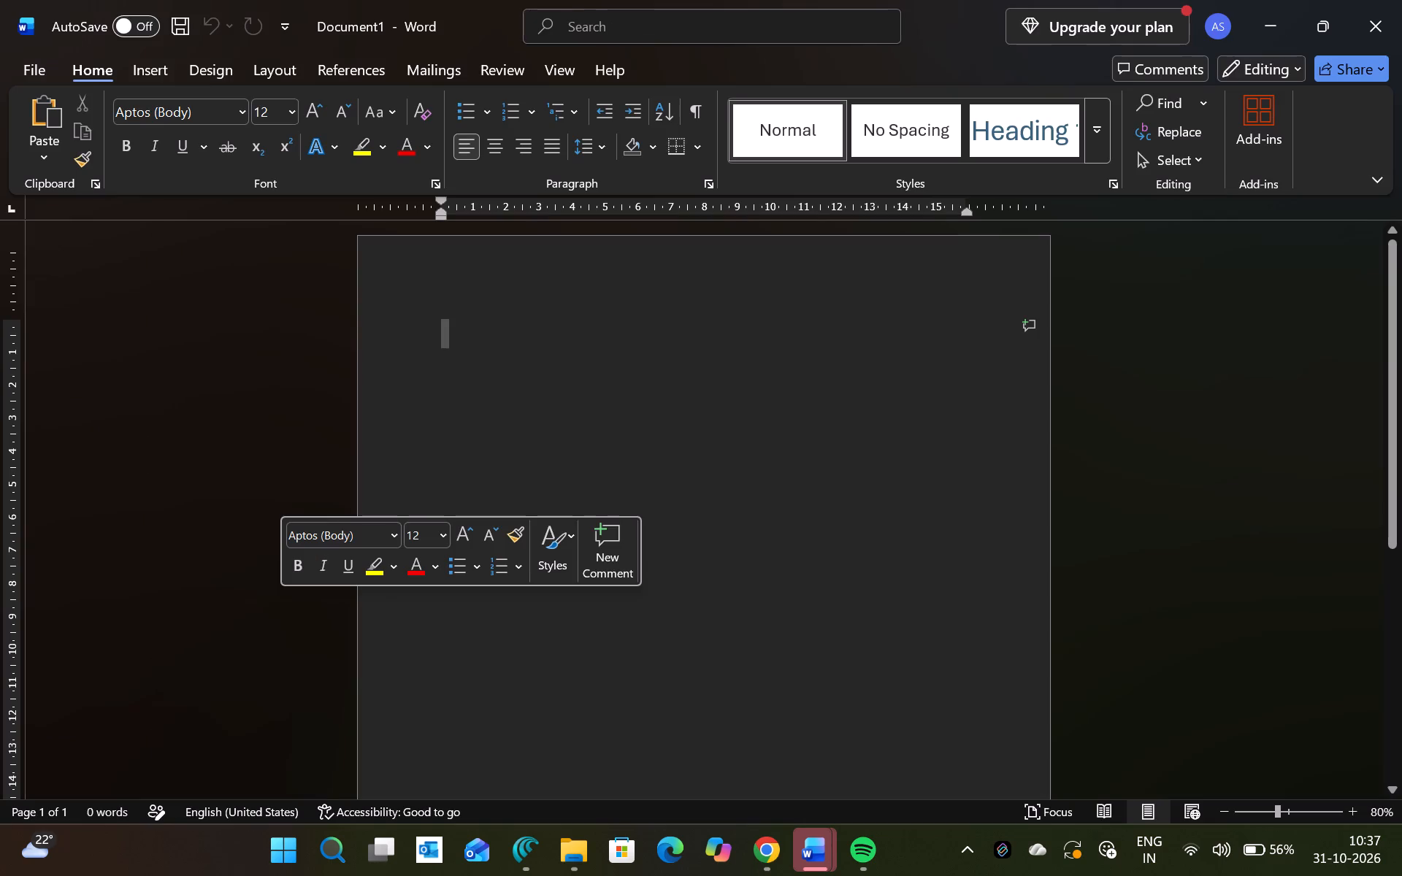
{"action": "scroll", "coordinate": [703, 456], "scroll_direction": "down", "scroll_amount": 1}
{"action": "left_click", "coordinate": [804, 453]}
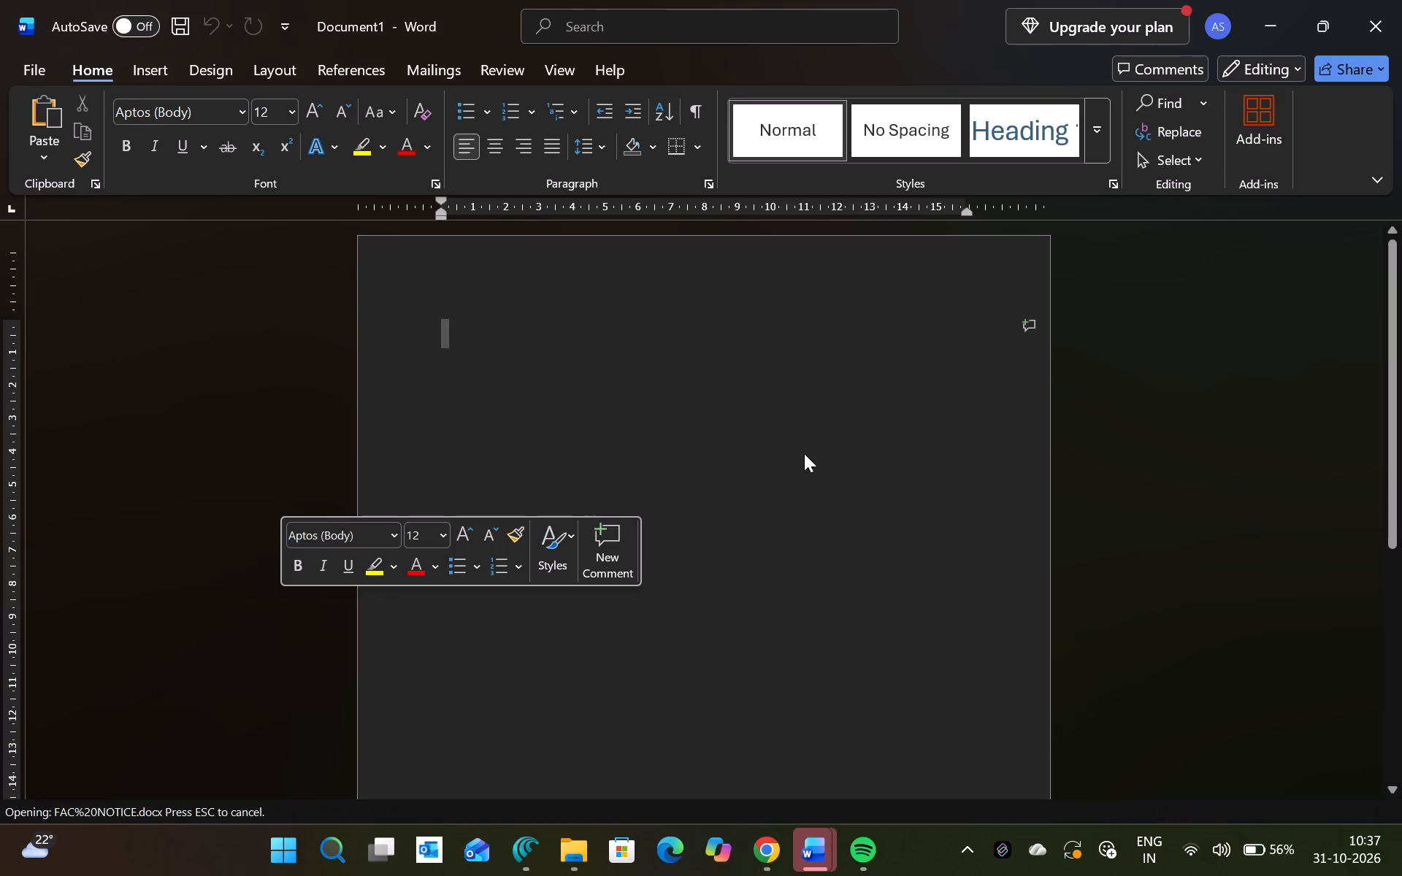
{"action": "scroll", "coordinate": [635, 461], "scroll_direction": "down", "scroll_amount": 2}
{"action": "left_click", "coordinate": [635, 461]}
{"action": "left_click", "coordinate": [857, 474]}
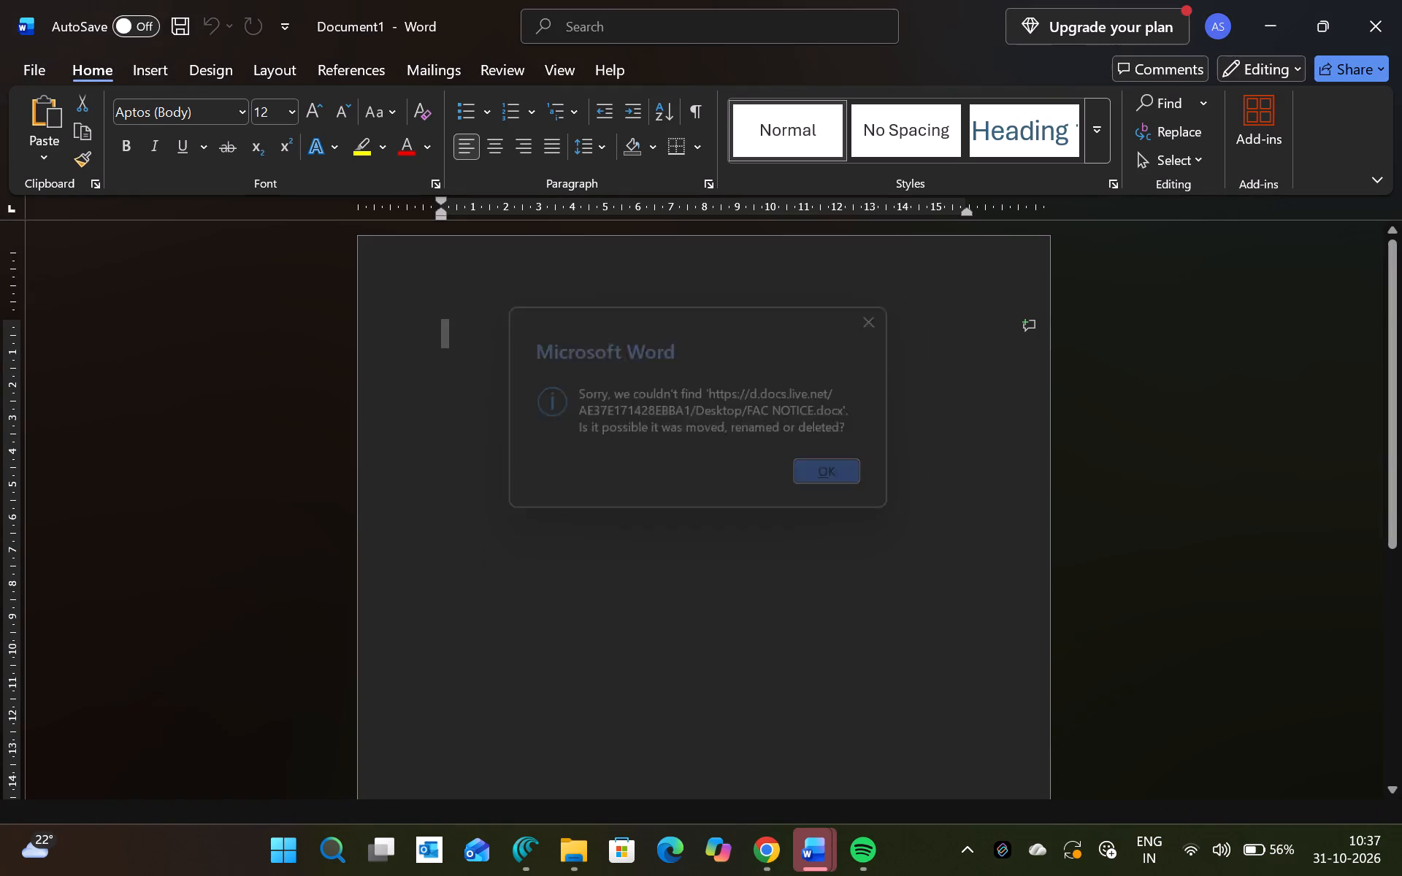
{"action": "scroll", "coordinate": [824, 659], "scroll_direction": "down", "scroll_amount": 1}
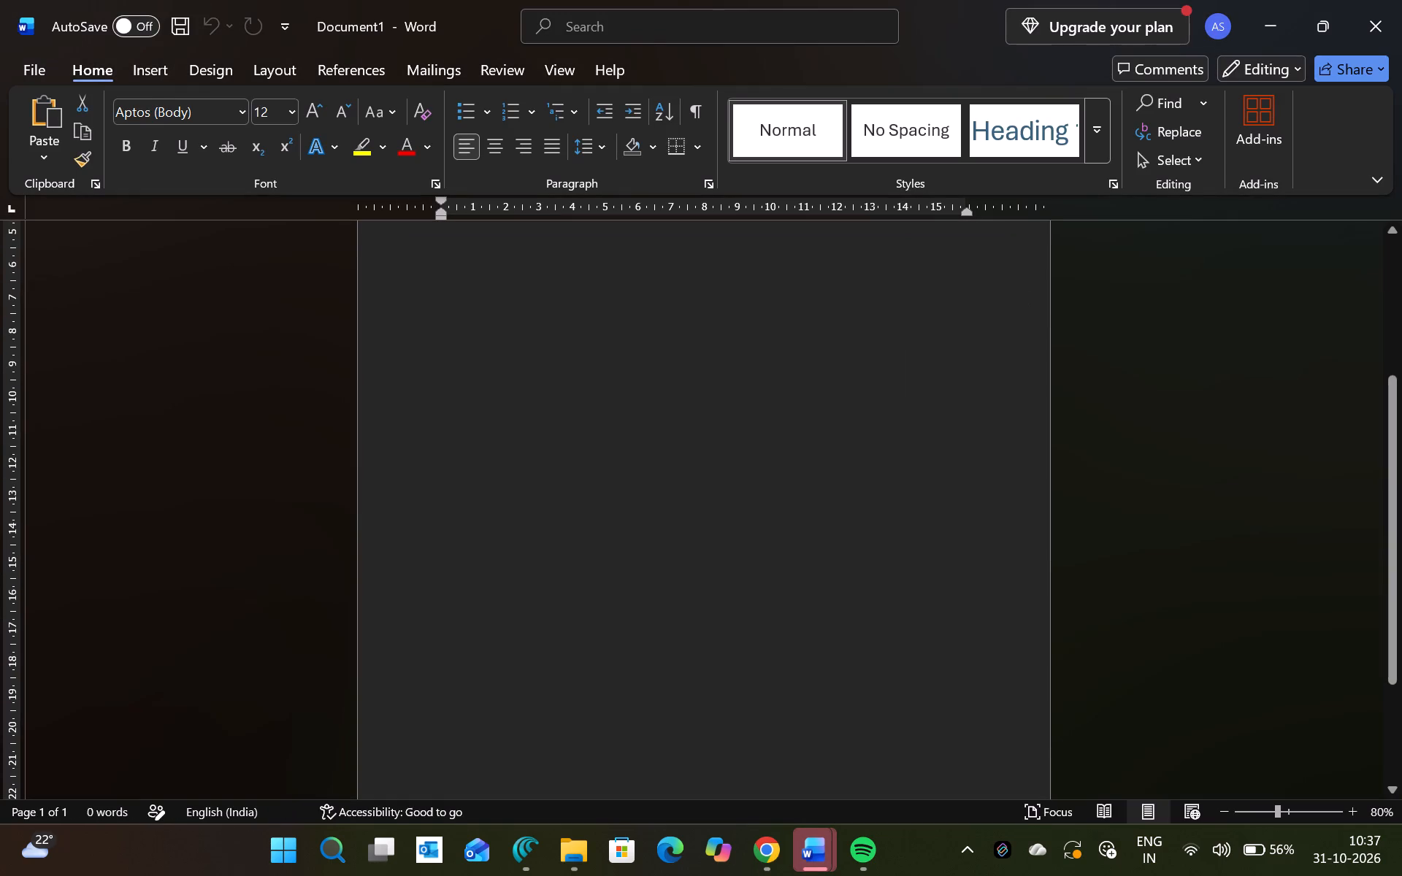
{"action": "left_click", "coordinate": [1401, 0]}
Switch to File Explorer and open the New CSC Header document from the recent files.
{"action": "scroll", "coordinate": [586, 439], "scroll_direction": "up", "scroll_amount": 1}
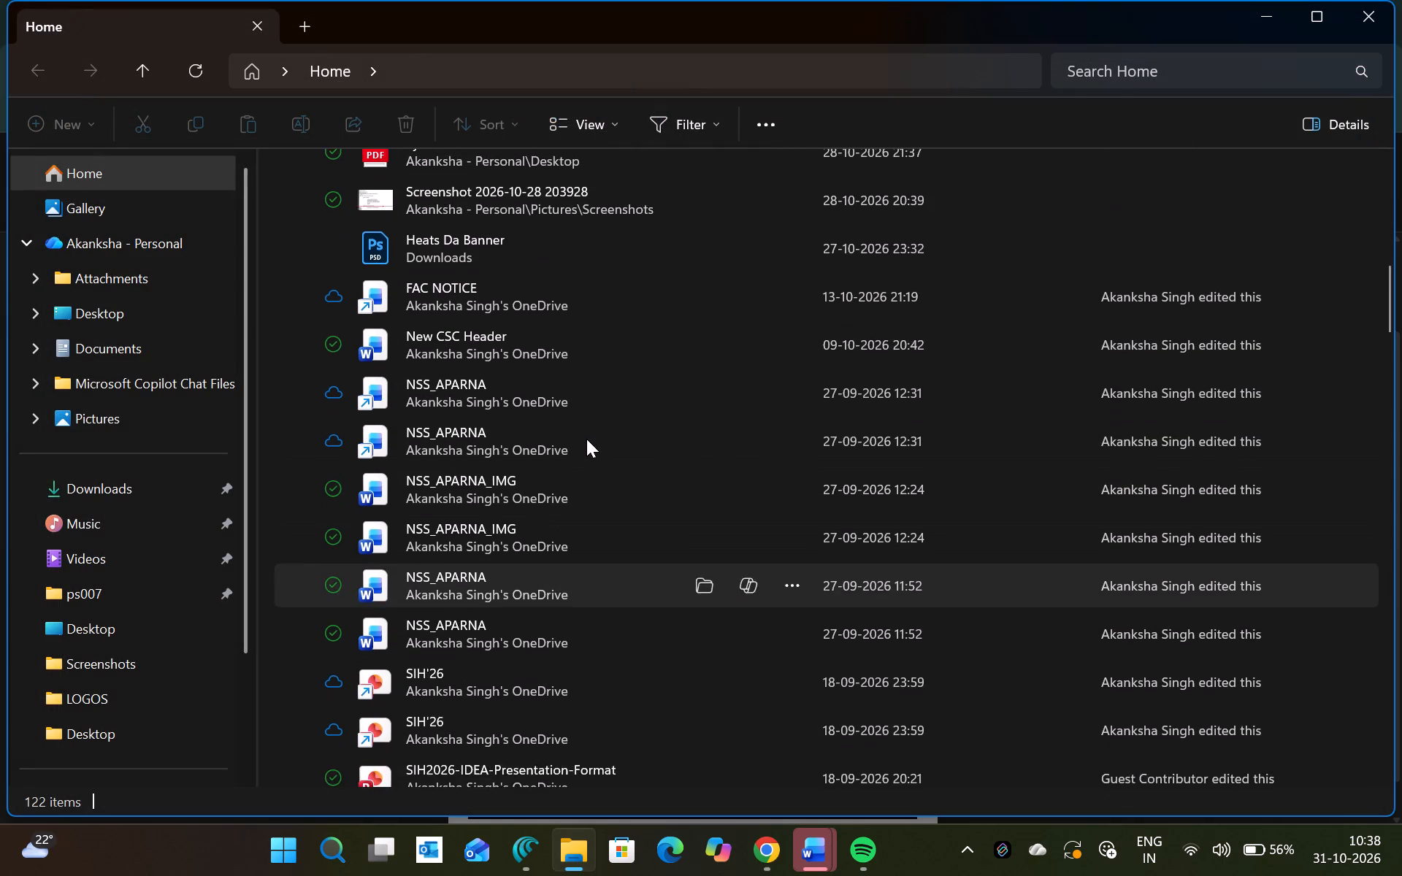
{"action": "scroll", "coordinate": [586, 439], "scroll_direction": "up", "scroll_amount": 1}
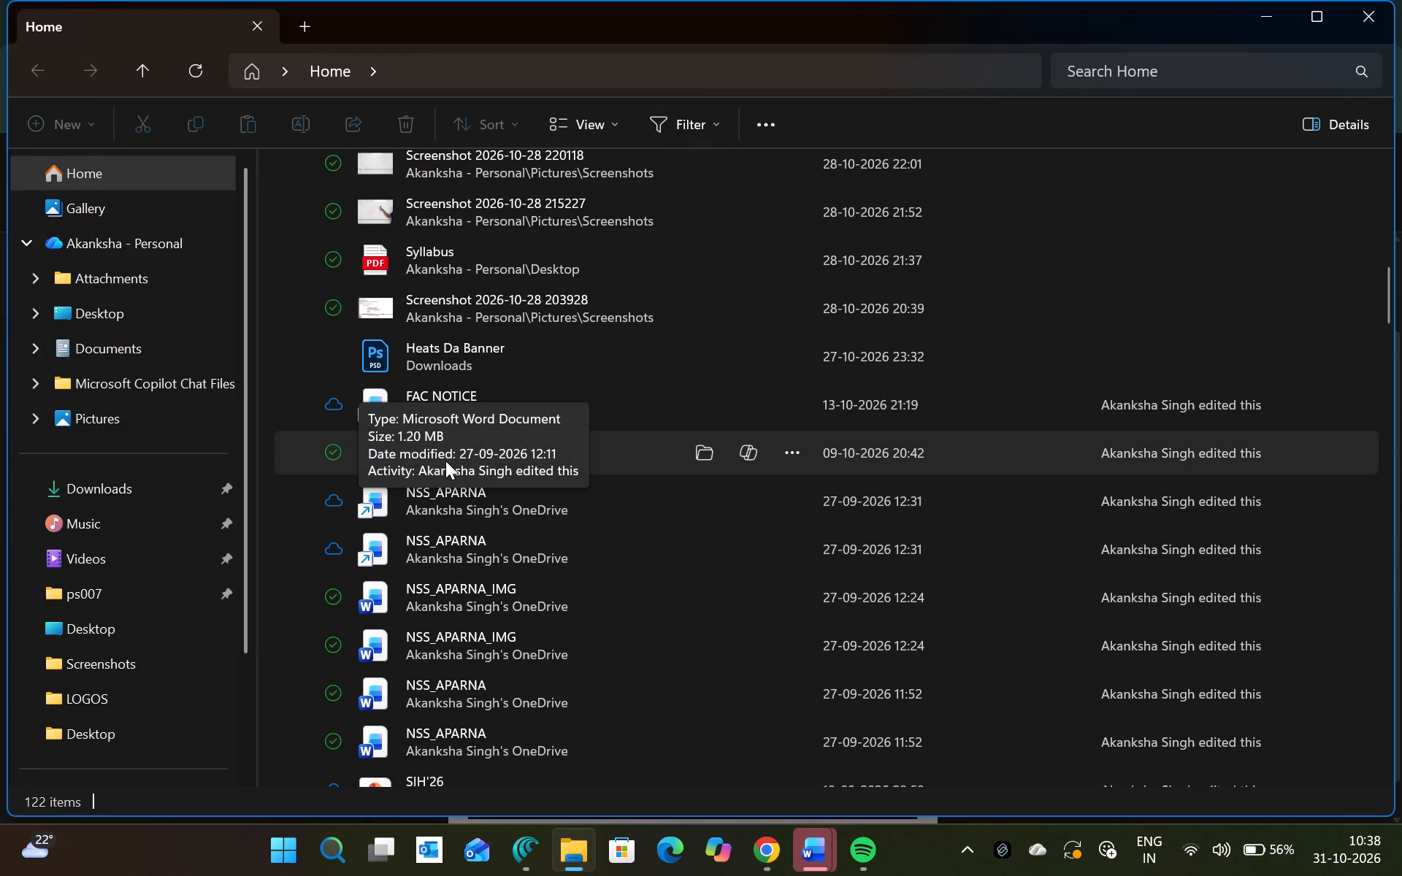
{"action": "left_click", "coordinate": [635, 446]}
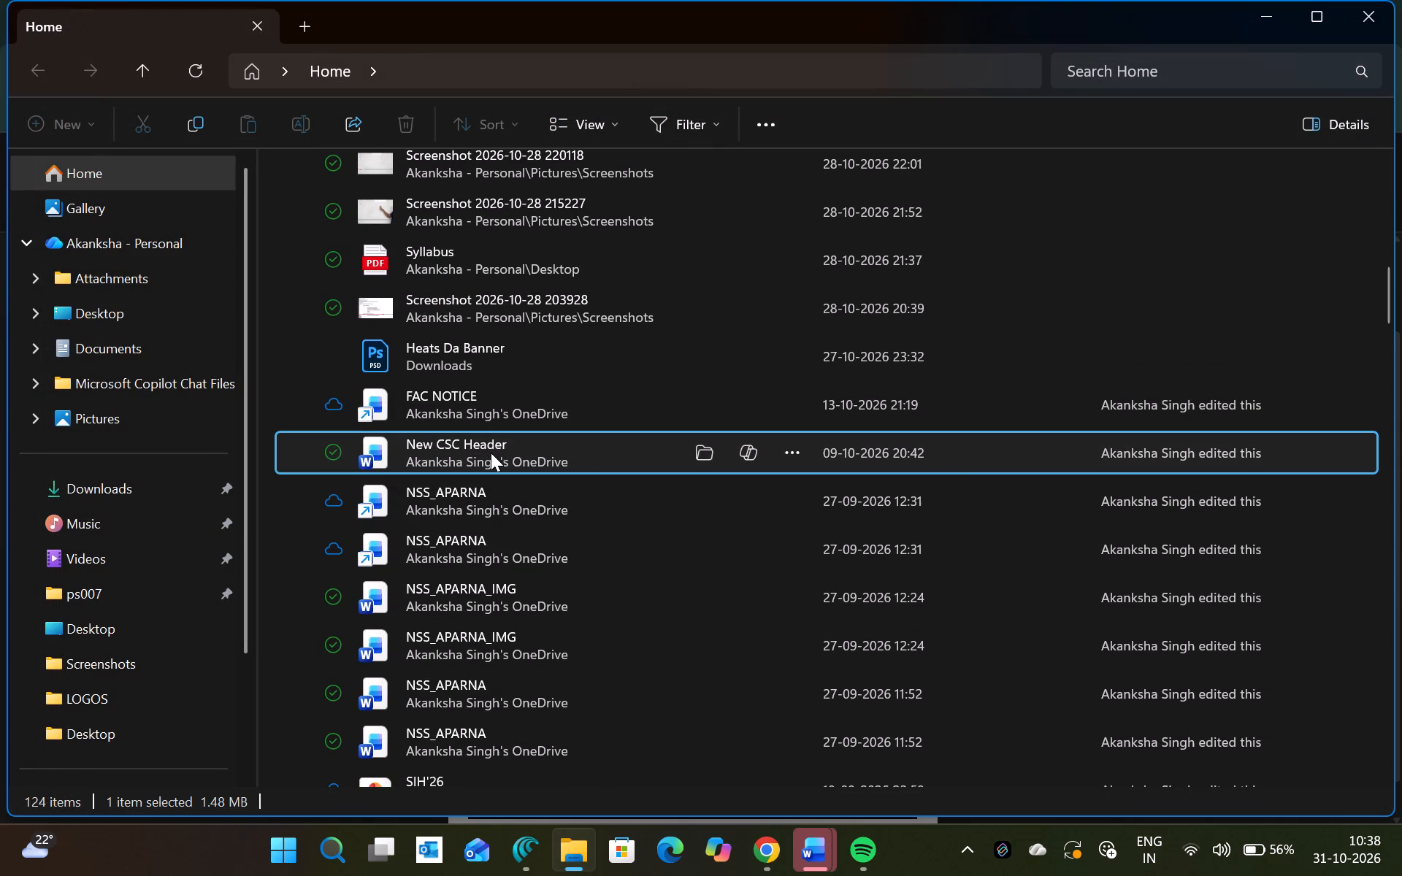
{"action": "double_click", "coordinate": [491, 453]}
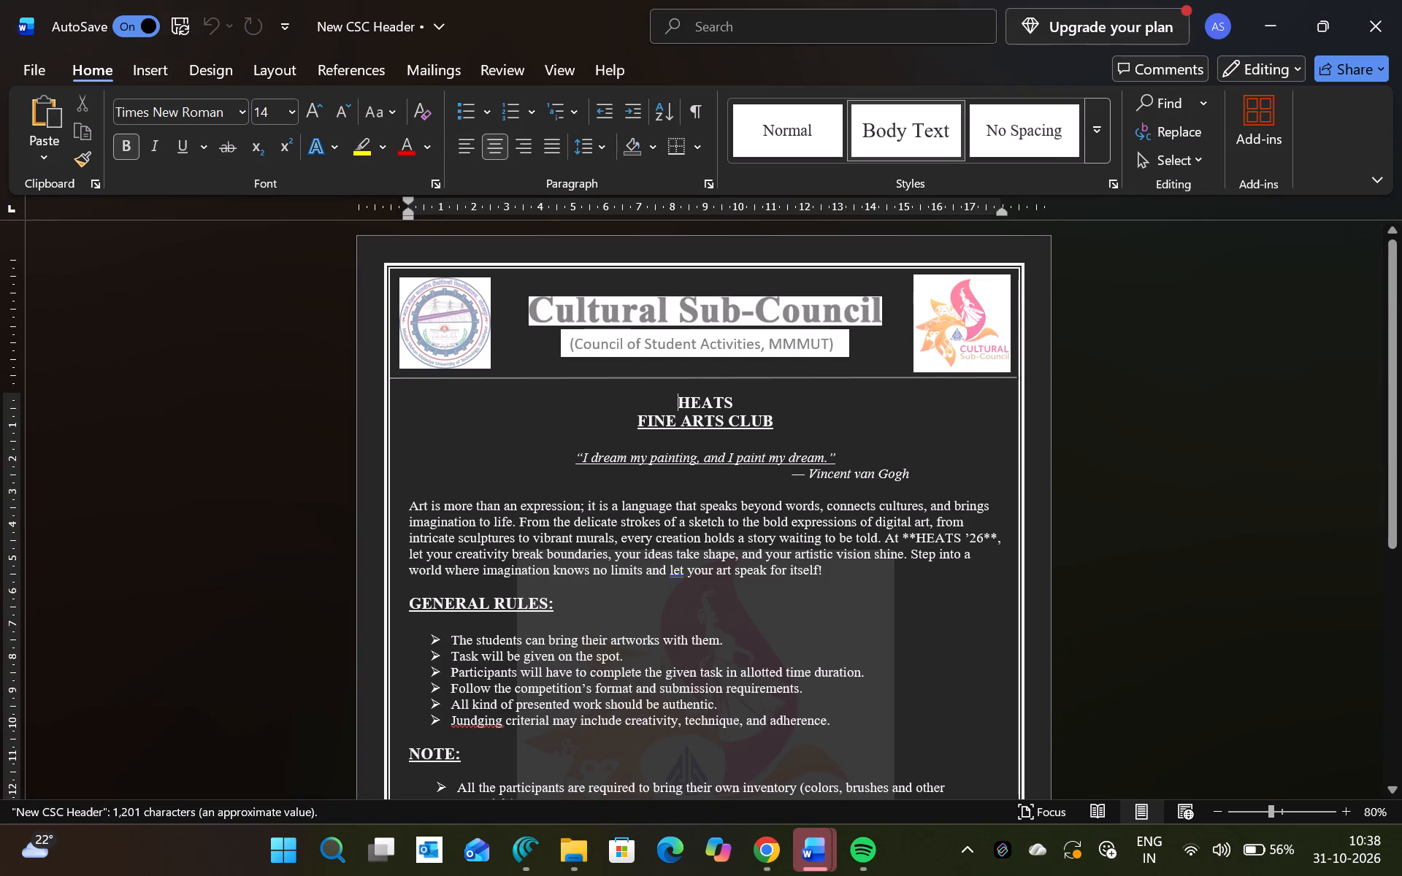
{"action": "scroll", "coordinate": [653, 516], "scroll_direction": "down", "scroll_amount": 1}
{"action": "scroll", "coordinate": [653, 516], "scroll_direction": "up", "scroll_amount": 1}
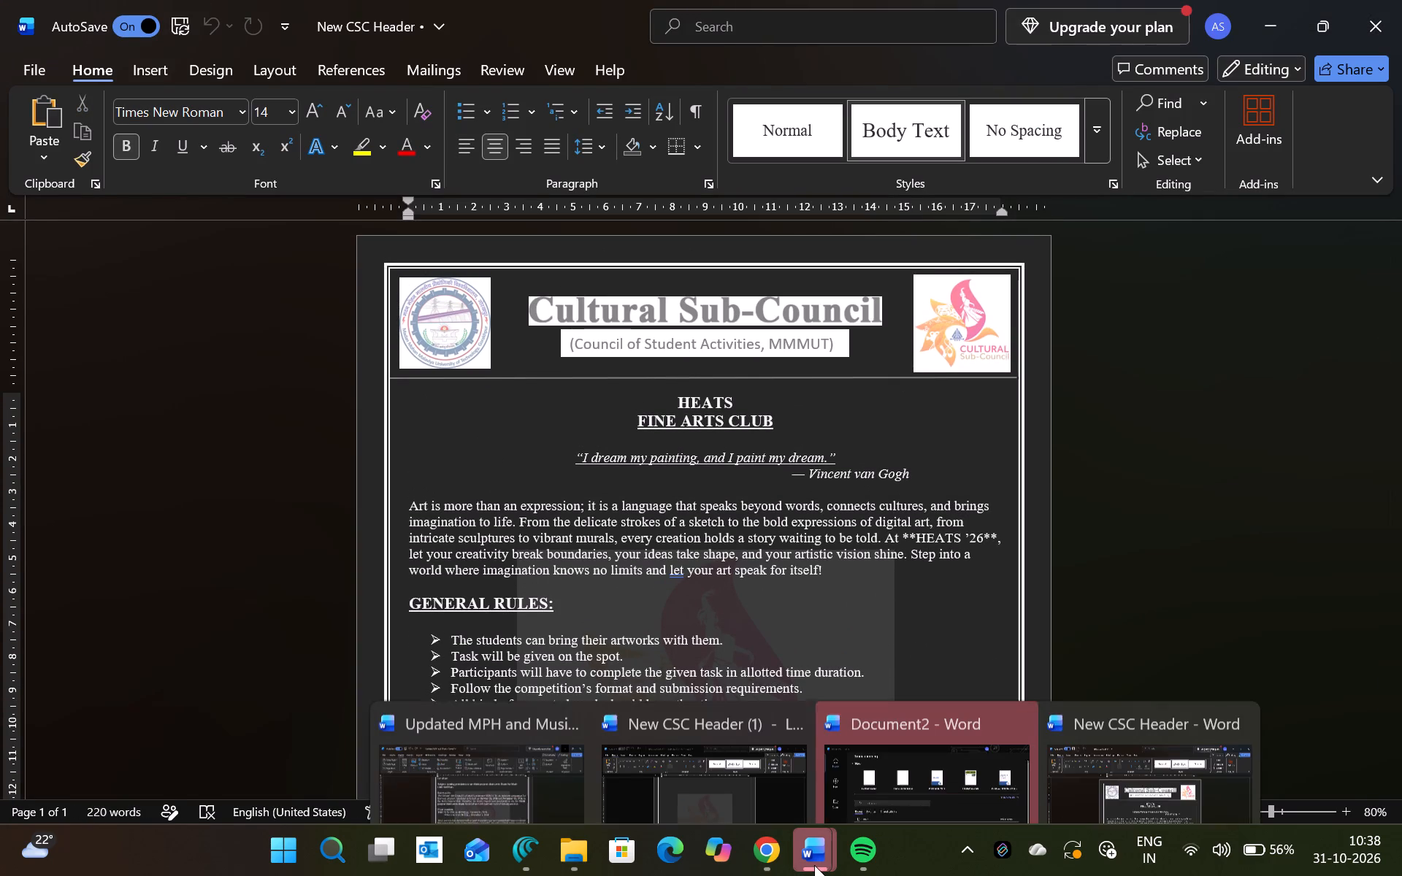
Copy the whole permission letter, from "The Chairman" to the signature block, in the Updated MPH and Music document.
{"action": "left_click", "coordinate": [1145, 734]}
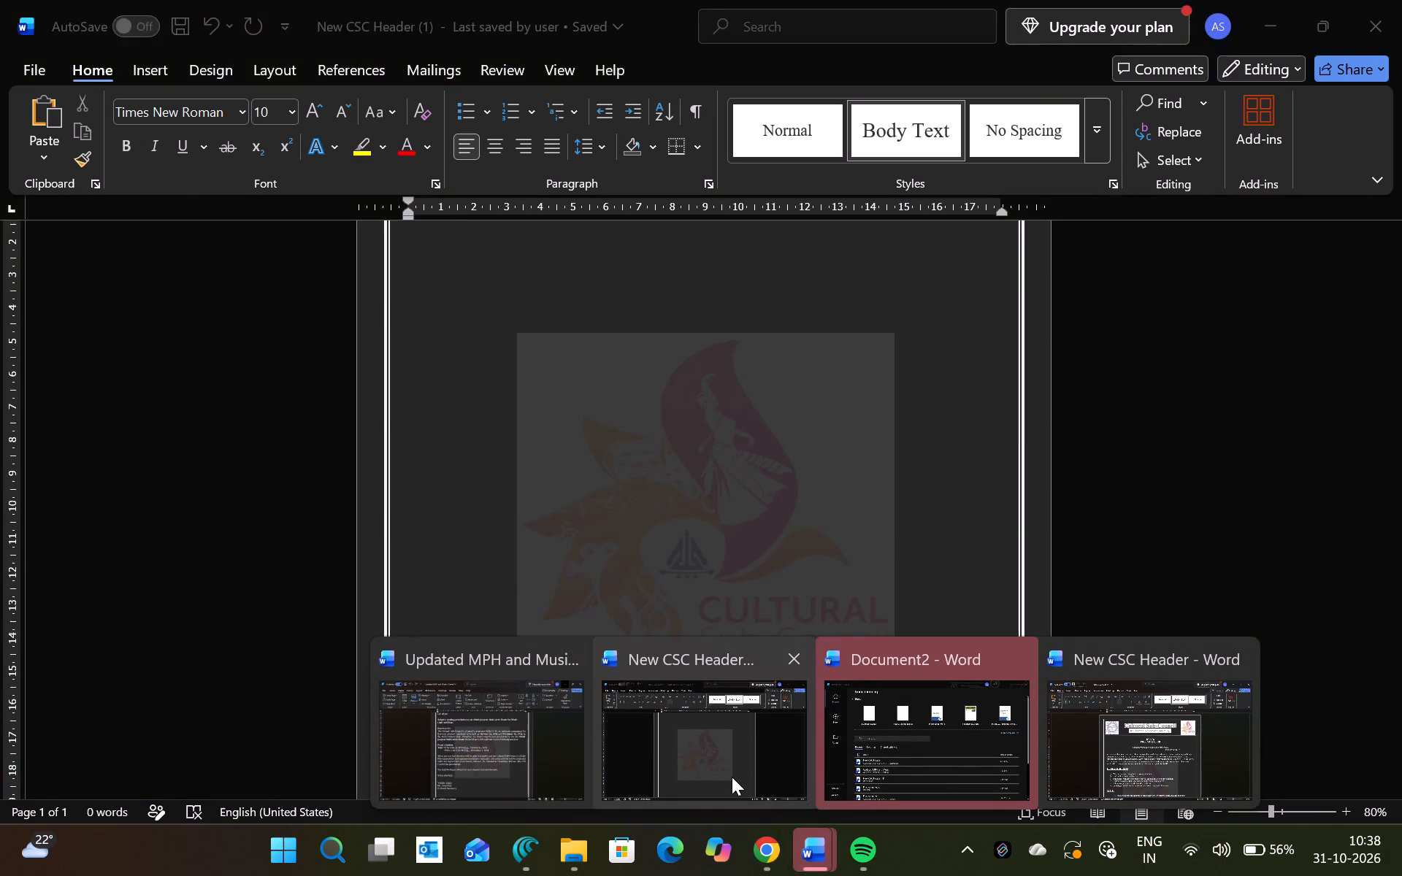
{"action": "left_click", "coordinate": [472, 753]}
{"action": "left_click", "coordinate": [580, 547]}
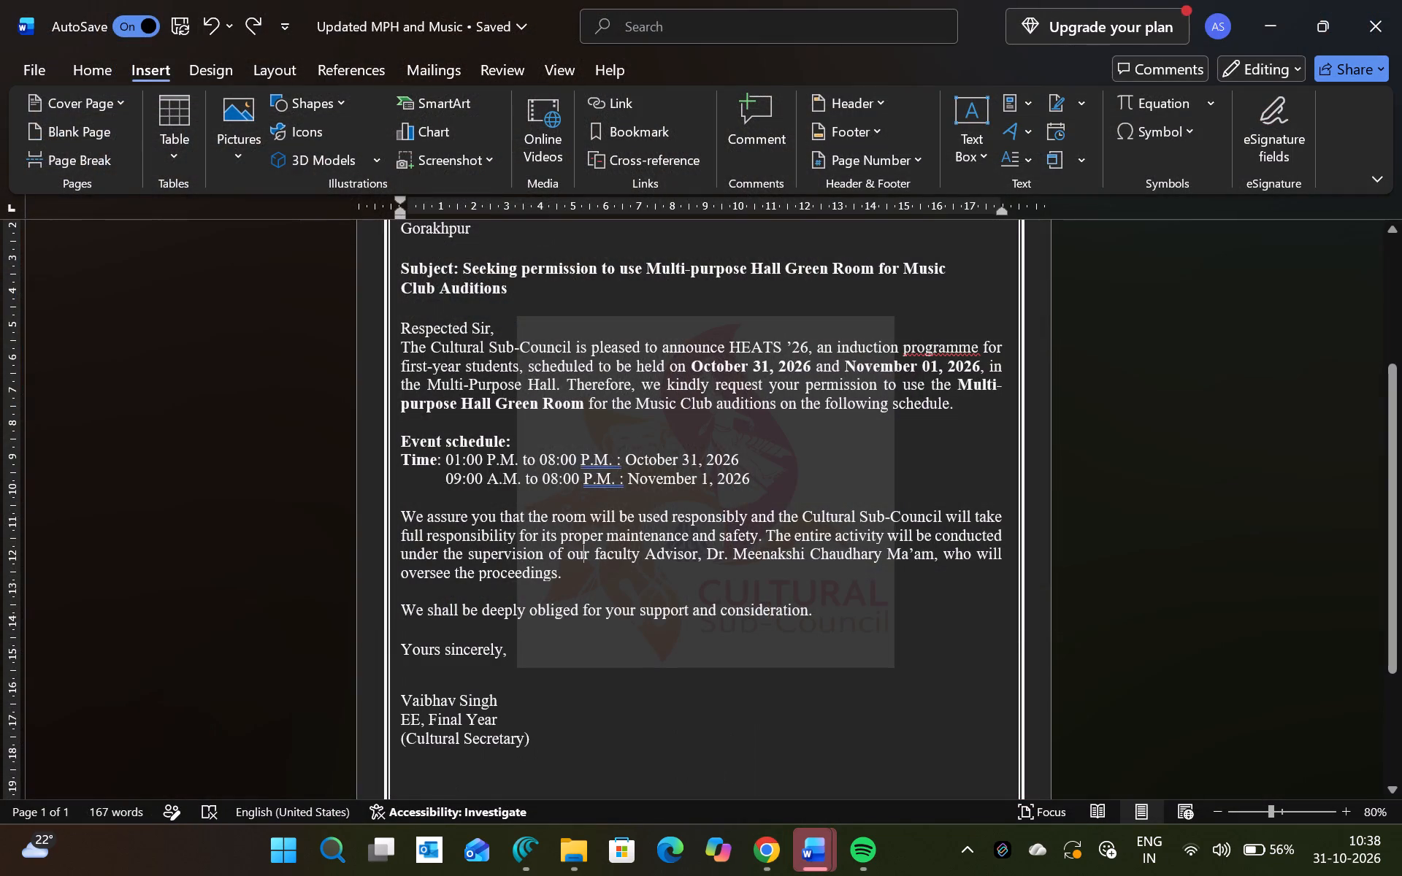
{"action": "key", "text": "ctrl+a"}
{"action": "key", "text": "ctrl+c"}
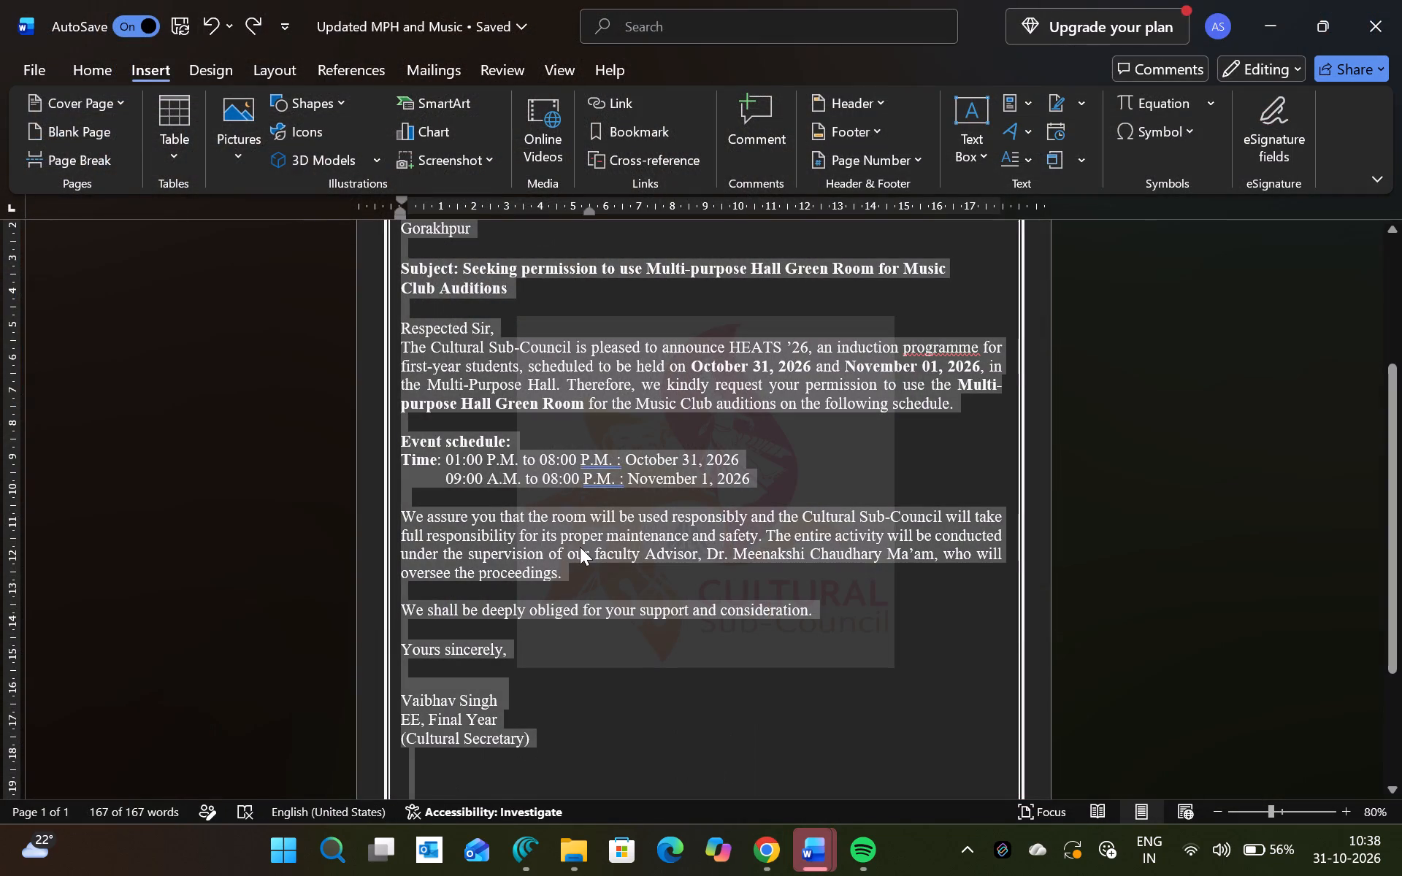
{"action": "left_click", "coordinate": [580, 547]}
{"action": "scroll", "coordinate": [605, 414], "scroll_direction": "up", "scroll_amount": 1}
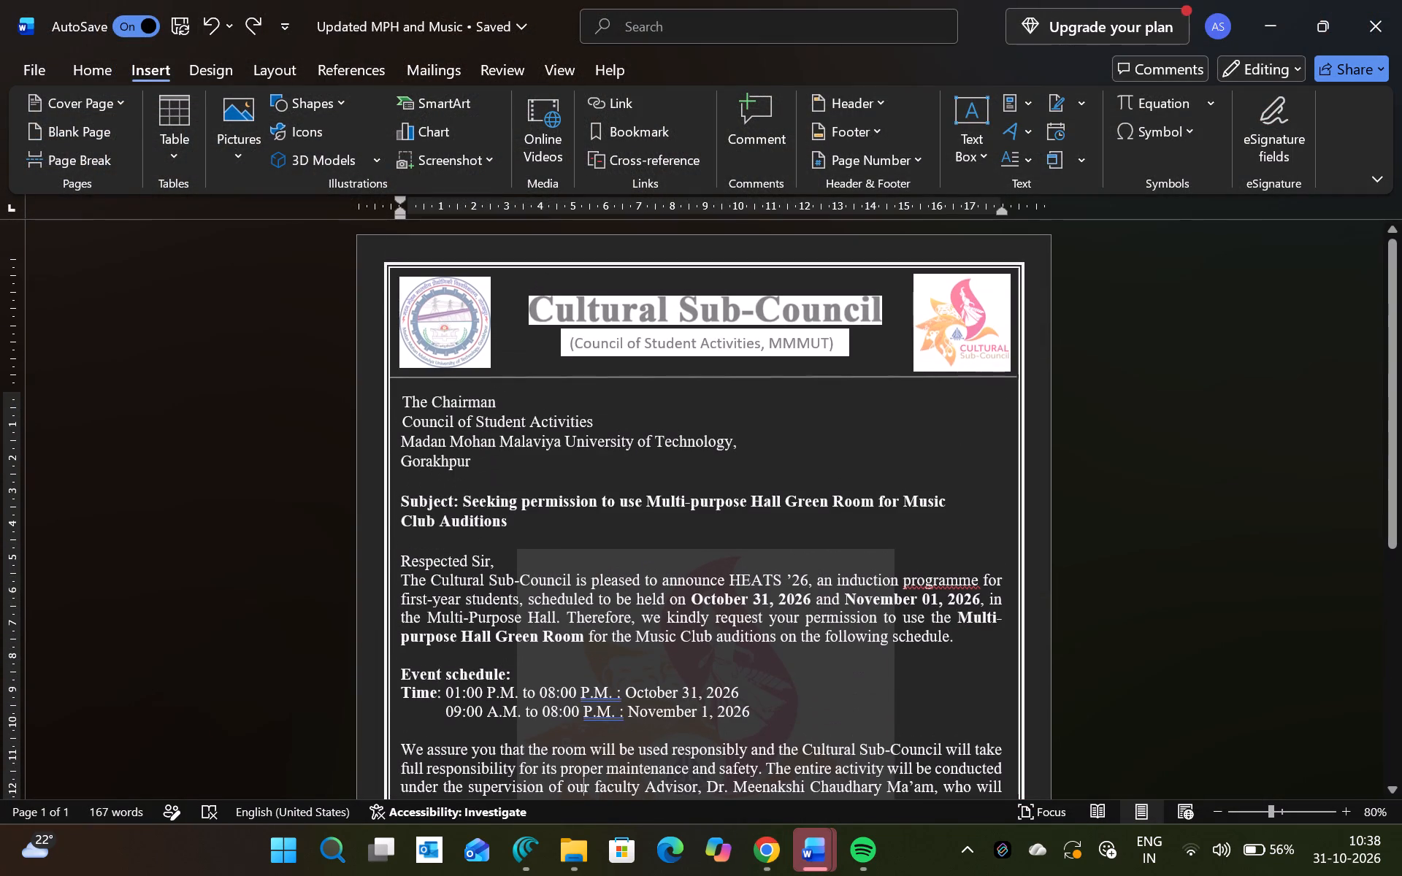
{"action": "left_click_drag", "start_coordinate": [397, 401], "coordinate": [499, 793]}
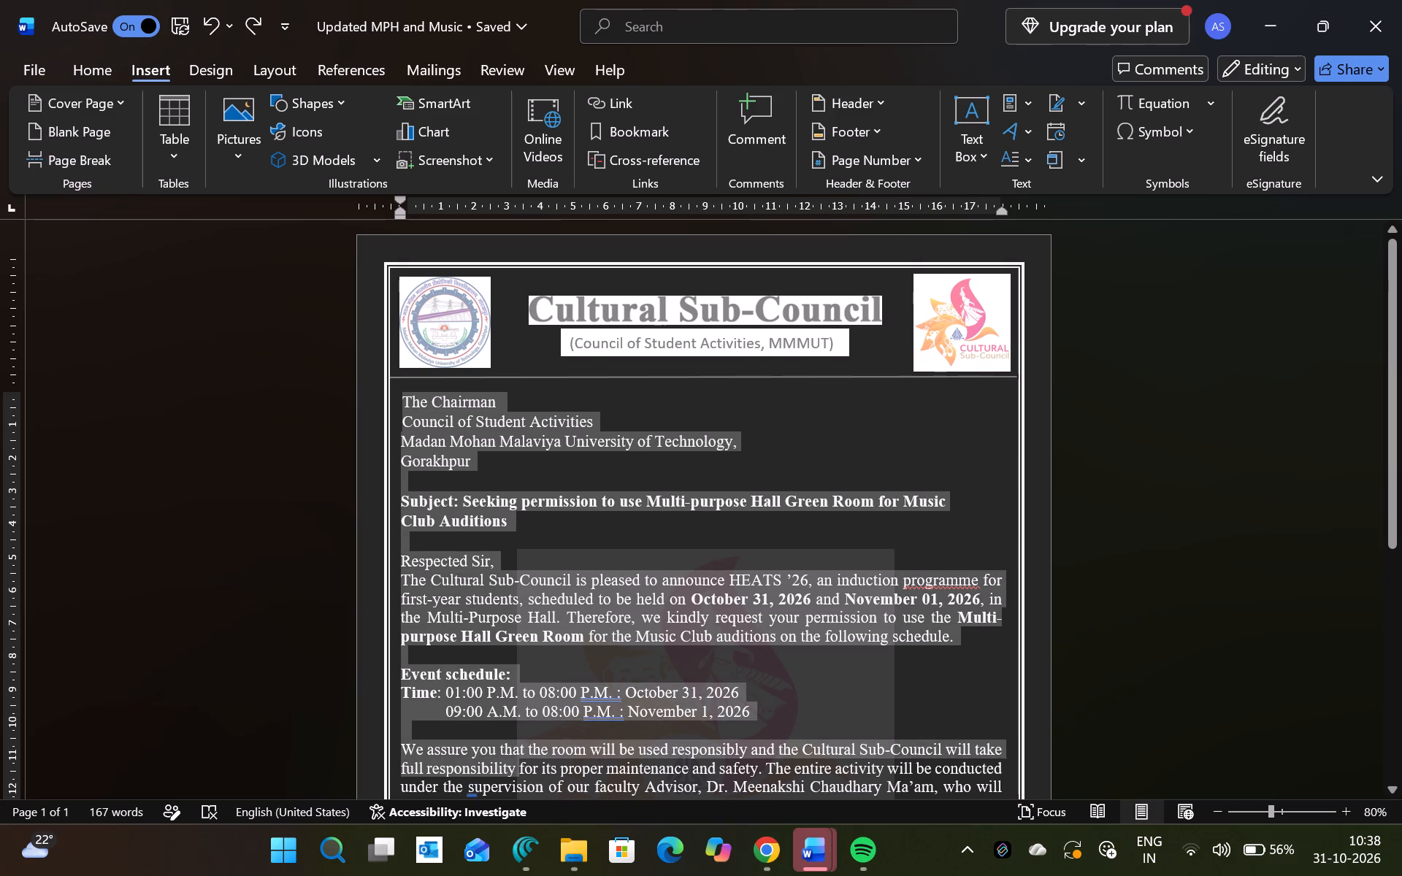
{"action": "left_click_drag", "start_coordinate": [499, 793], "coordinate": [529, 612]}
{"action": "key", "text": "ctrl+c"}
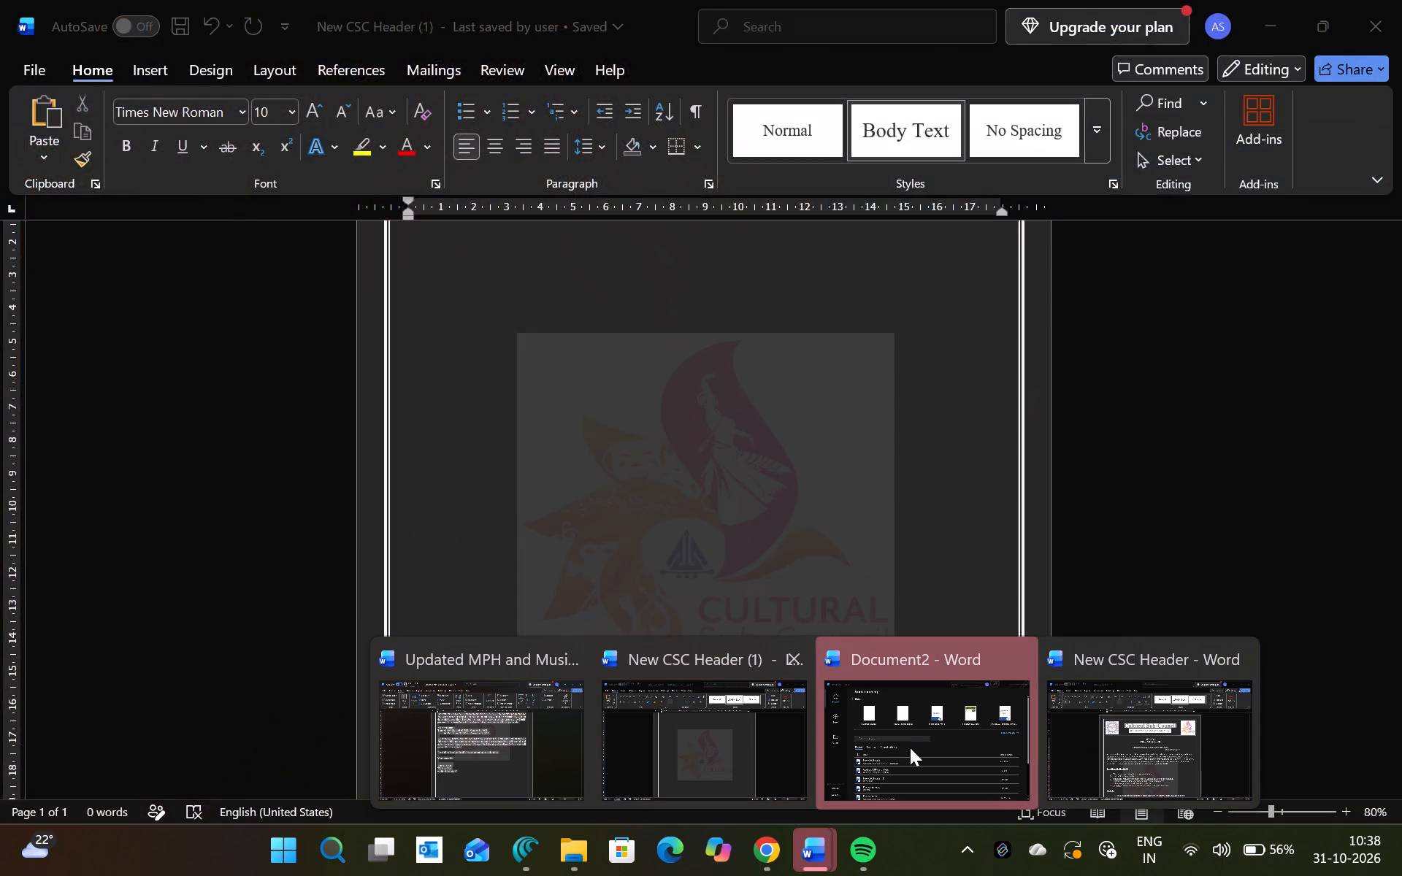
Replace all the HEATS Fine Arts Club body text in New CSC Header with the copied permission letter.
{"action": "left_click", "coordinate": [1110, 734]}
{"action": "left_click", "coordinate": [617, 493]}
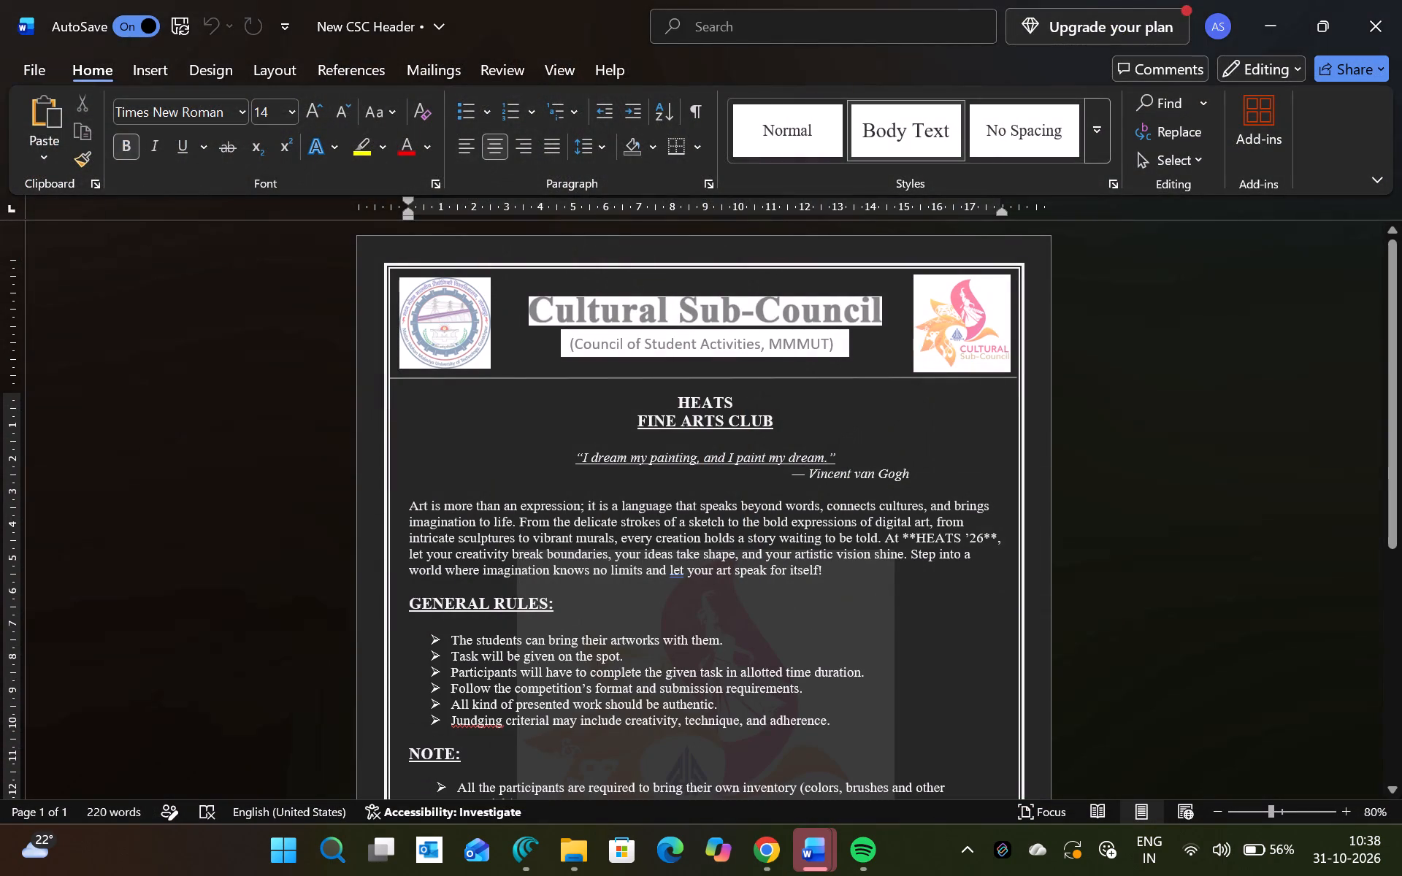
{"action": "left_click_drag", "start_coordinate": [647, 396], "coordinate": [741, 553]}
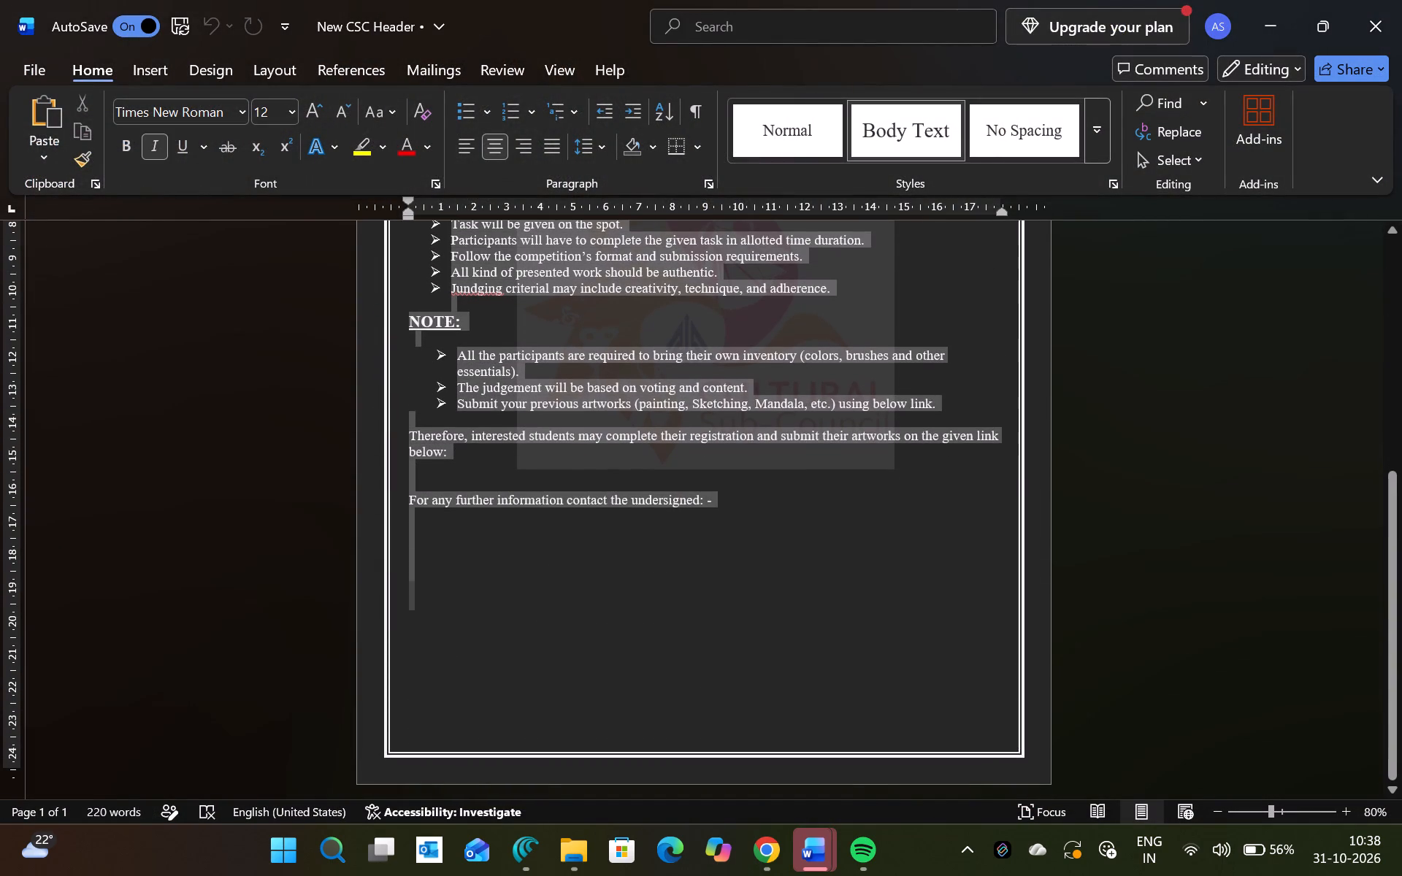
{"action": "left_click_drag", "start_coordinate": [741, 553], "coordinate": [719, 496]}
{"action": "key", "text": "ctrl+v"}
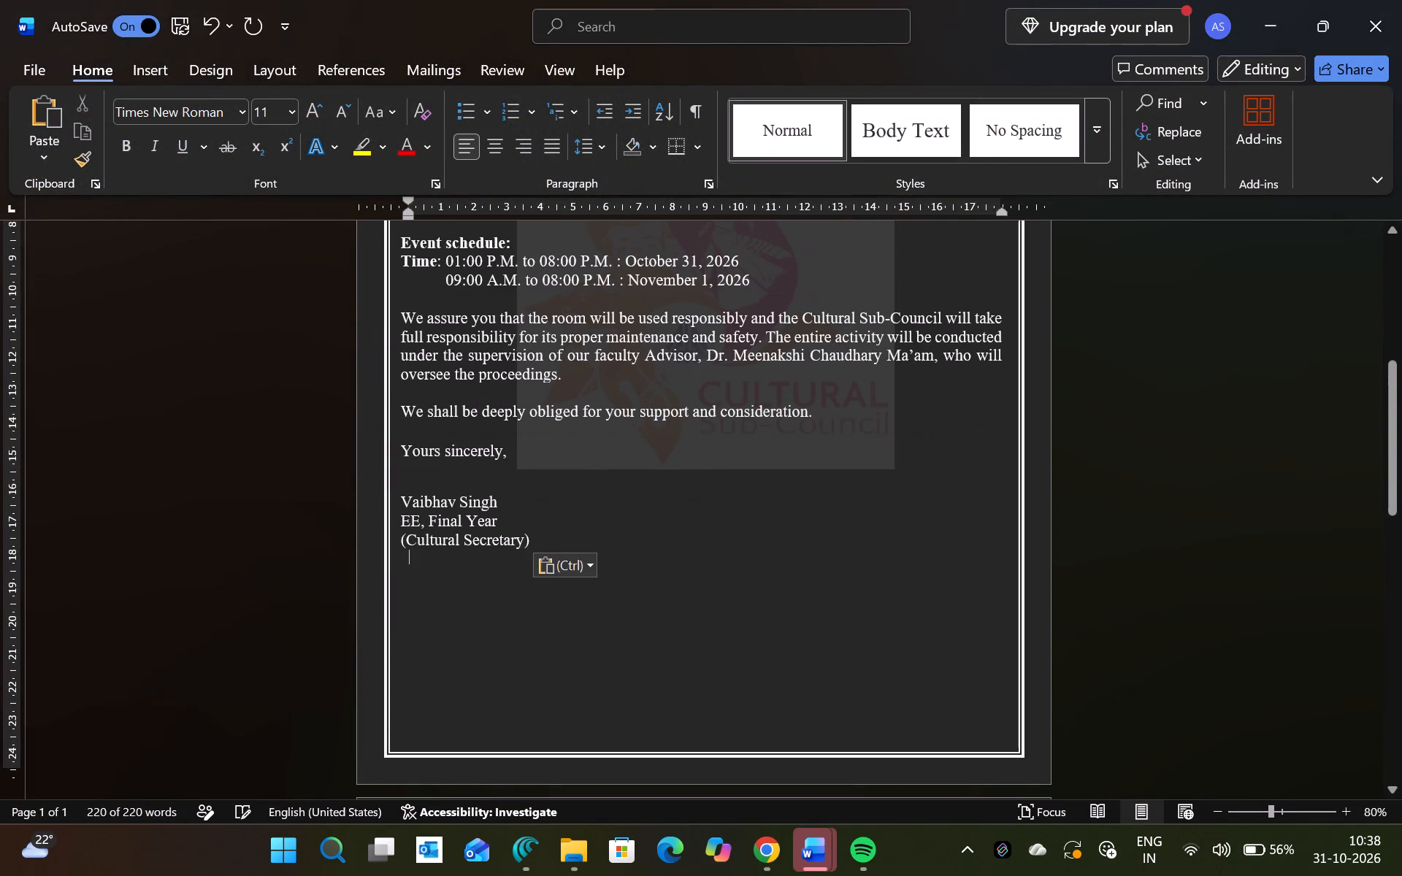
Accept the grammar suggestion "P.M.:" in both time lines of the event schedule.
{"action": "scroll", "coordinate": [719, 496], "scroll_direction": "up", "scroll_amount": 1}
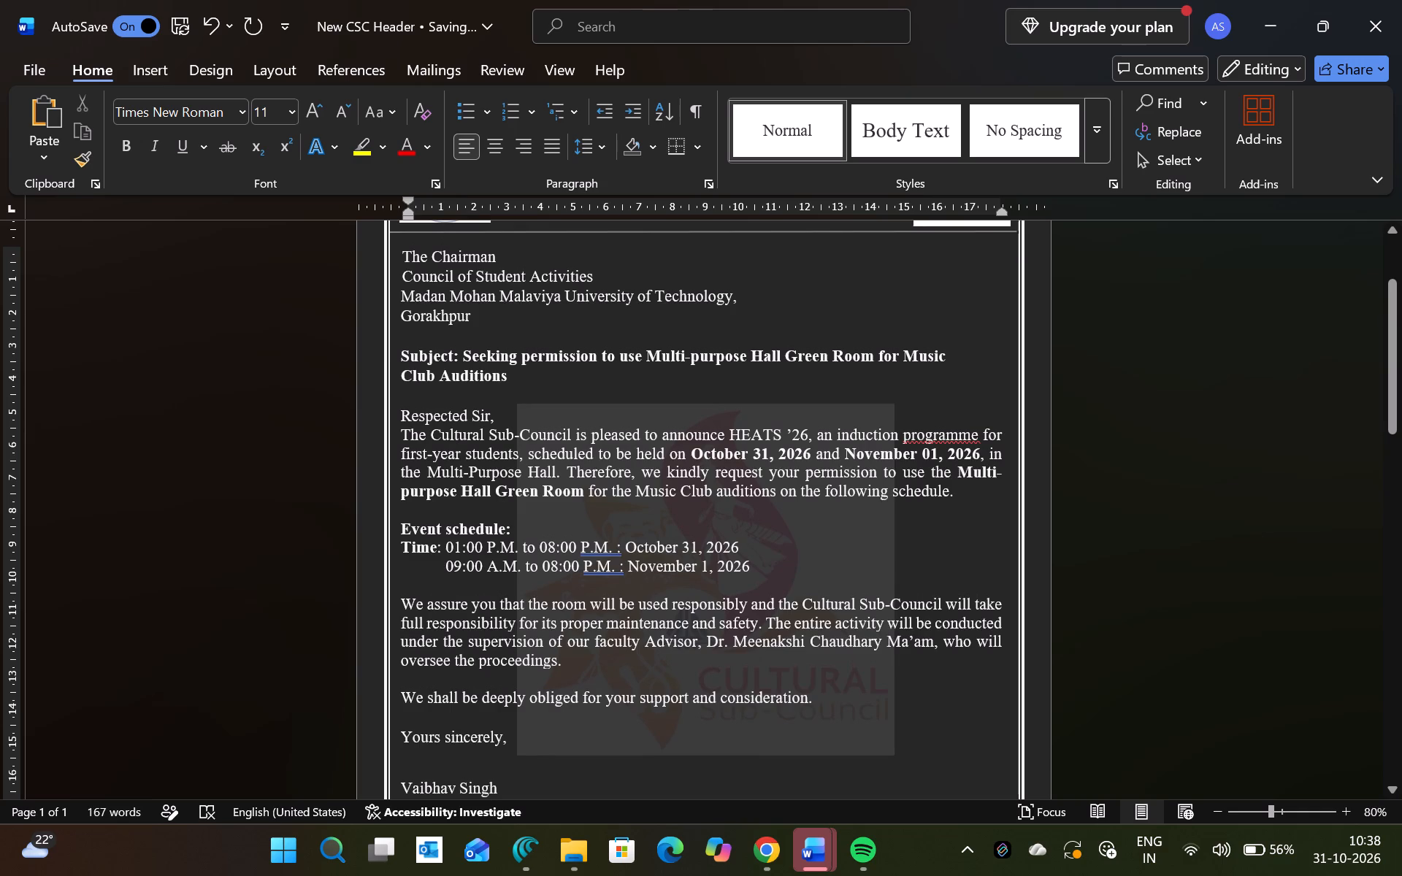
{"action": "scroll", "coordinate": [719, 496], "scroll_direction": "up", "scroll_amount": 1}
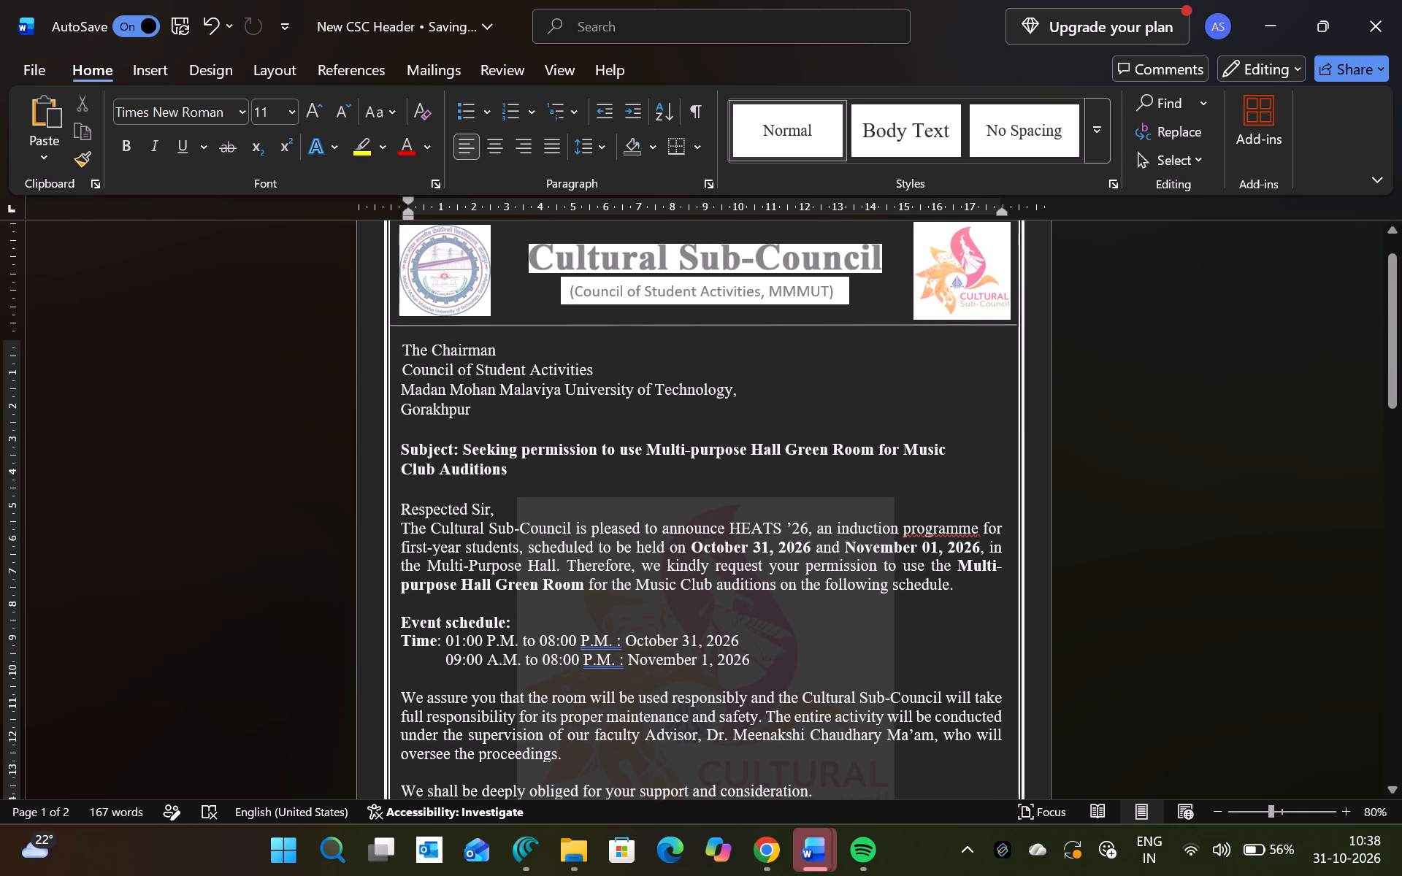
{"action": "right_click", "coordinate": [615, 651]}
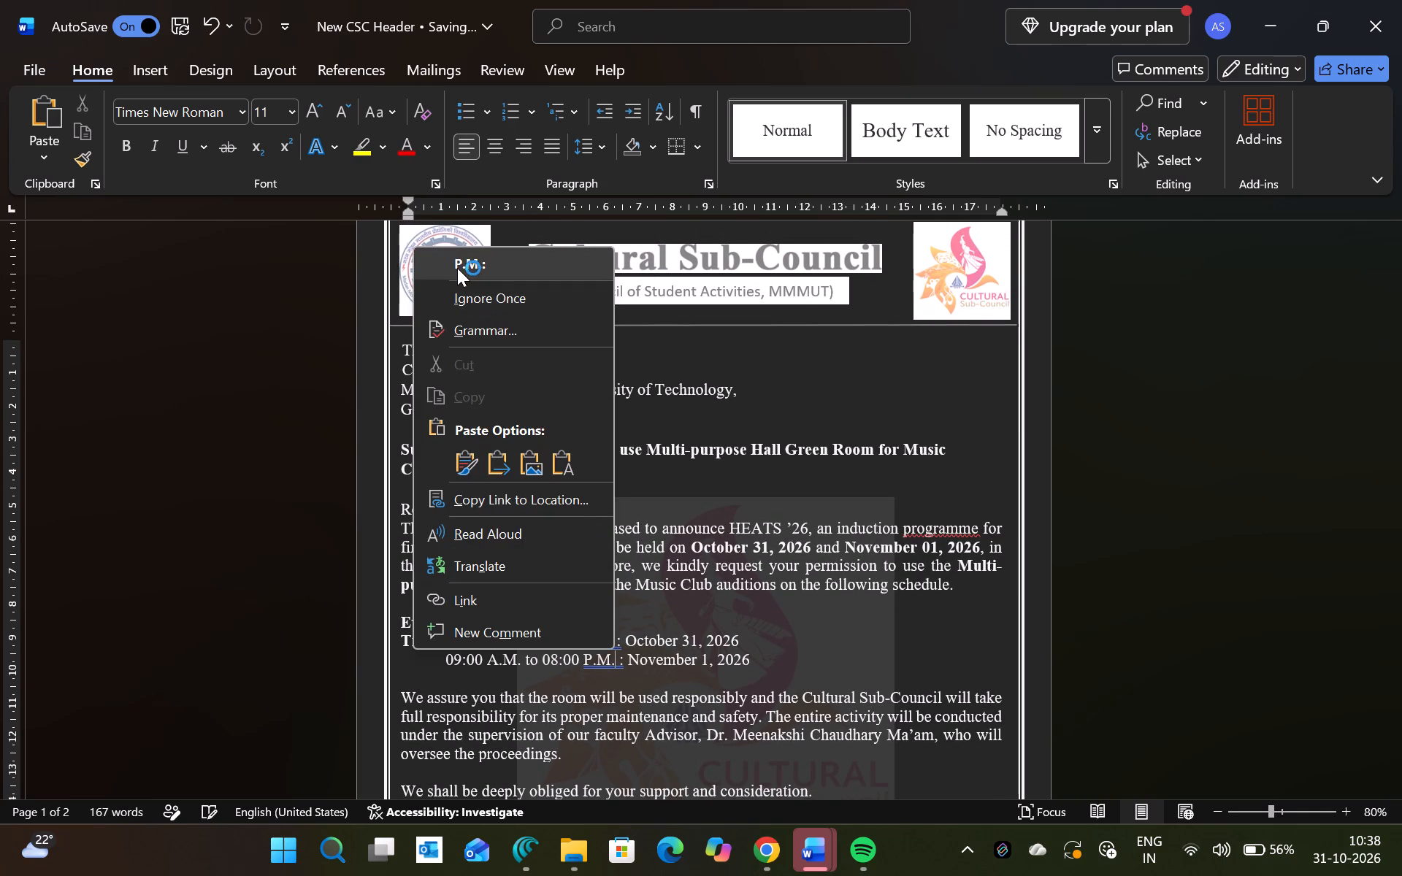
{"action": "left_click", "coordinate": [457, 268]}
{"action": "right_click", "coordinate": [591, 642]}
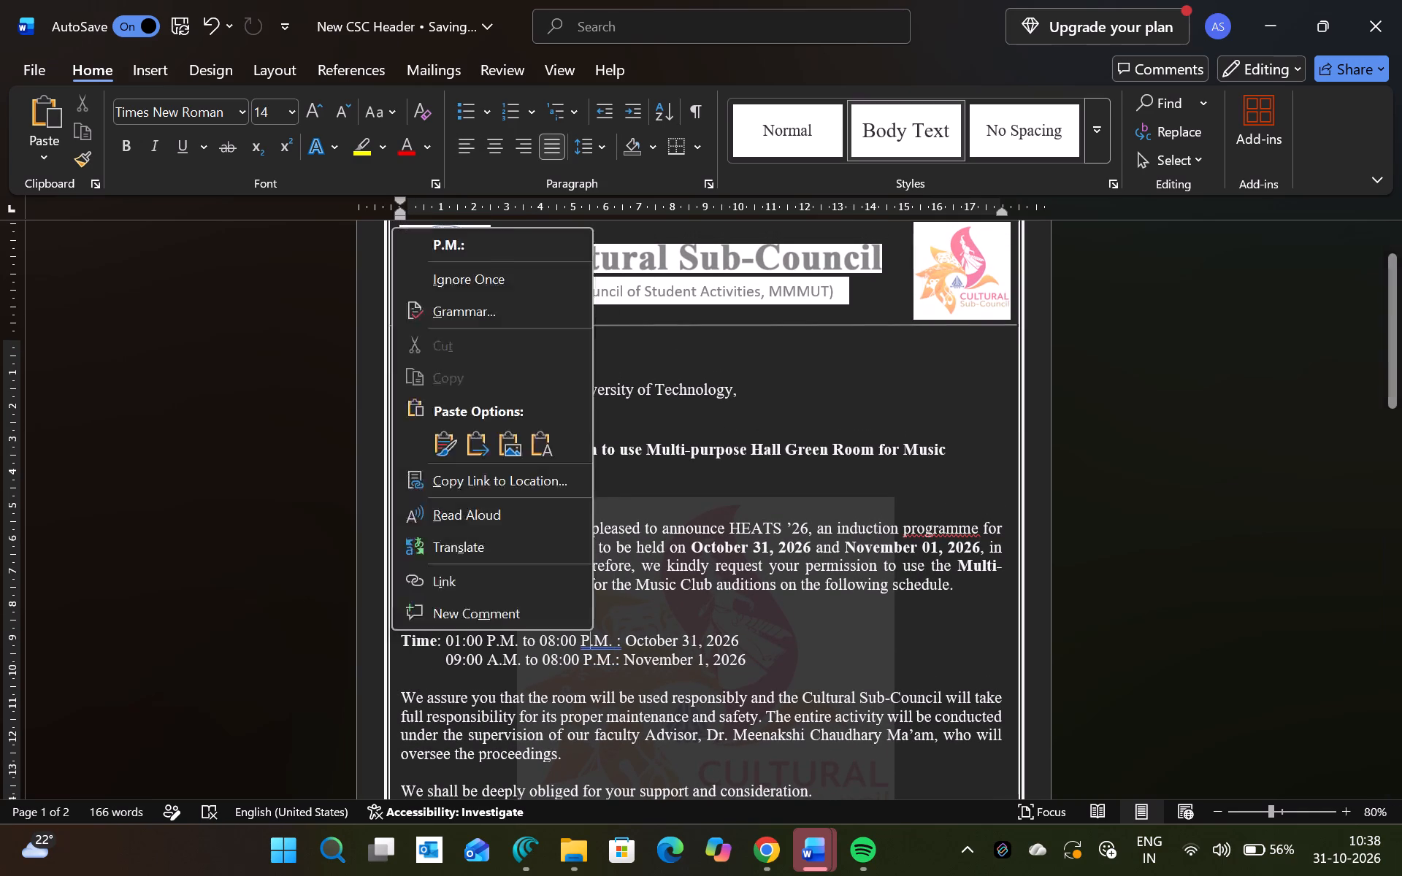
{"action": "left_click", "coordinate": [445, 234]}
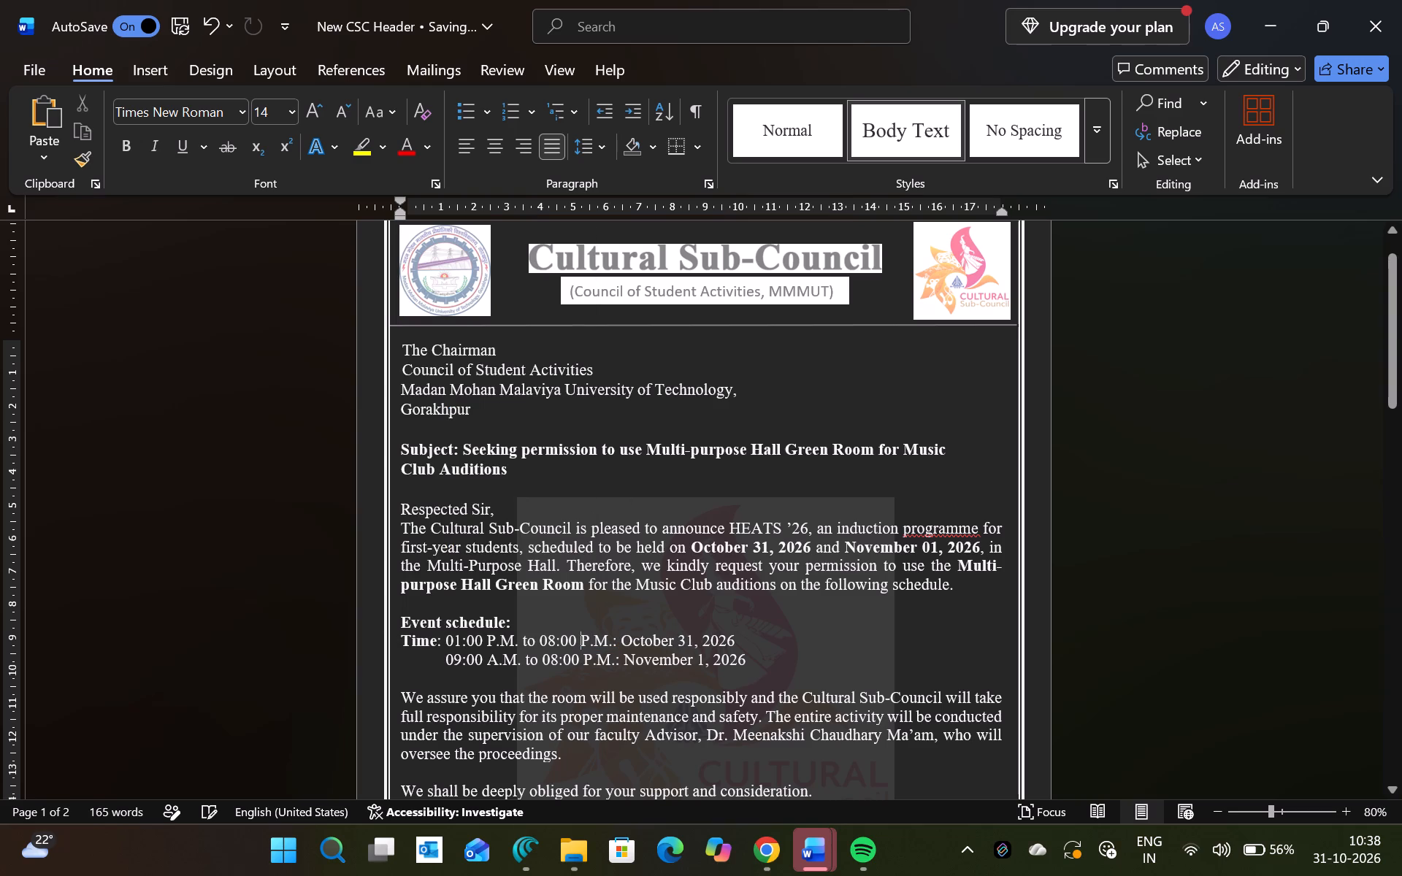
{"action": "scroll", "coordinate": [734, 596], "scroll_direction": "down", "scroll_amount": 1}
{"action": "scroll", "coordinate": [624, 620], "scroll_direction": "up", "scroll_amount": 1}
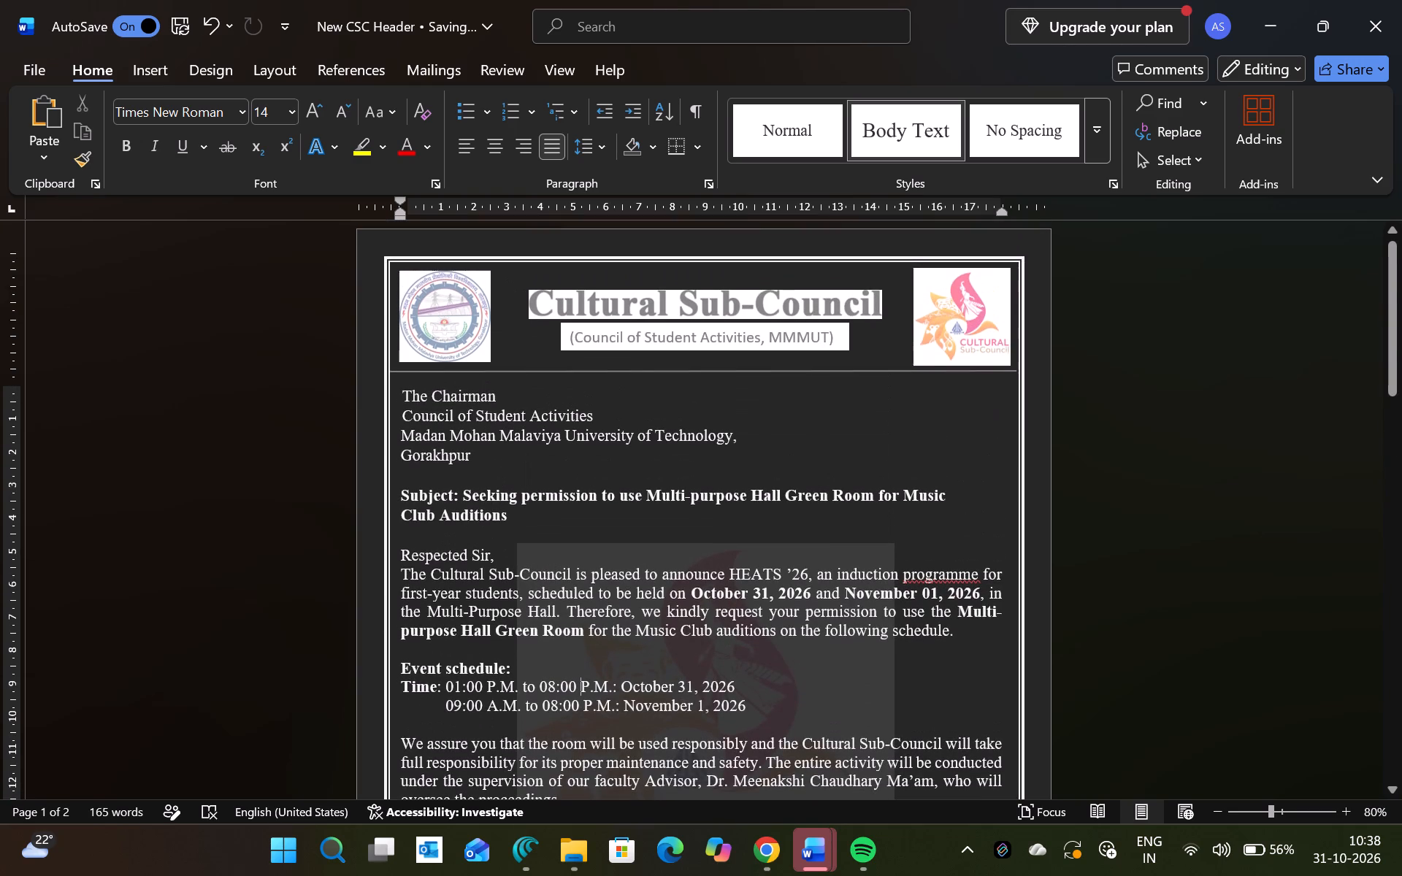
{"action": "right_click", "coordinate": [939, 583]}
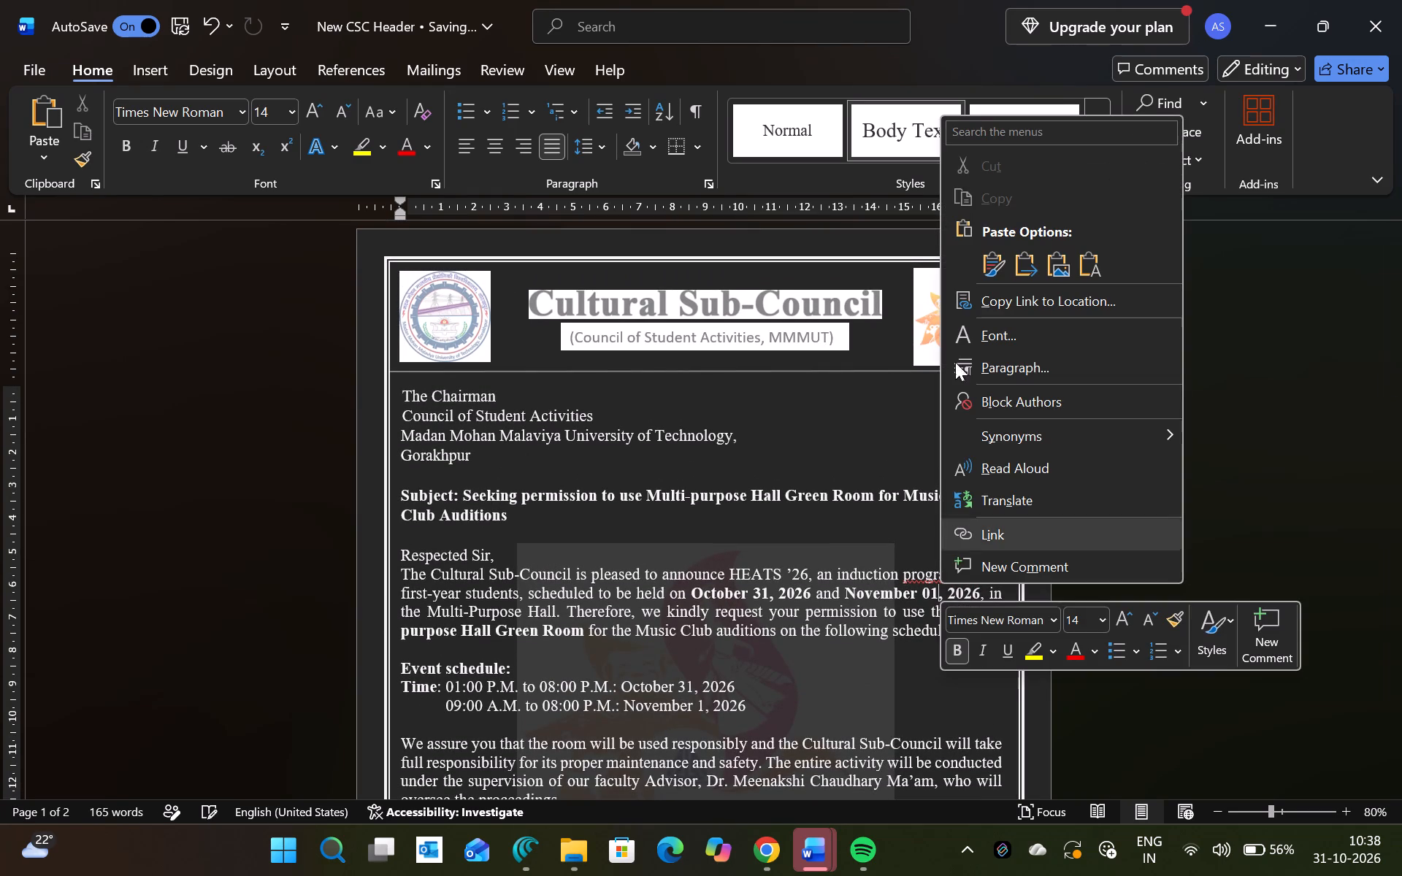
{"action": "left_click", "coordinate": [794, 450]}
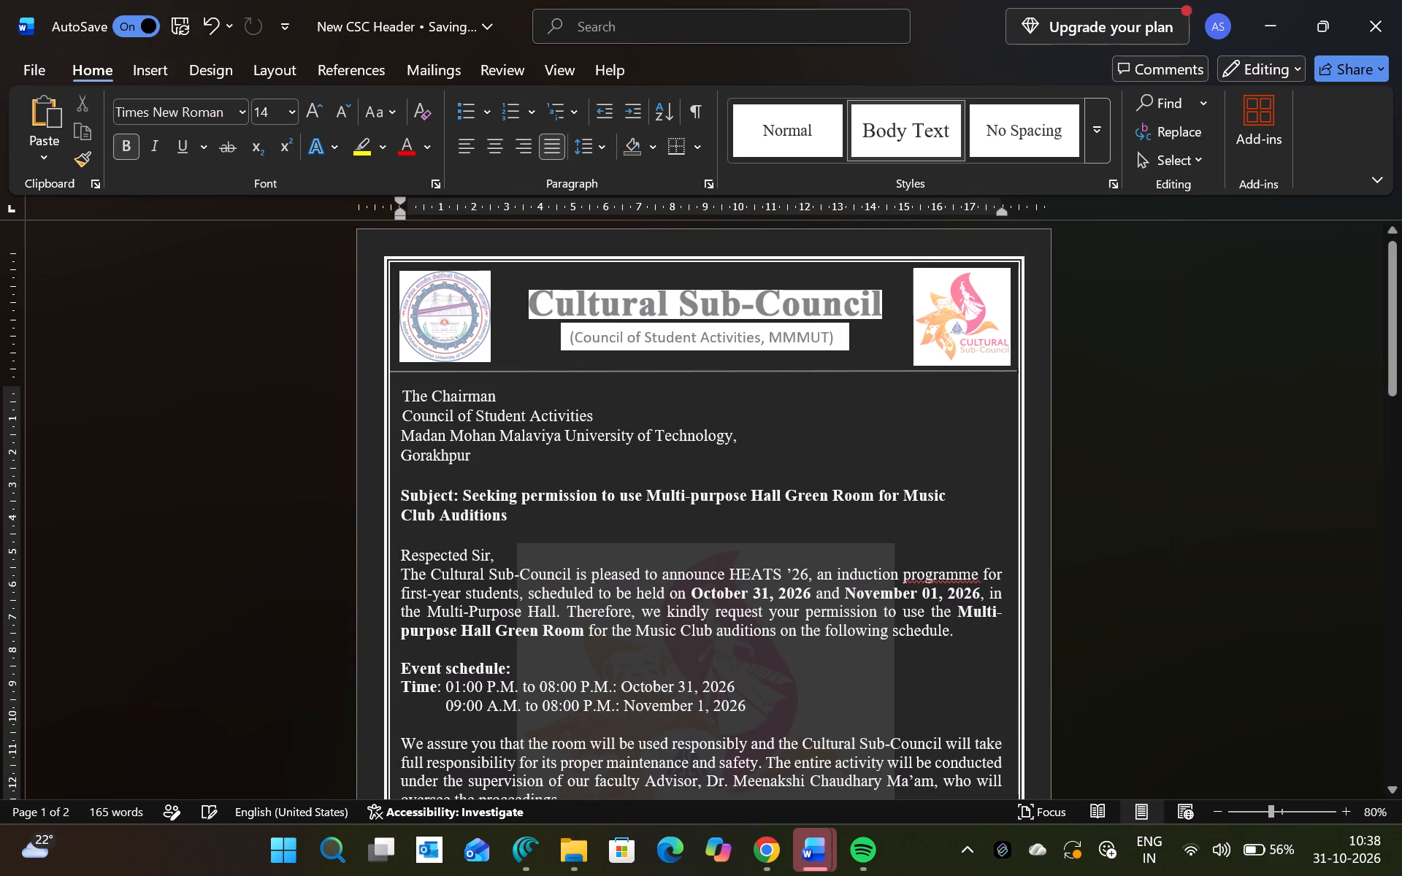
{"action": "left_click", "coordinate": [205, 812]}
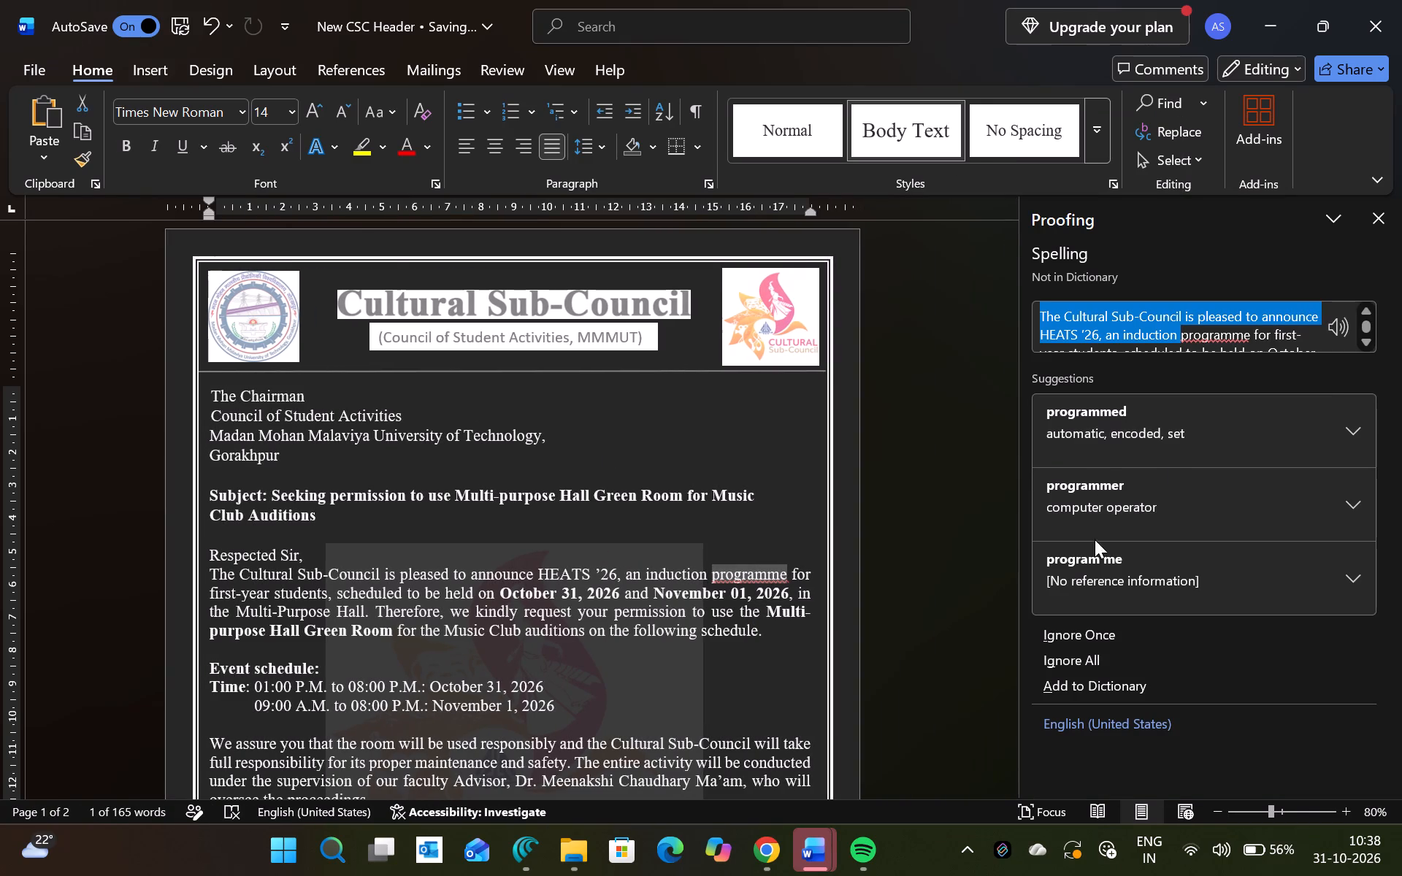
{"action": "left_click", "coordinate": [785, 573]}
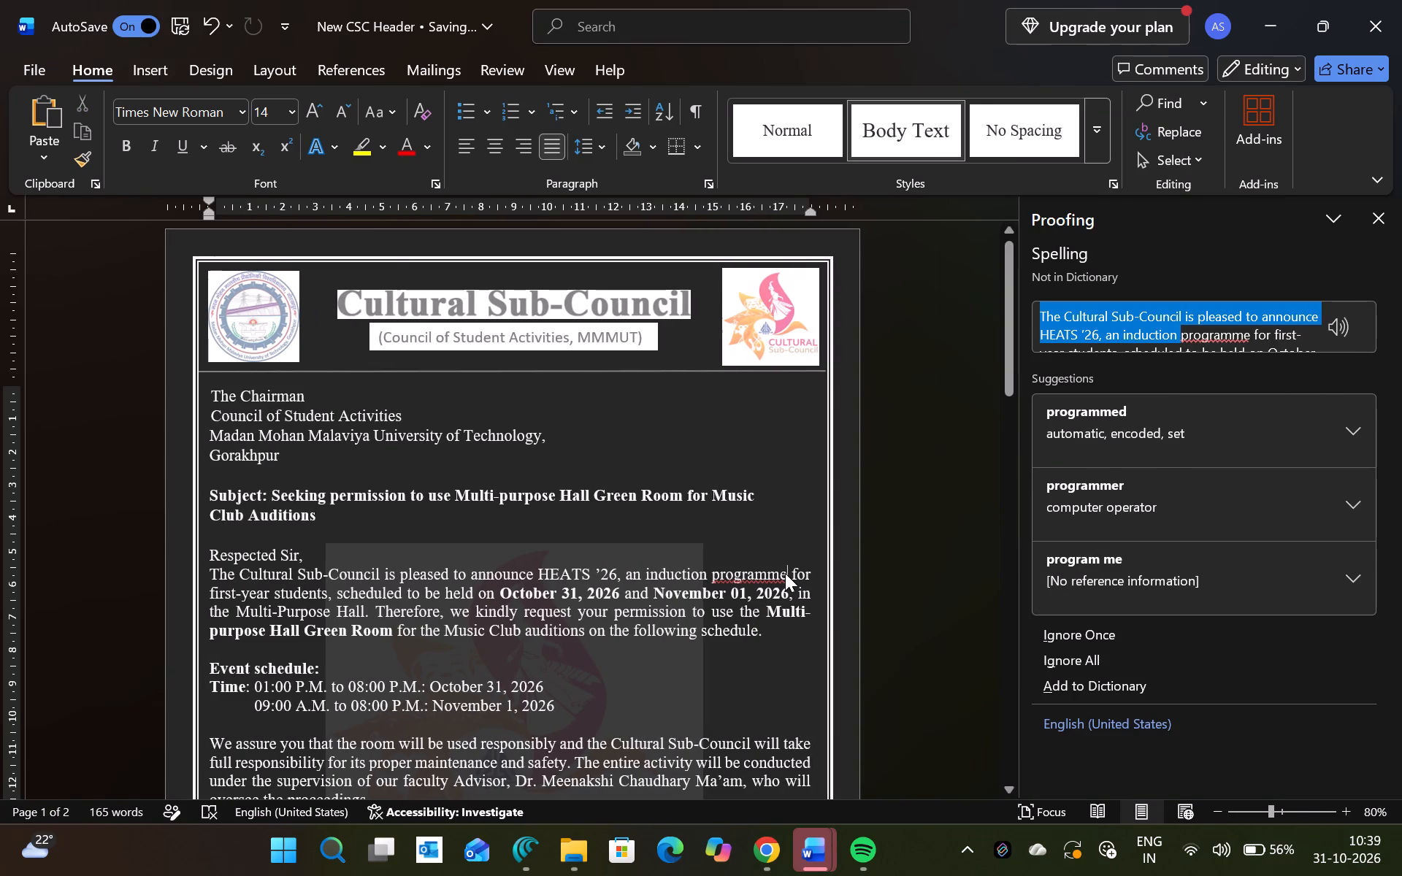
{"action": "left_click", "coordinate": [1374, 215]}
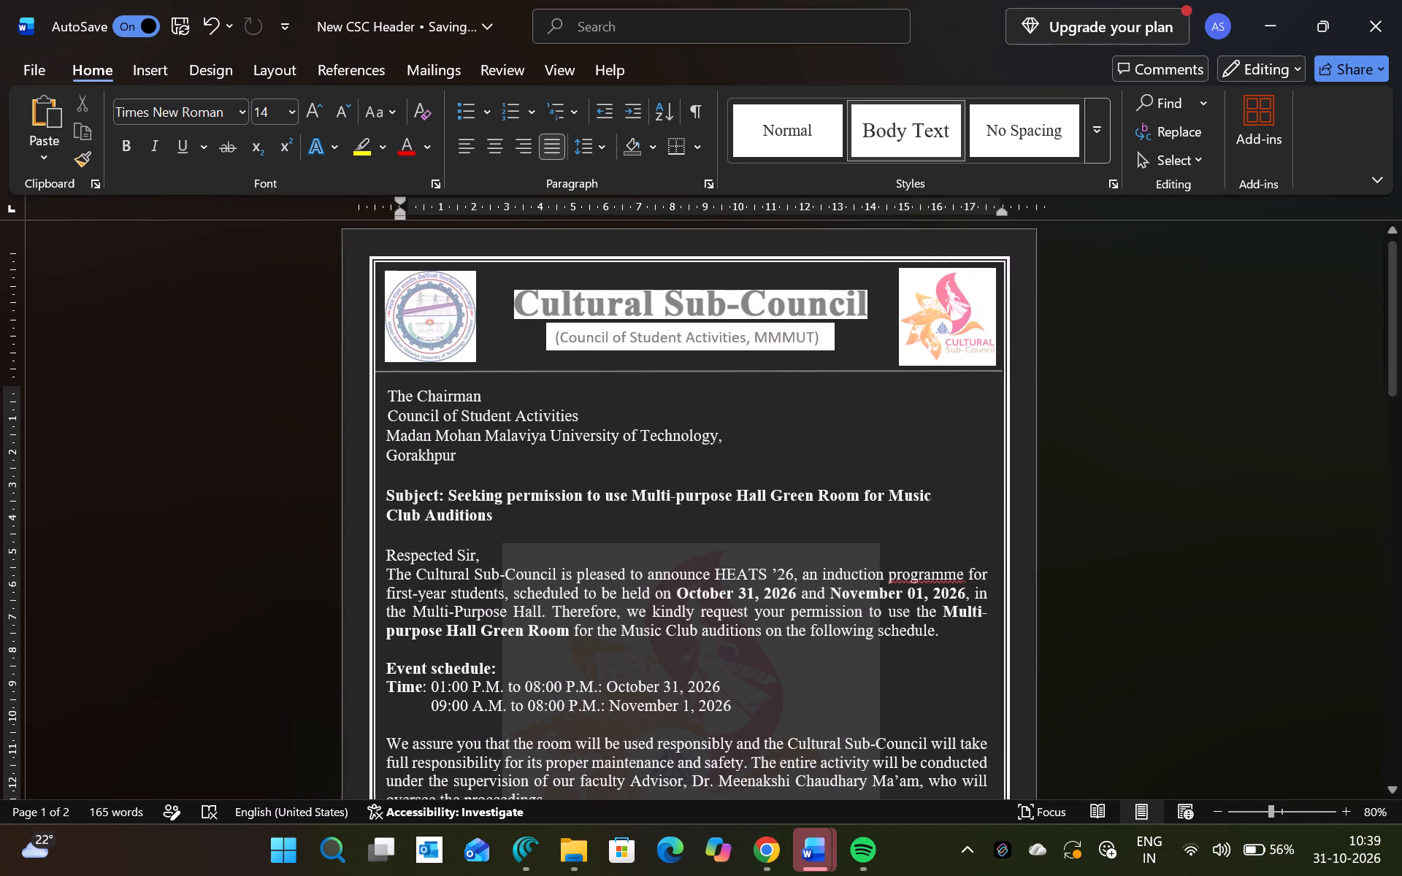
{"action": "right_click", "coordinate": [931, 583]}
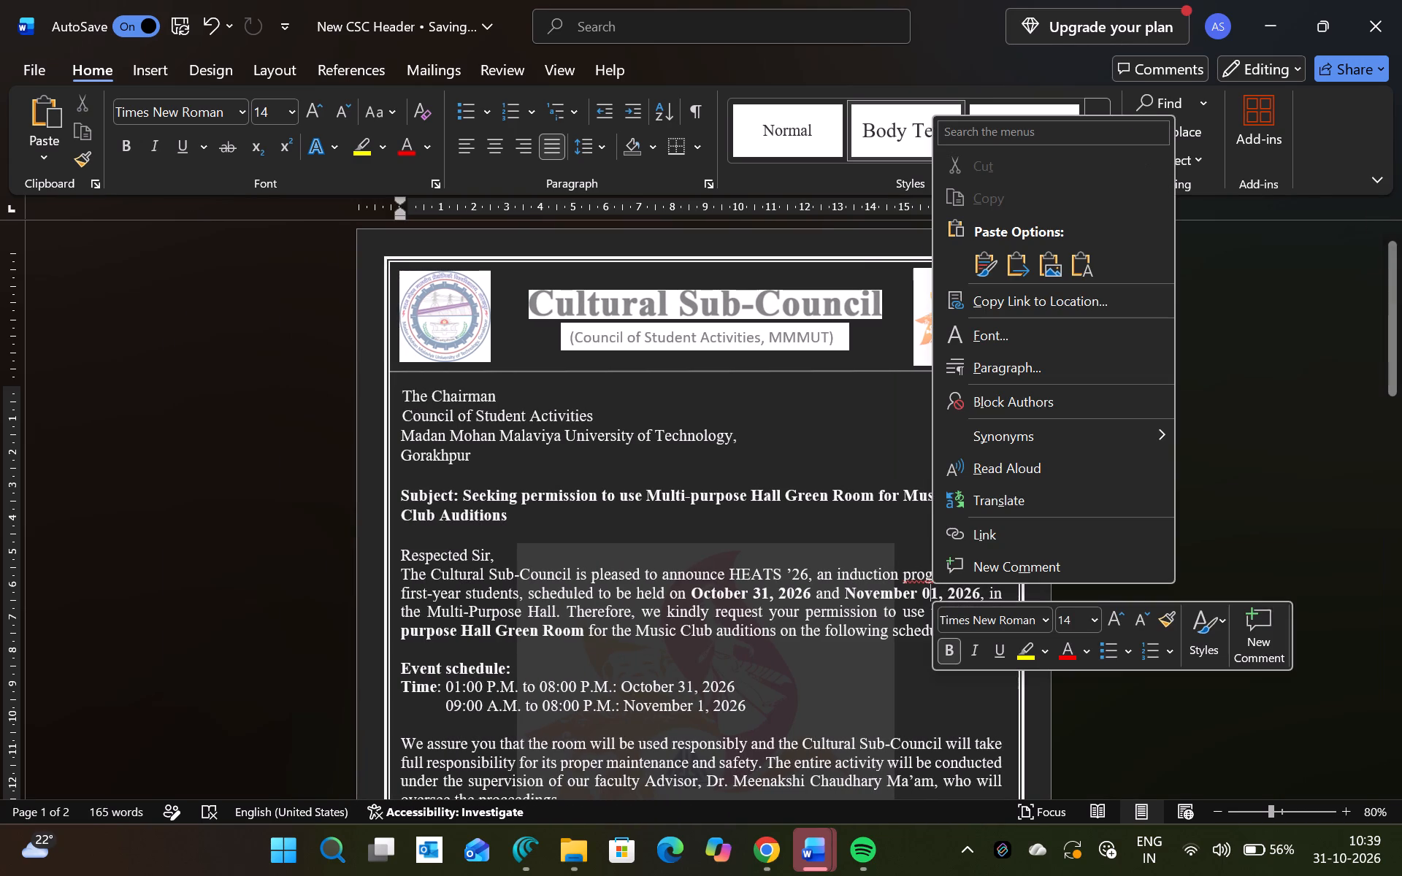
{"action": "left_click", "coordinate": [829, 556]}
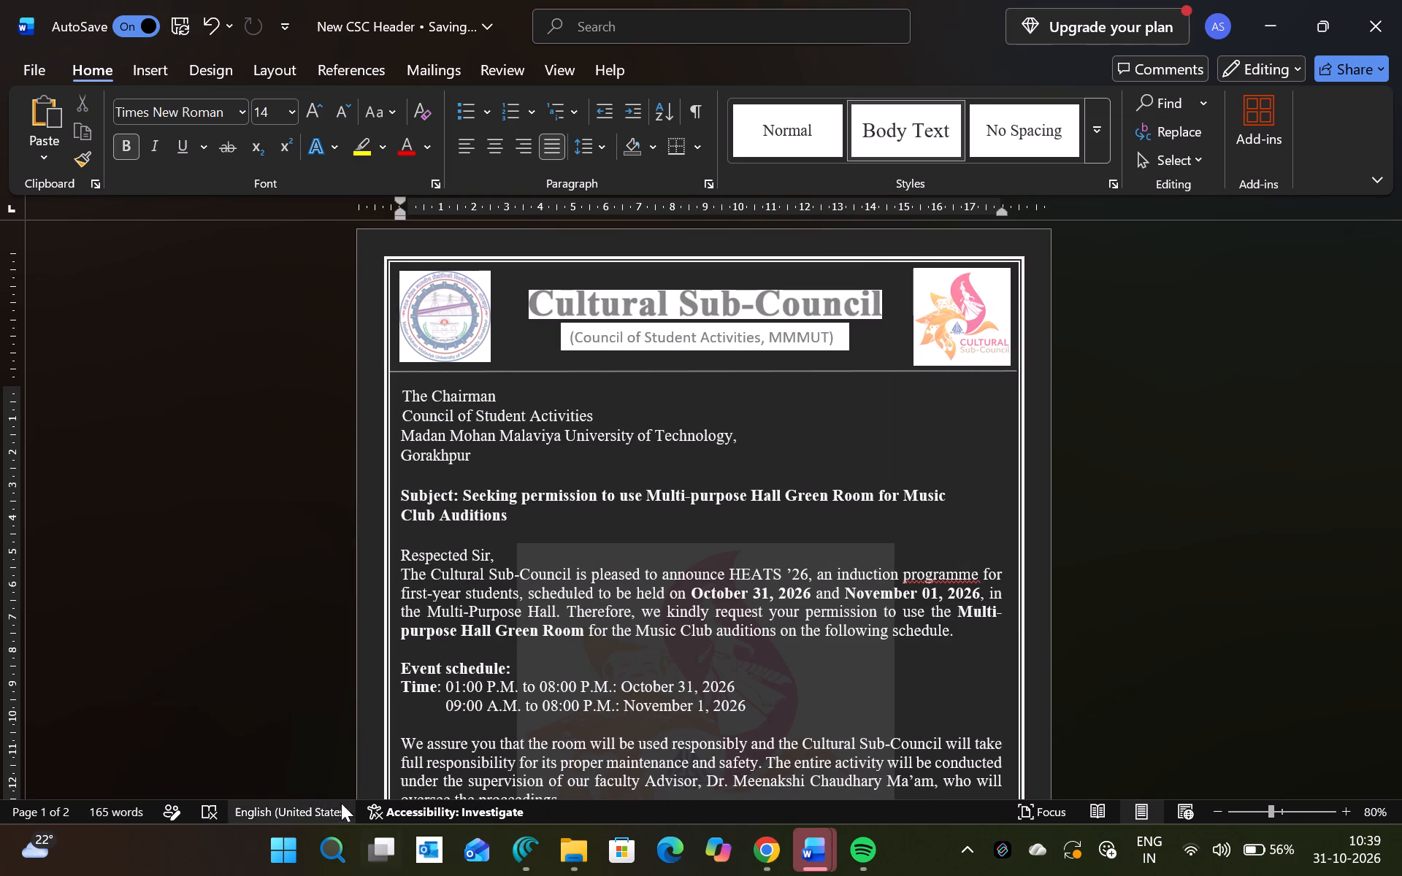
Run the spelling check and ignore the flagged word "programme" once.
{"action": "left_click", "coordinate": [212, 806]}
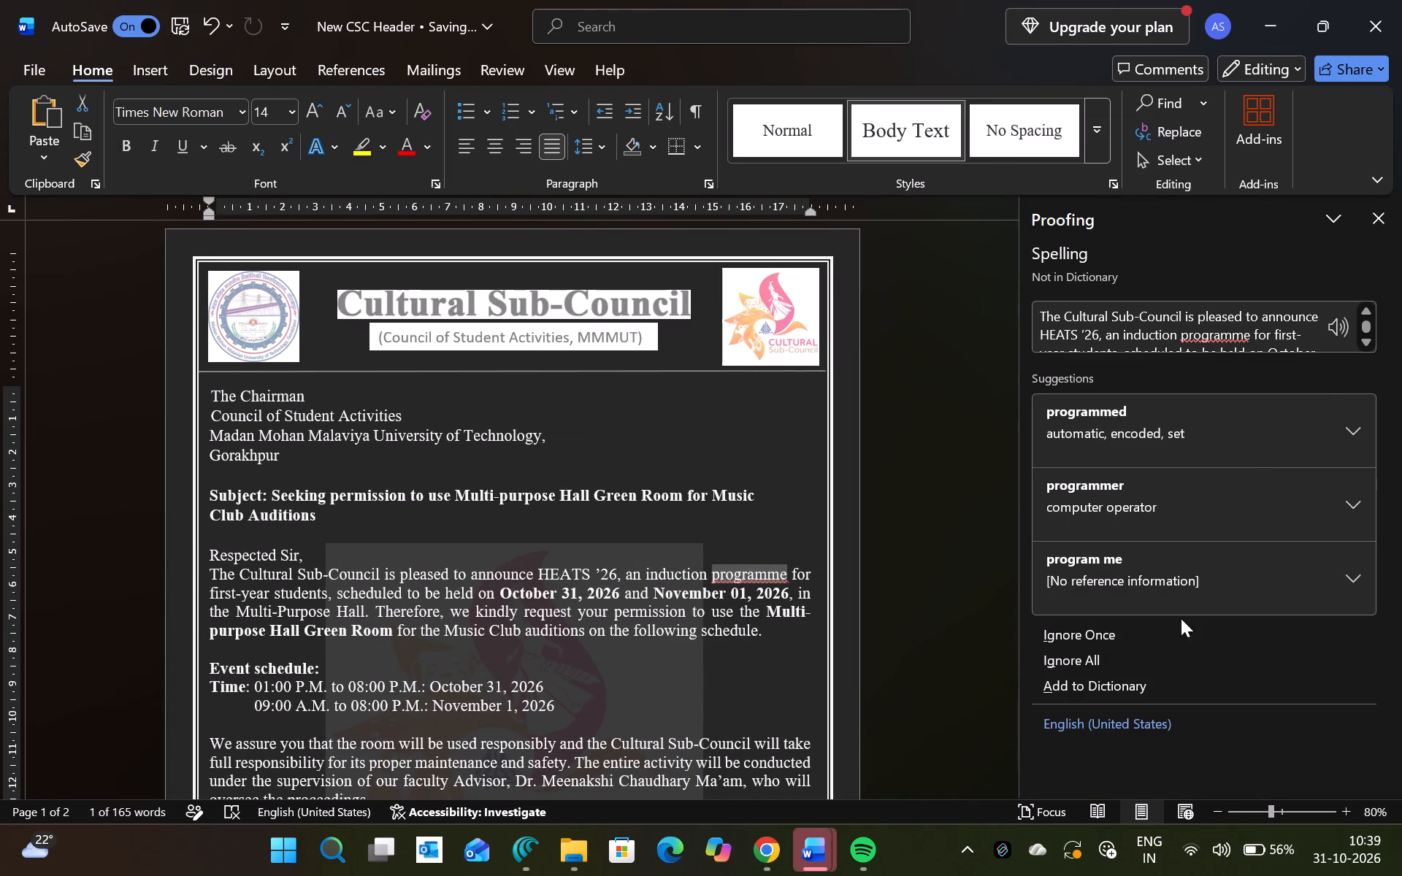
{"action": "left_click", "coordinate": [1090, 634]}
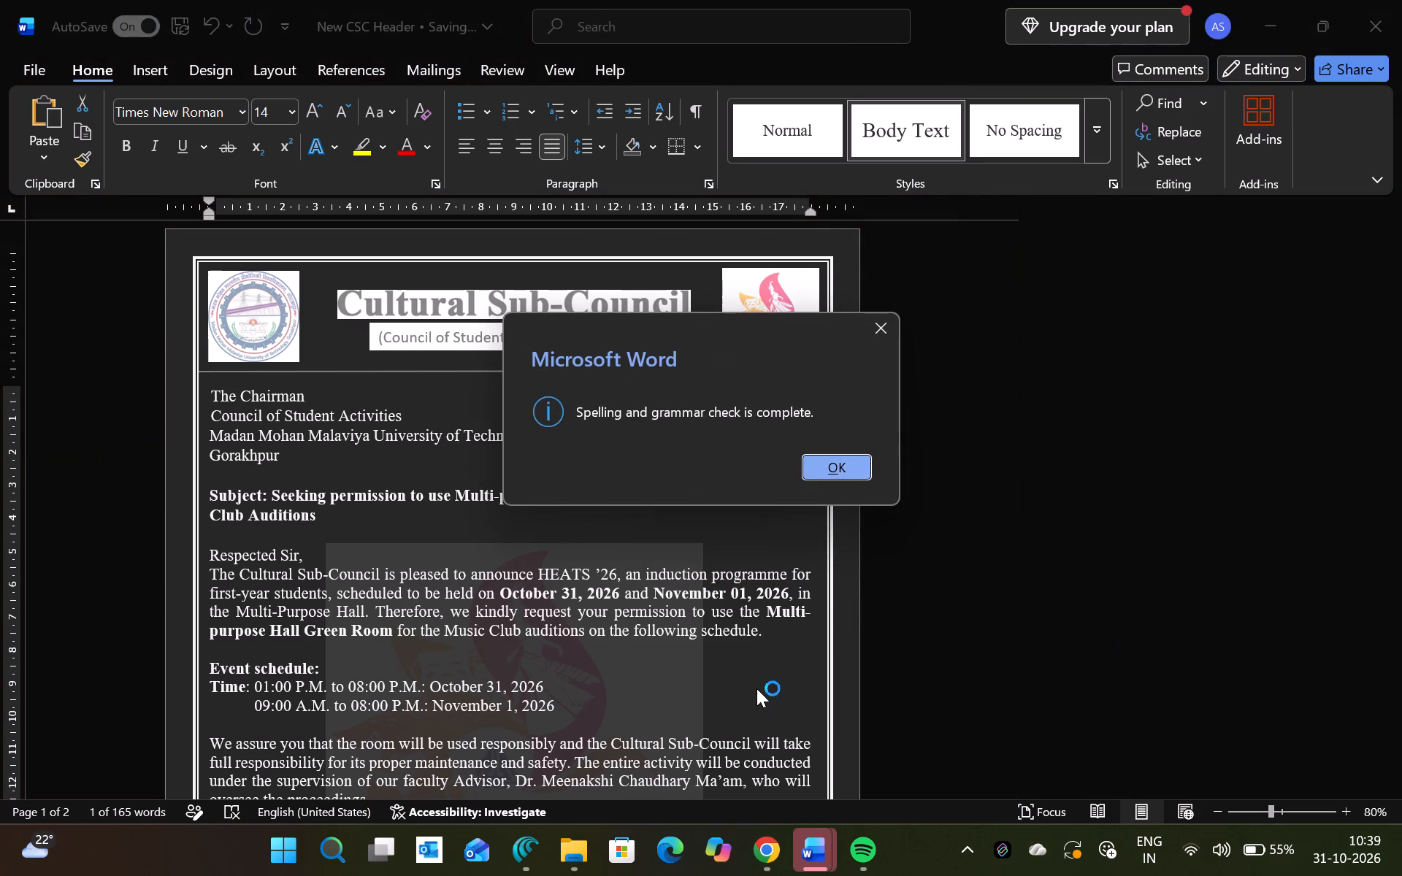
{"action": "left_click", "coordinate": [842, 463]}
Save a copy of the letter as the Word document "MPH and MUSIC" in the C: Desktop folder.
{"action": "scroll", "coordinate": [734, 522], "scroll_direction": "down", "scroll_amount": 1}
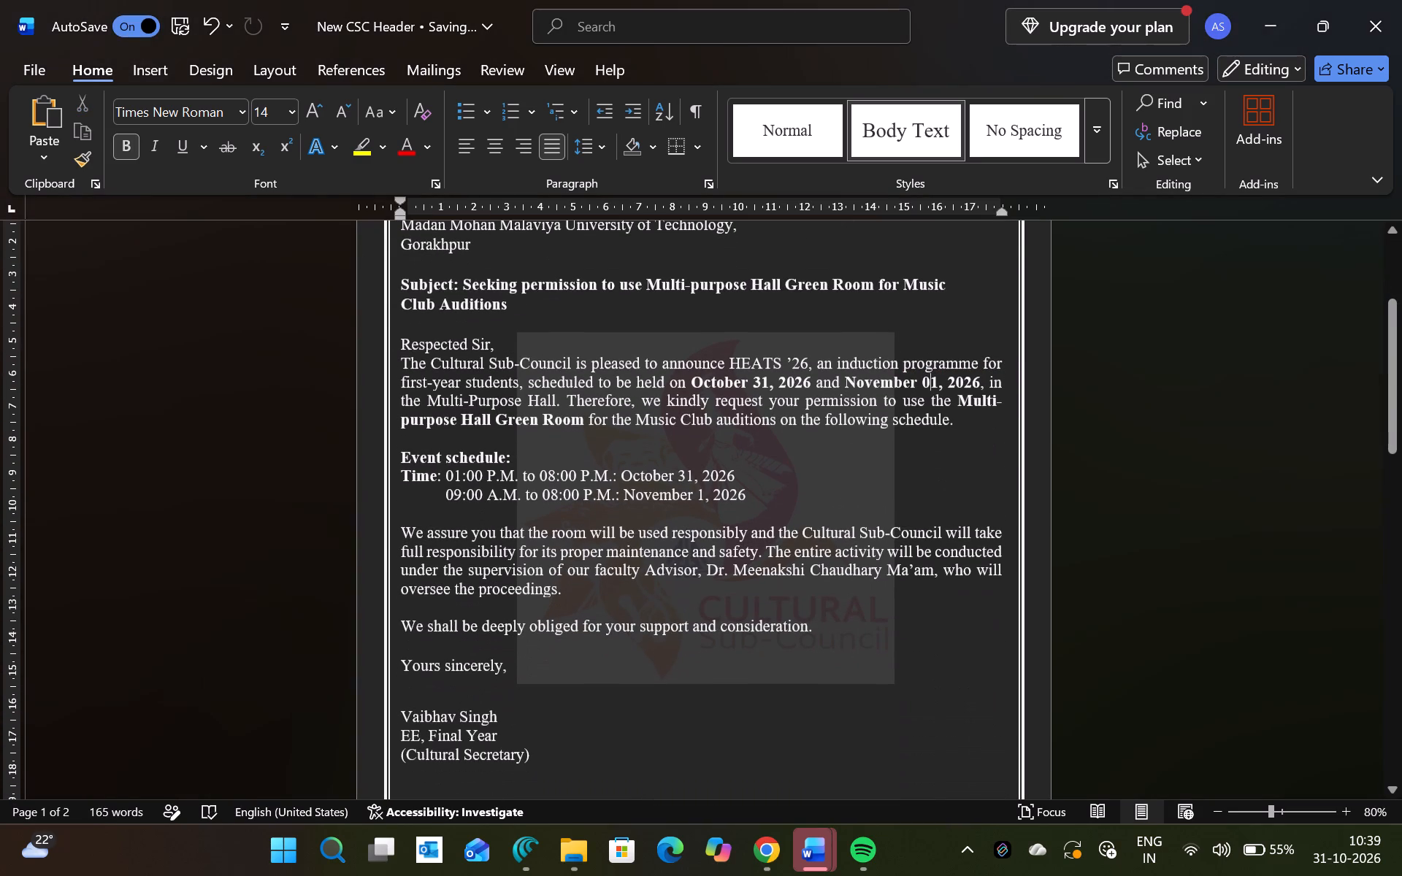
{"action": "left_click", "coordinate": [36, 67]}
{"action": "left_click", "coordinate": [60, 366]}
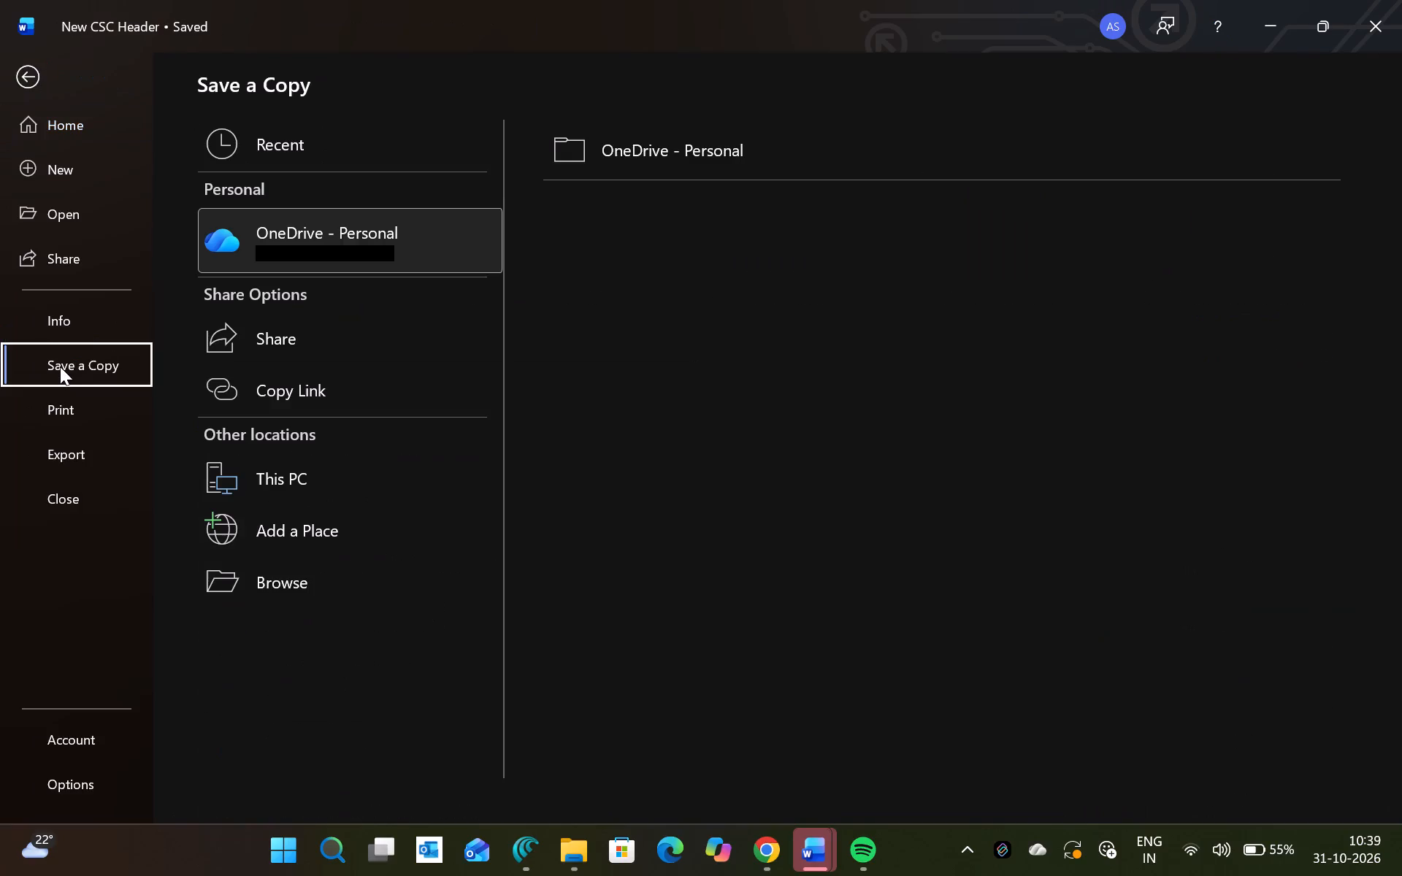
{"action": "left_click", "coordinate": [318, 475]}
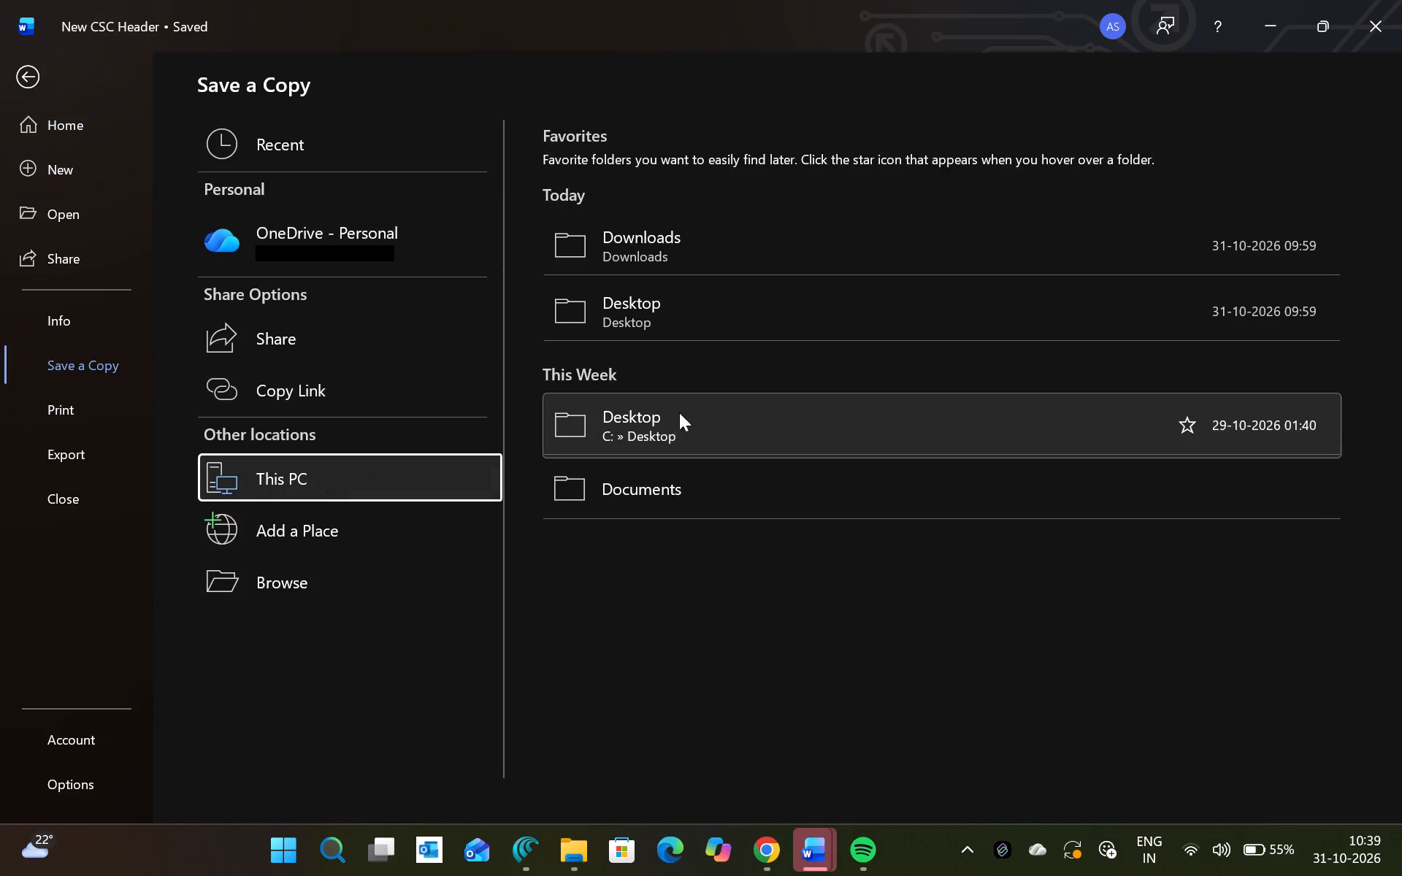
{"action": "left_click", "coordinate": [670, 420]}
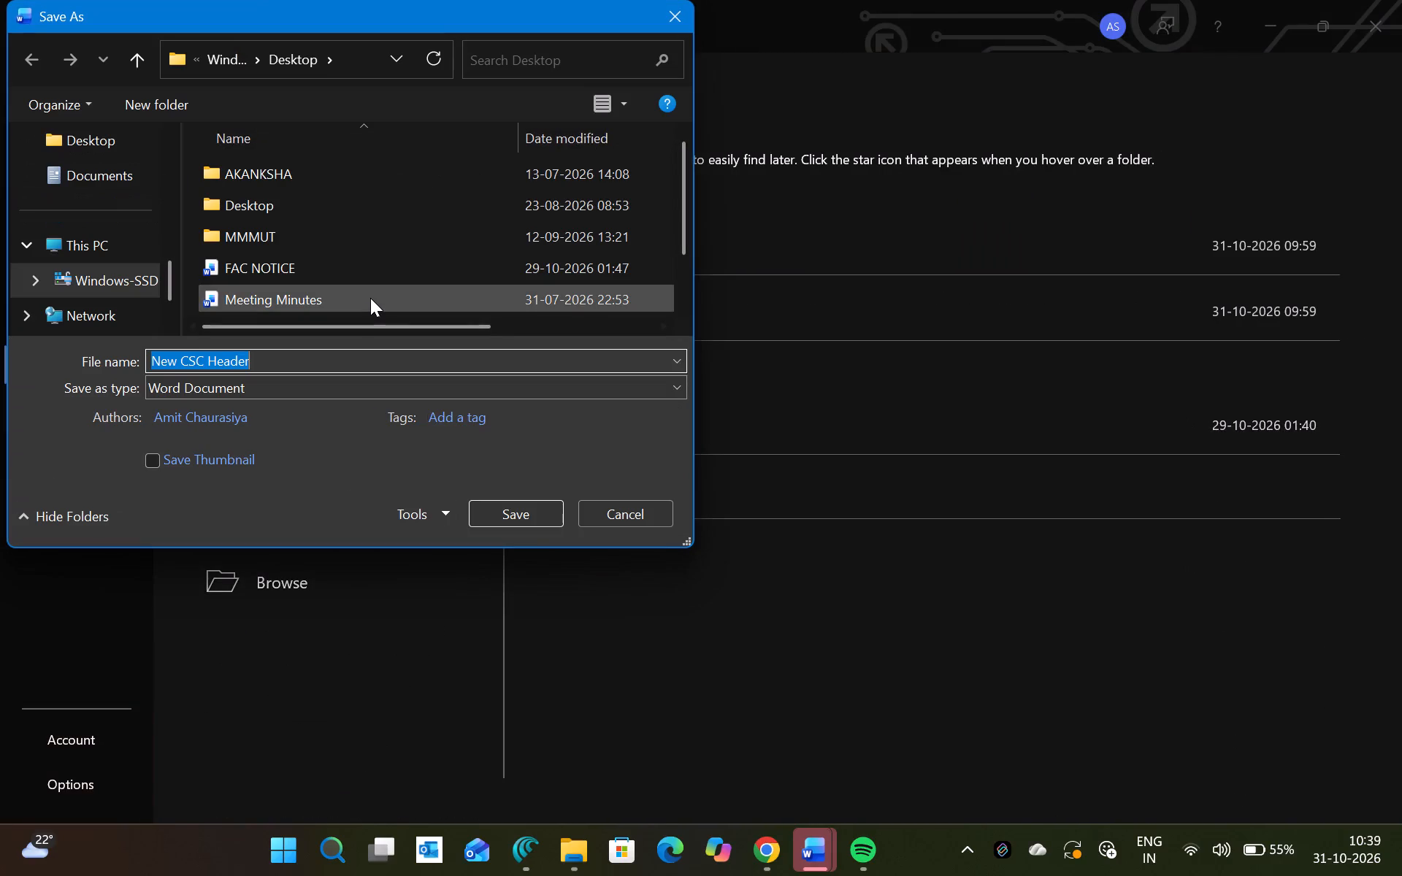
{"action": "type", "text": "MH"}
{"action": "key", "text": "BackSpace"}
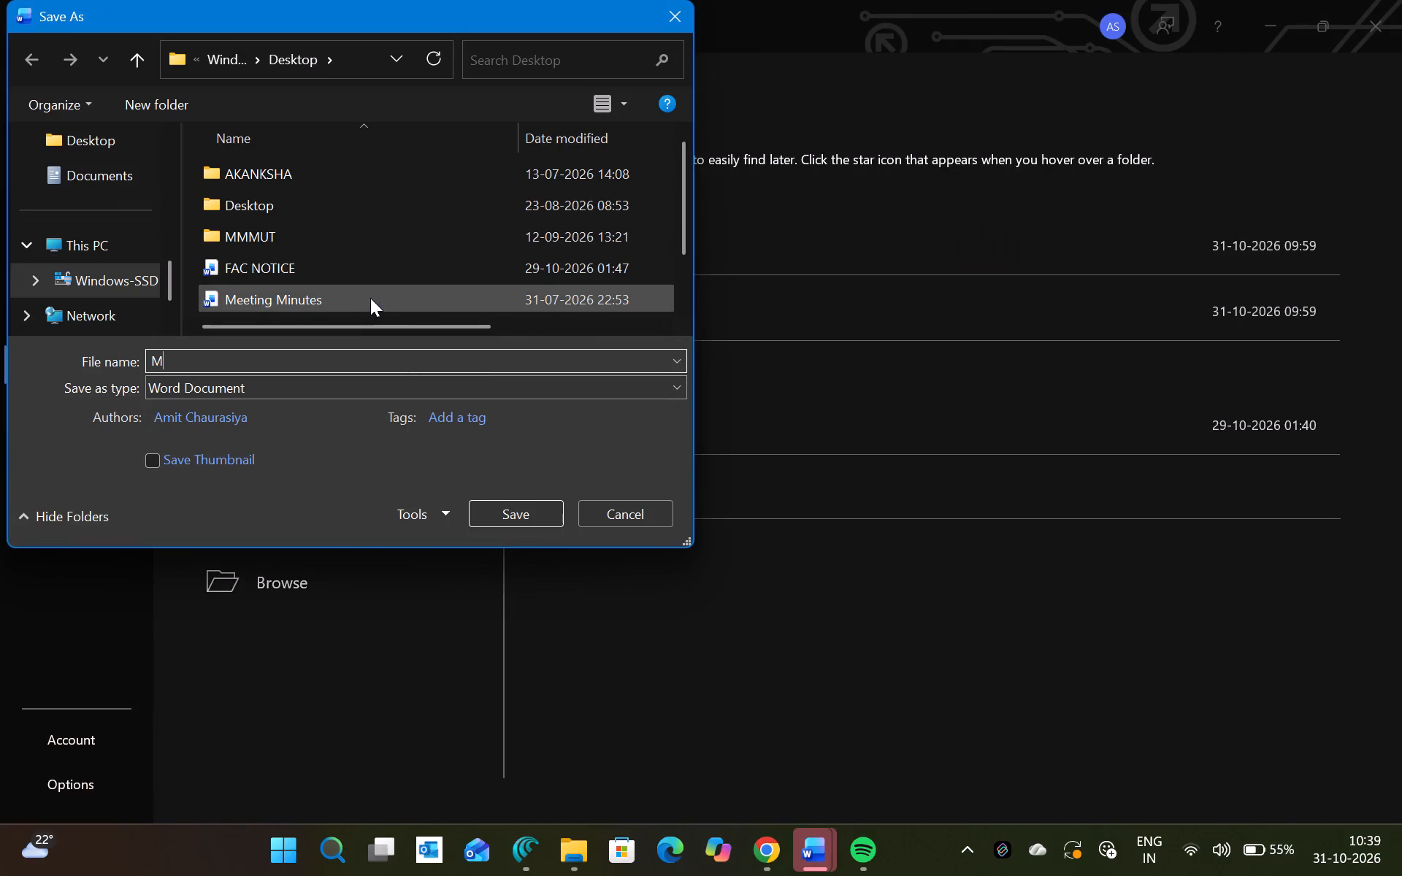
{"action": "type", "text": "PH"}
{"action": "key", "text": "space"}
{"action": "type", "text": "and MUS"}
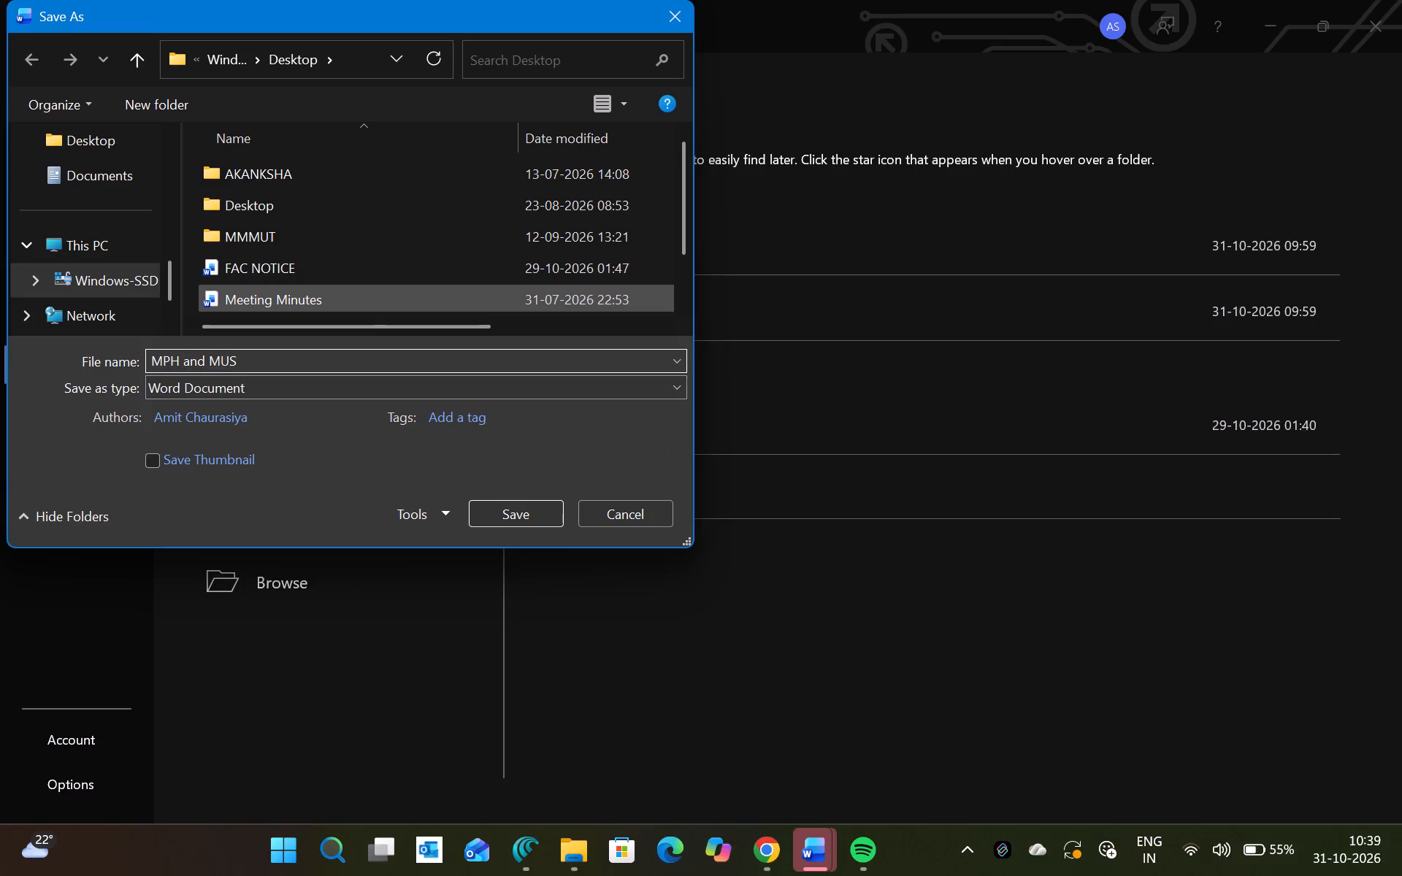
{"action": "type", "text": "IC"}
{"action": "key", "text": "Return"}
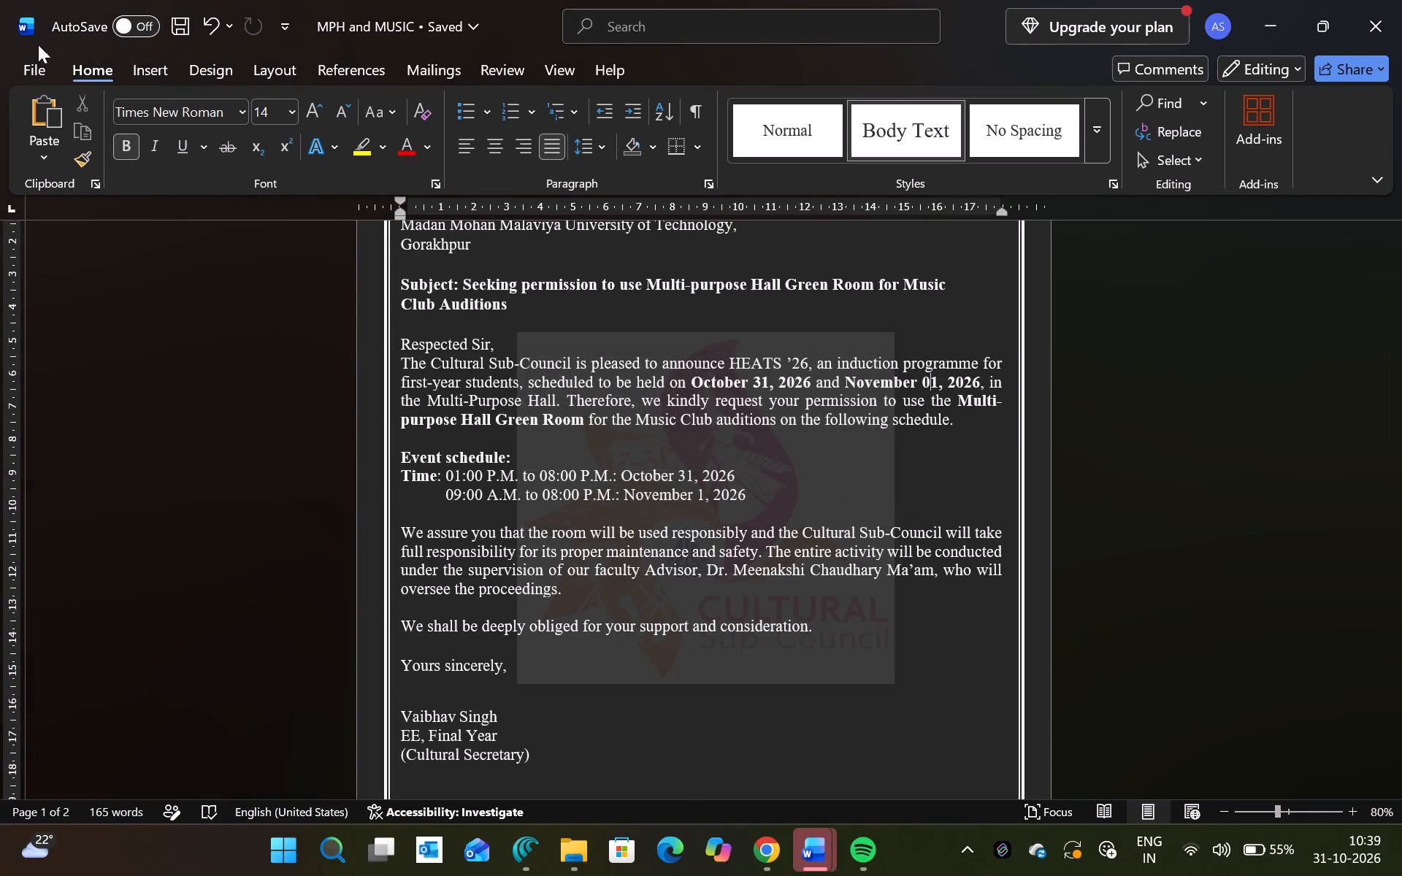
Save the MPH and MUSIC letter as a PDF in the OneDrive Desktop folder, keeping the file name.
{"action": "left_click", "coordinate": [33, 73]}
{"action": "left_click", "coordinate": [77, 404]}
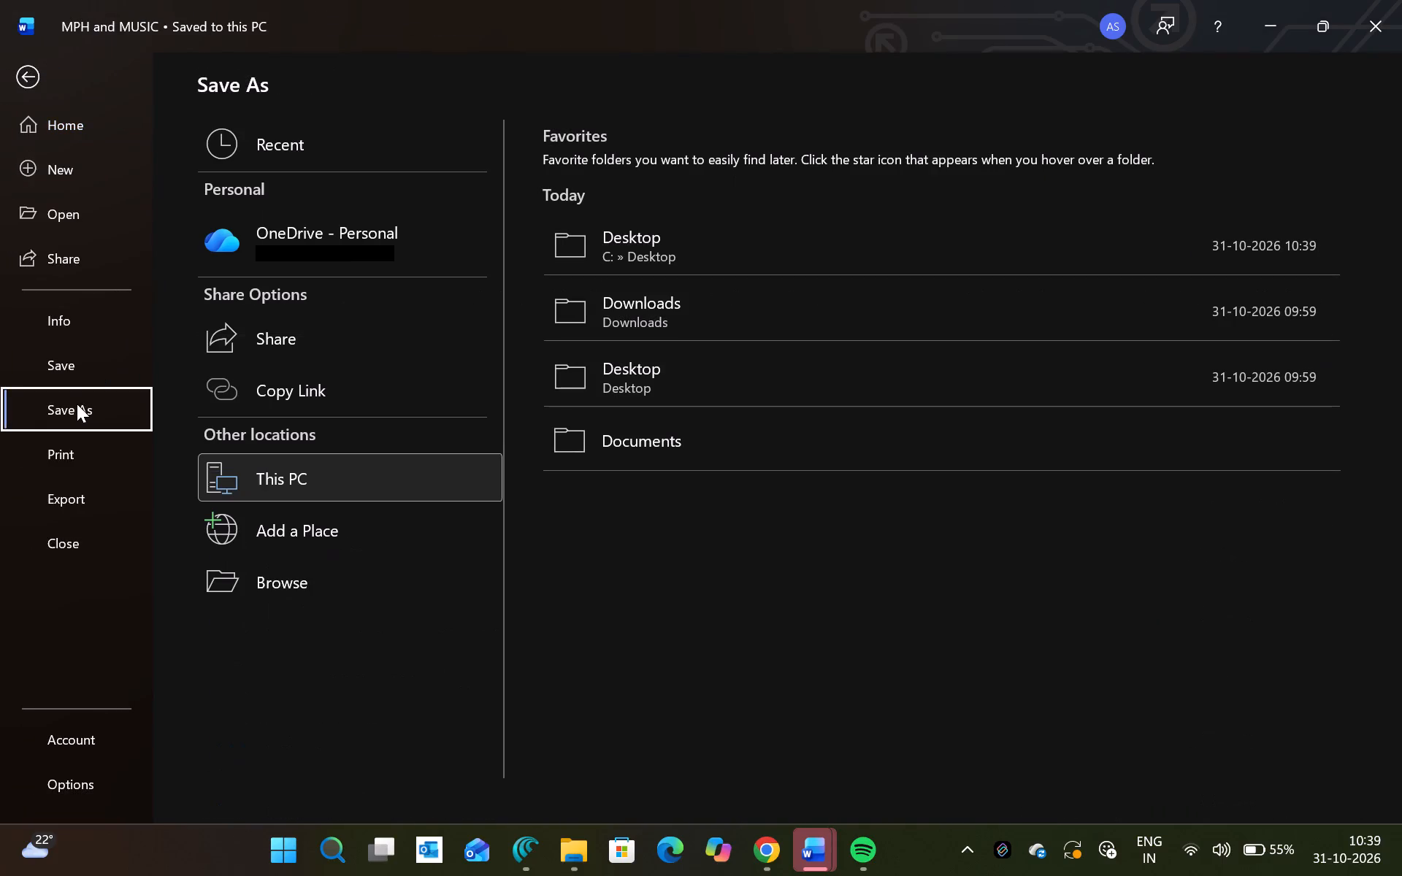
{"action": "left_click", "coordinate": [605, 391]}
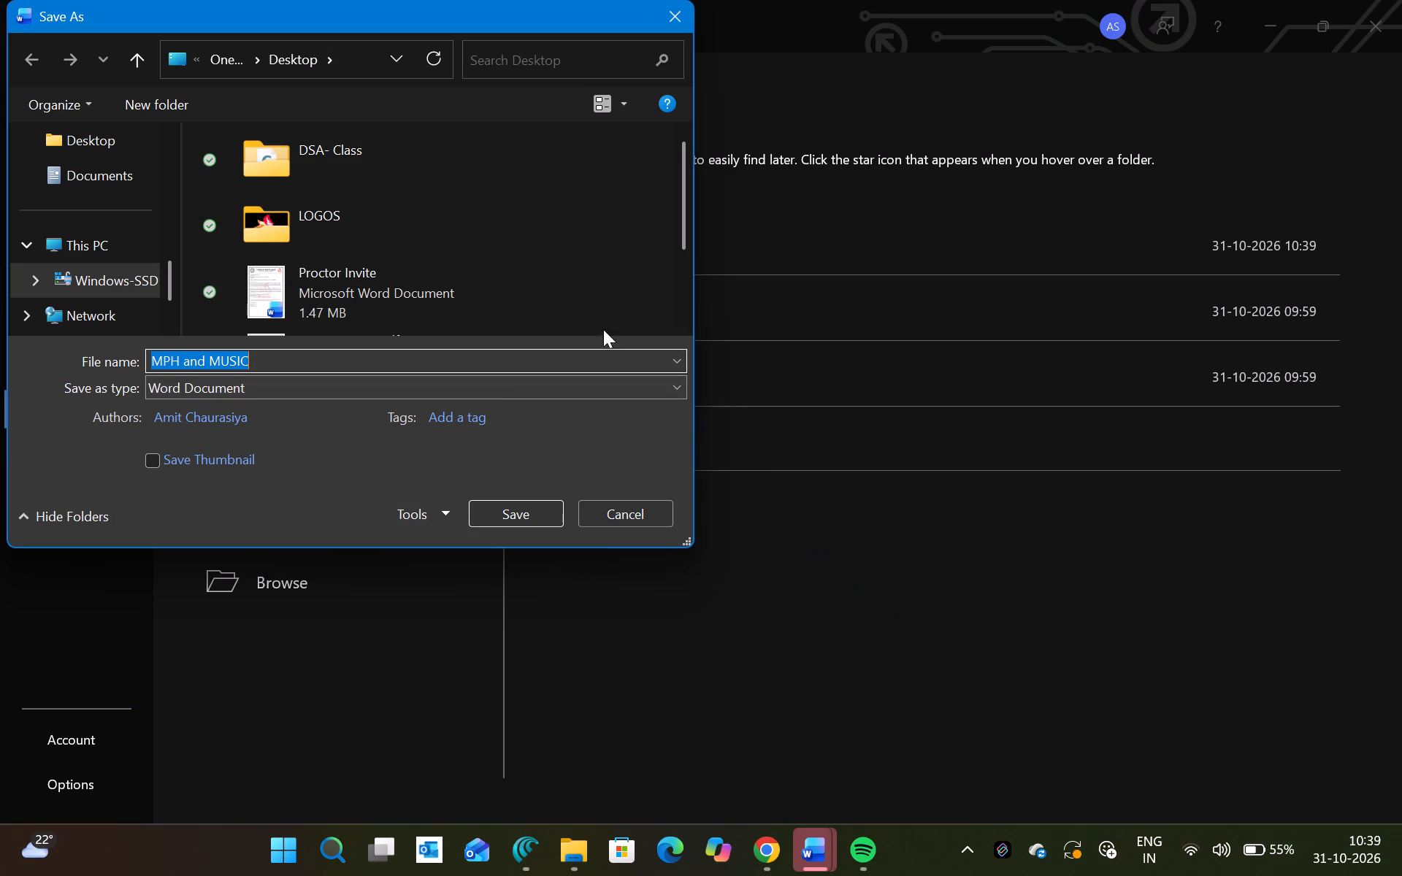
{"action": "left_click", "coordinate": [486, 388]}
{"action": "left_click", "coordinate": [169, 525]}
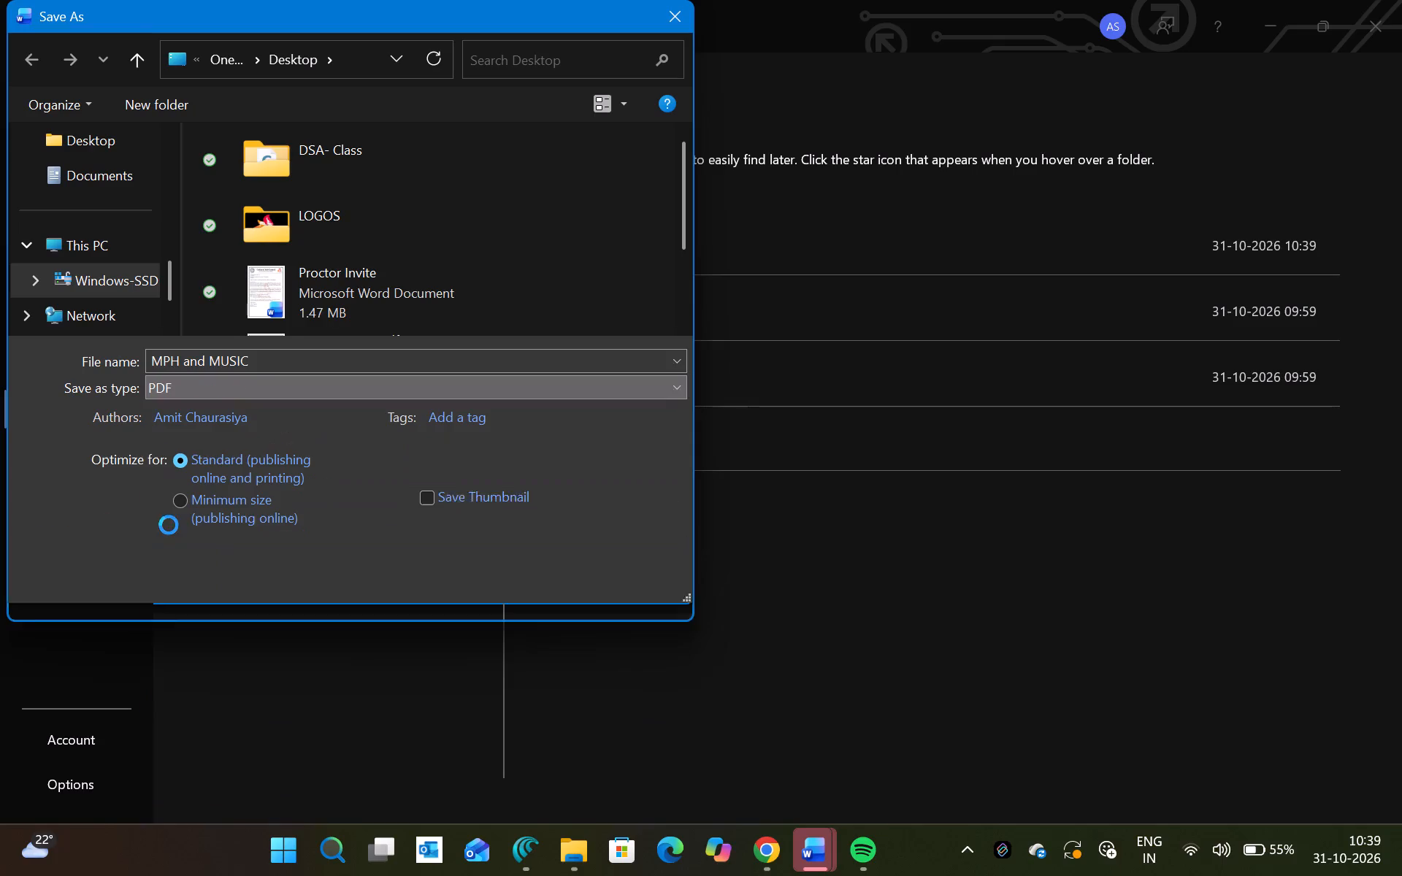
{"action": "left_click", "coordinate": [497, 572]}
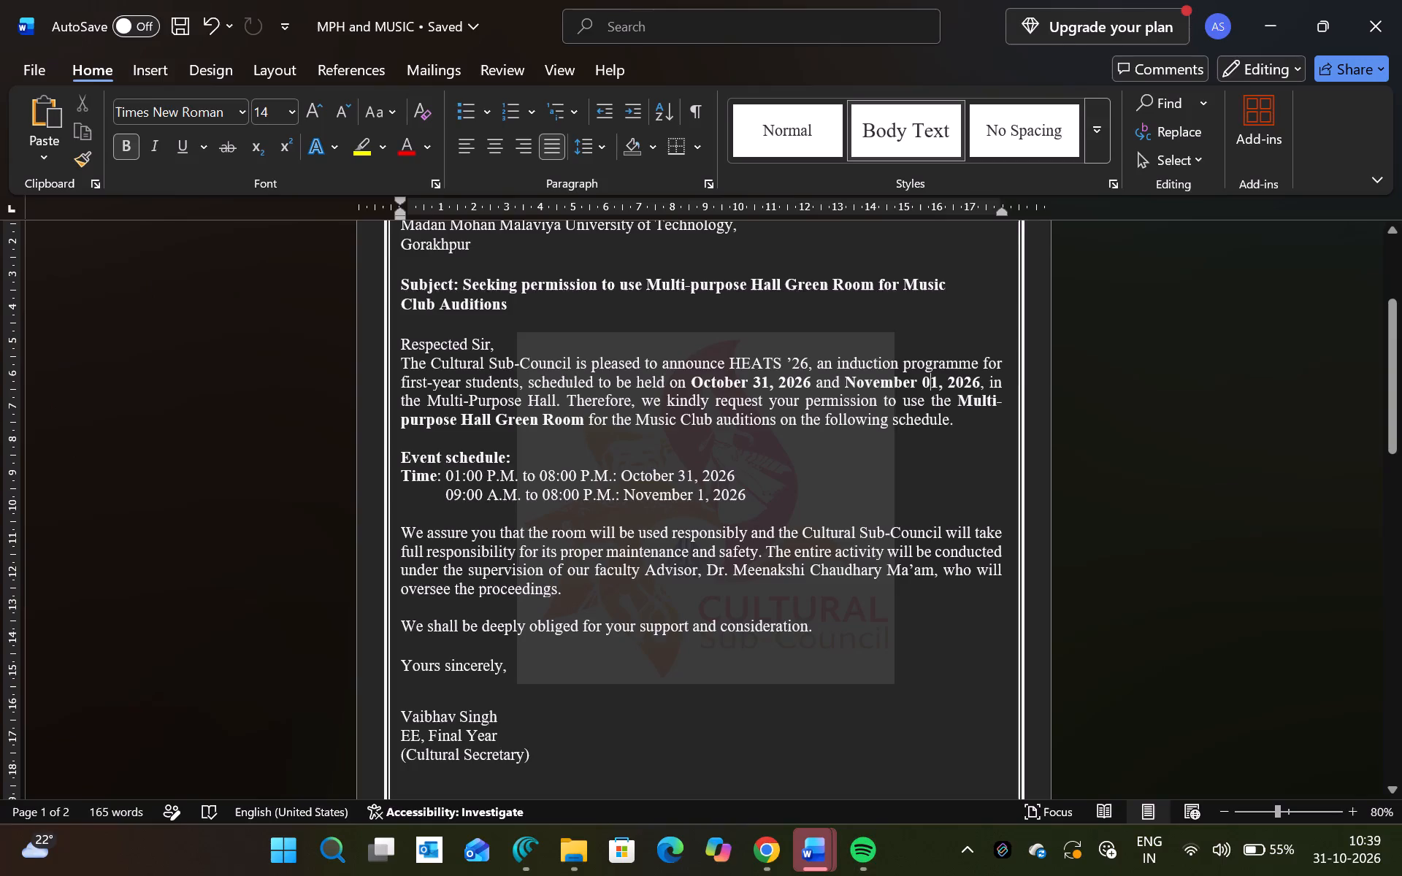
Save the letter as a PDF again, named "MPH and MUSIC", choosing Desktop under the personal OneDrive as the destination.
{"action": "left_click", "coordinate": [39, 60]}
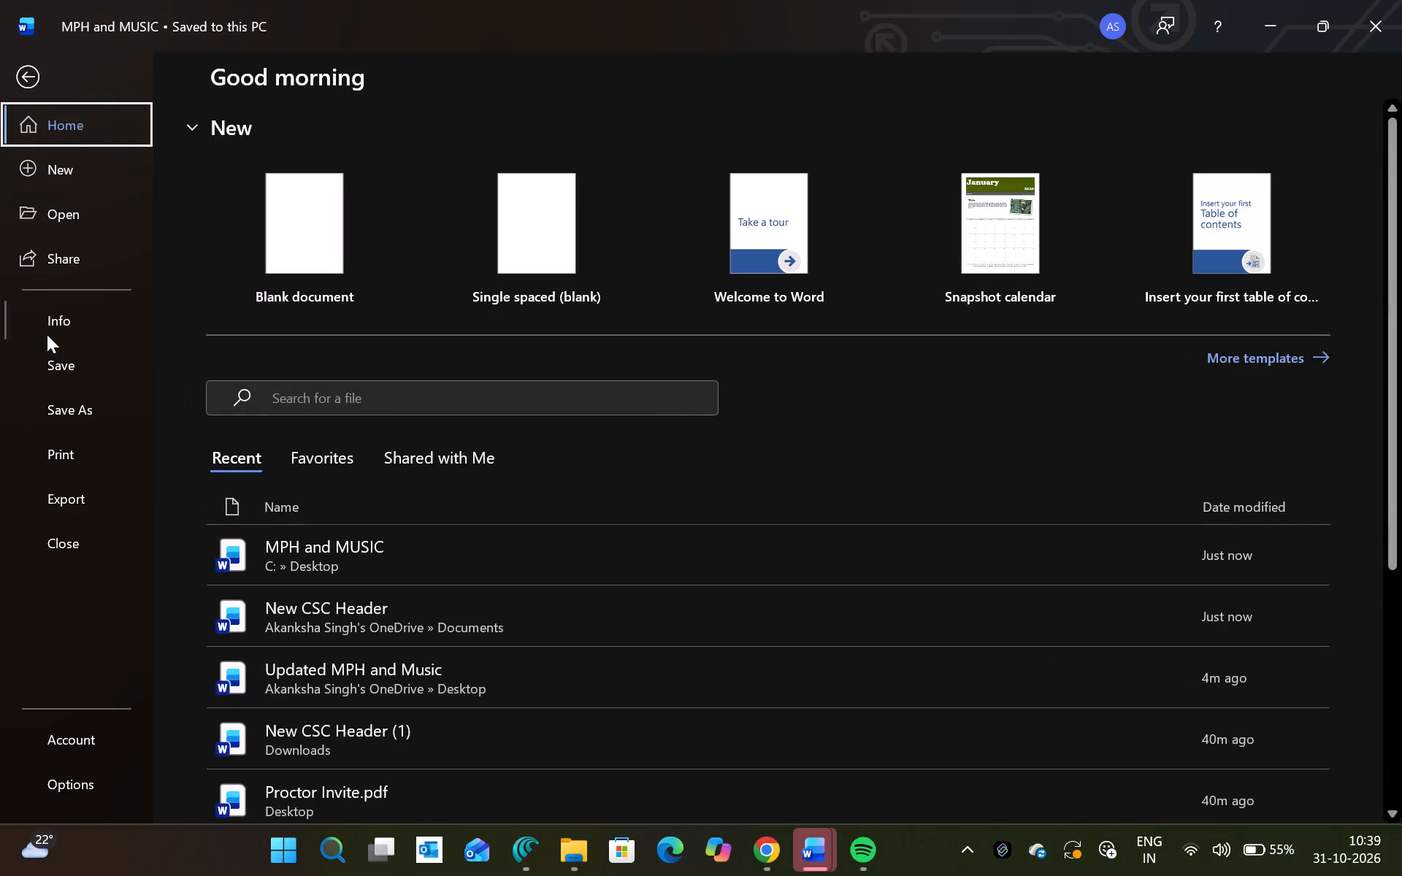
{"action": "left_click", "coordinate": [69, 407]}
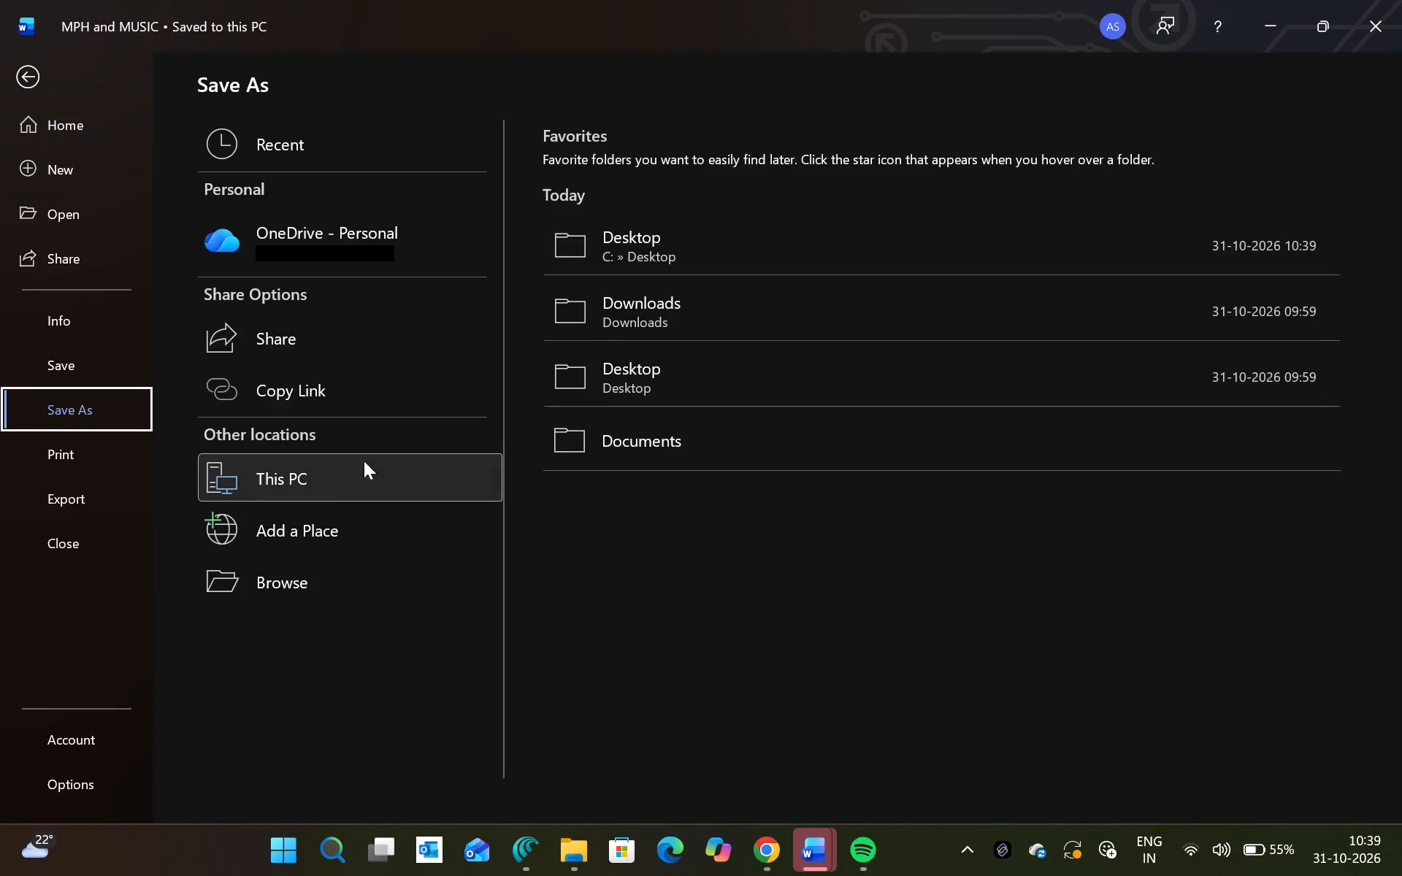
{"action": "left_click", "coordinate": [600, 376]}
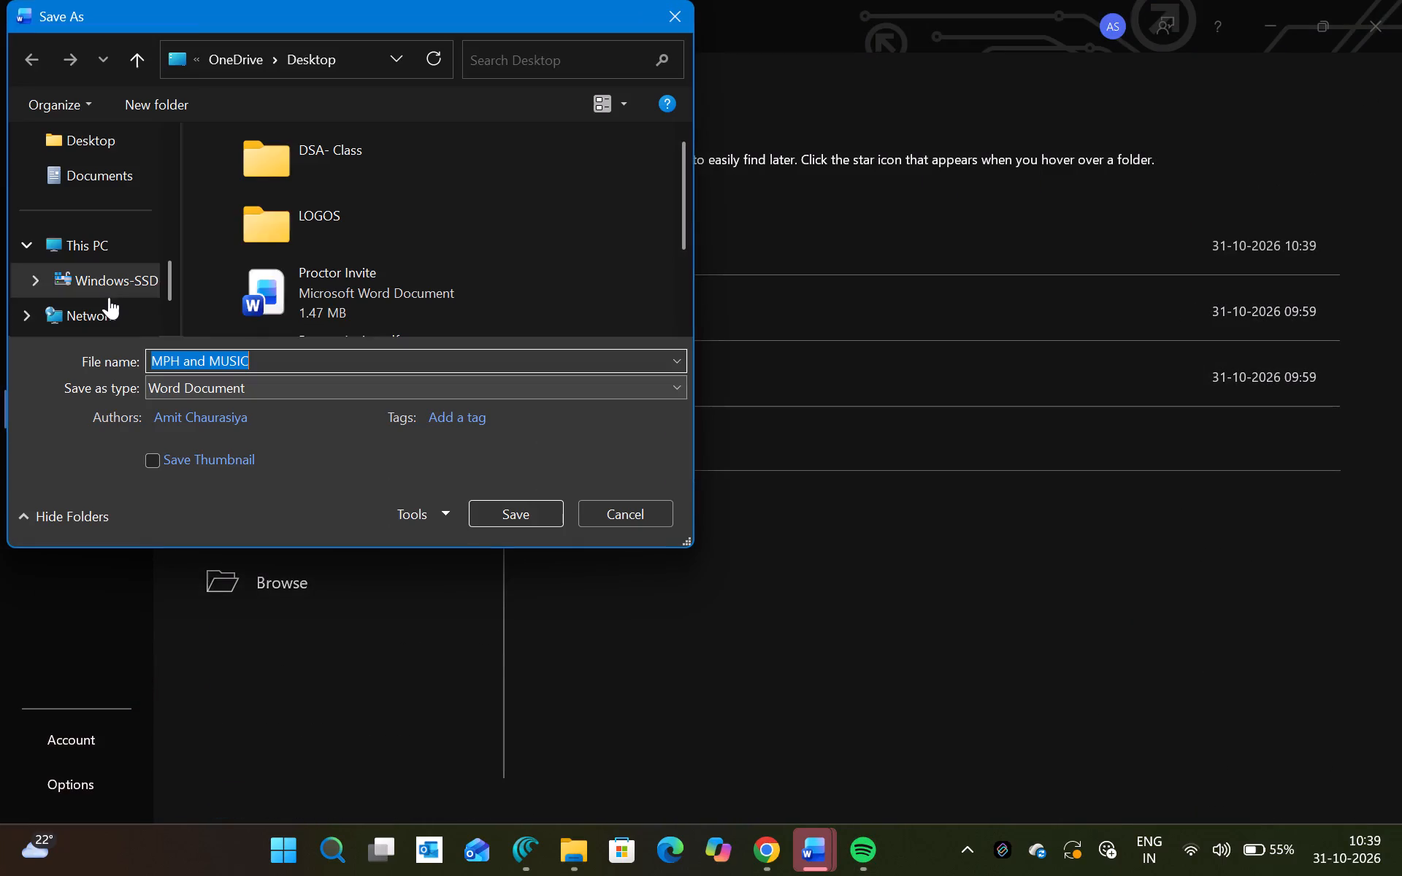
{"action": "scroll", "coordinate": [106, 318], "scroll_direction": "down", "scroll_amount": 1}
{"action": "scroll", "coordinate": [106, 318], "scroll_direction": "up", "scroll_amount": 3}
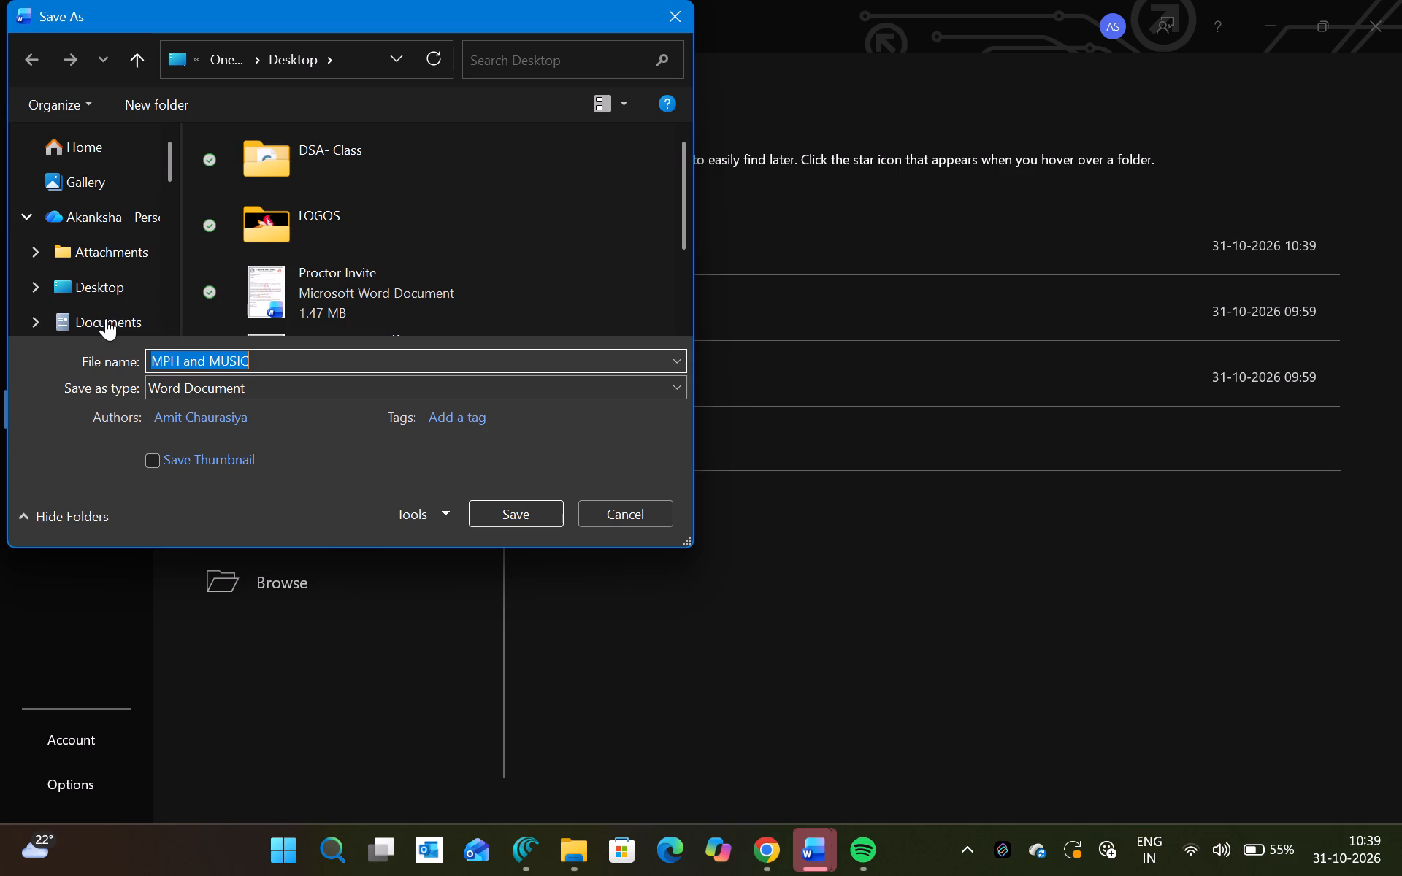
{"action": "left_click", "coordinate": [83, 283]}
{"action": "left_click", "coordinate": [245, 385]}
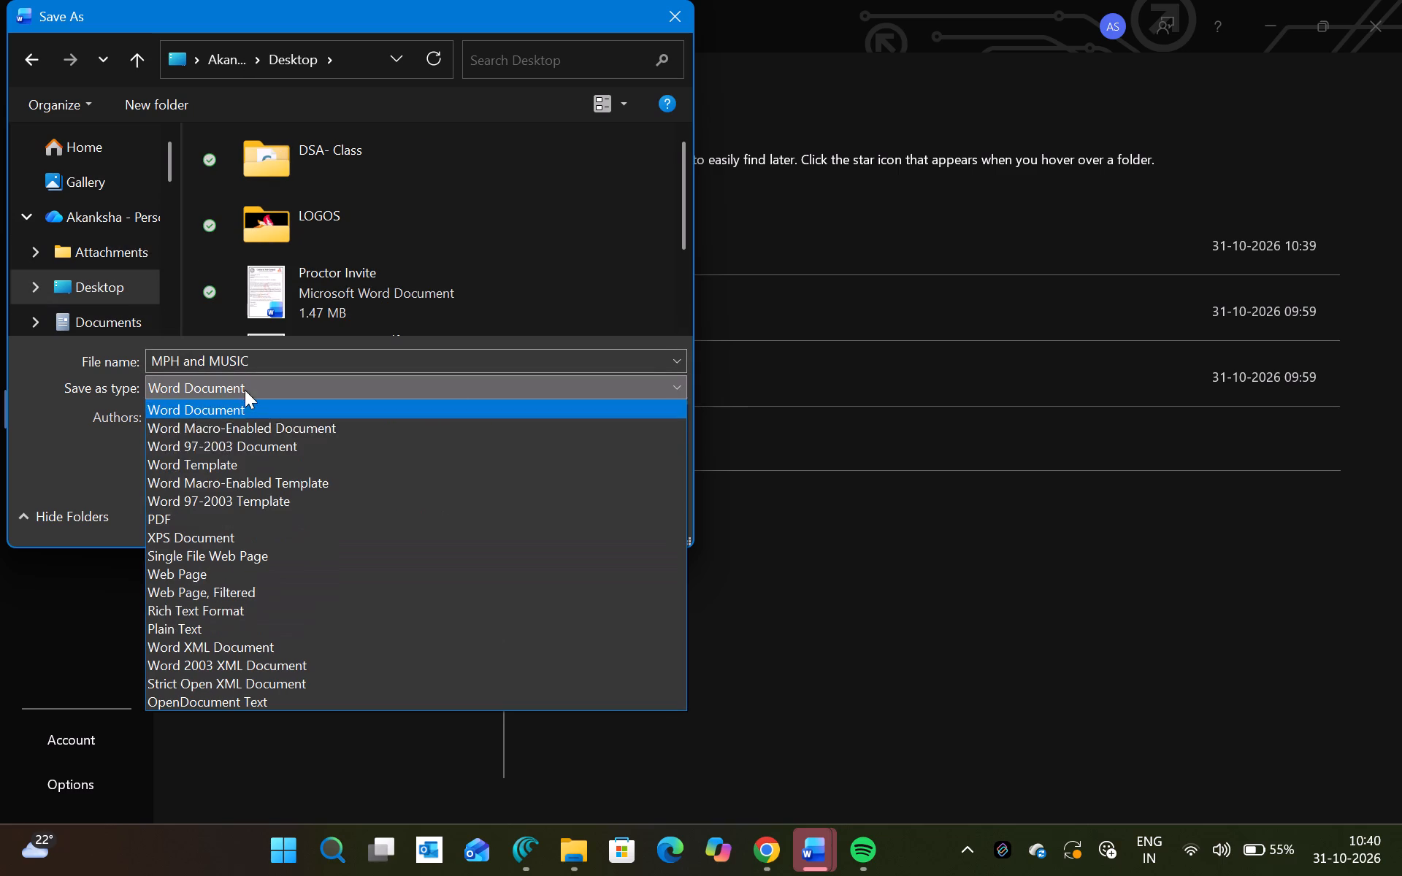
{"action": "left_click", "coordinate": [158, 510]}
{"action": "left_click", "coordinate": [507, 569]}
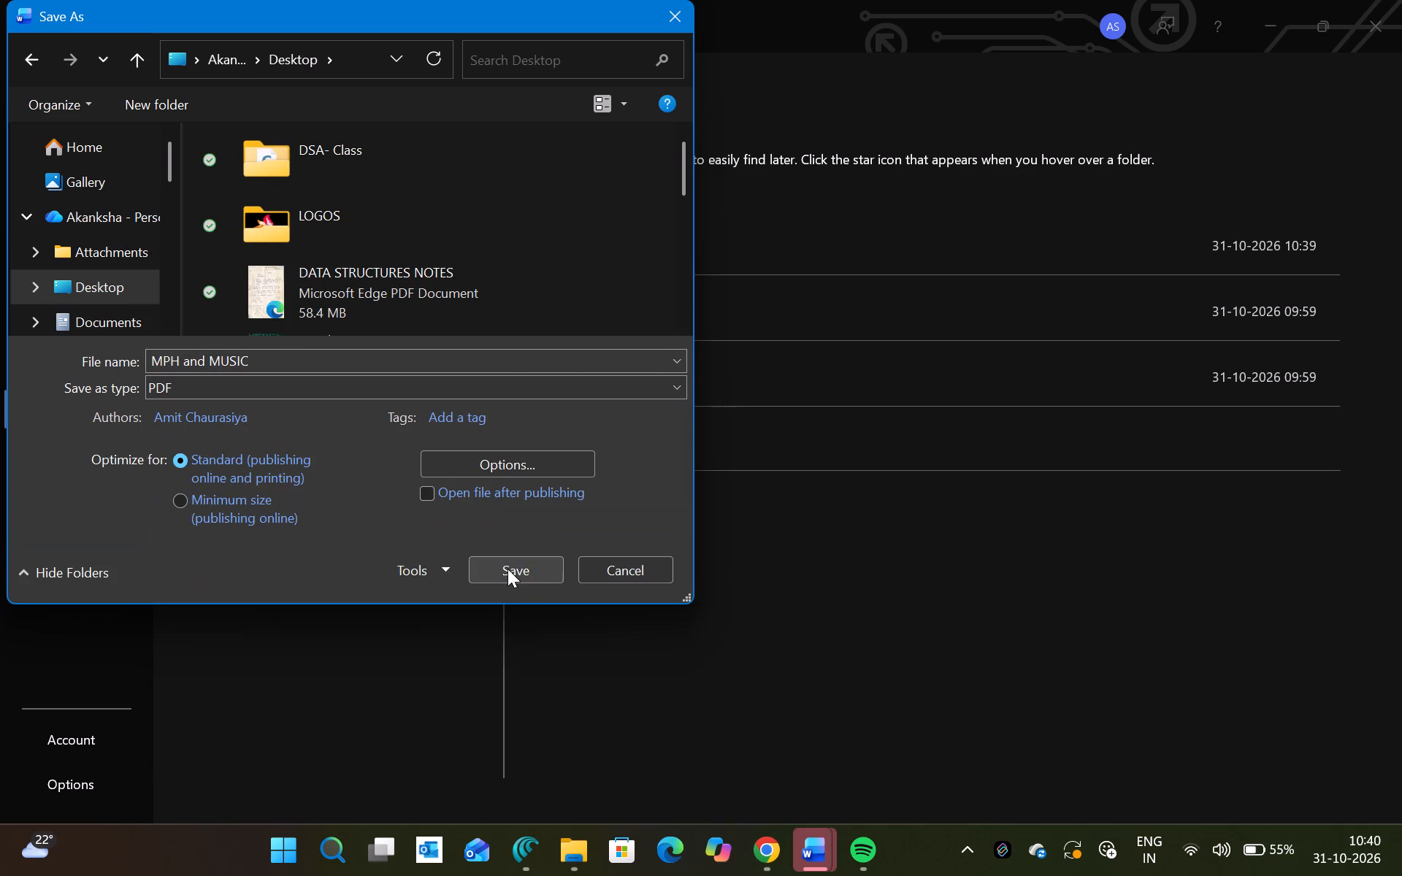
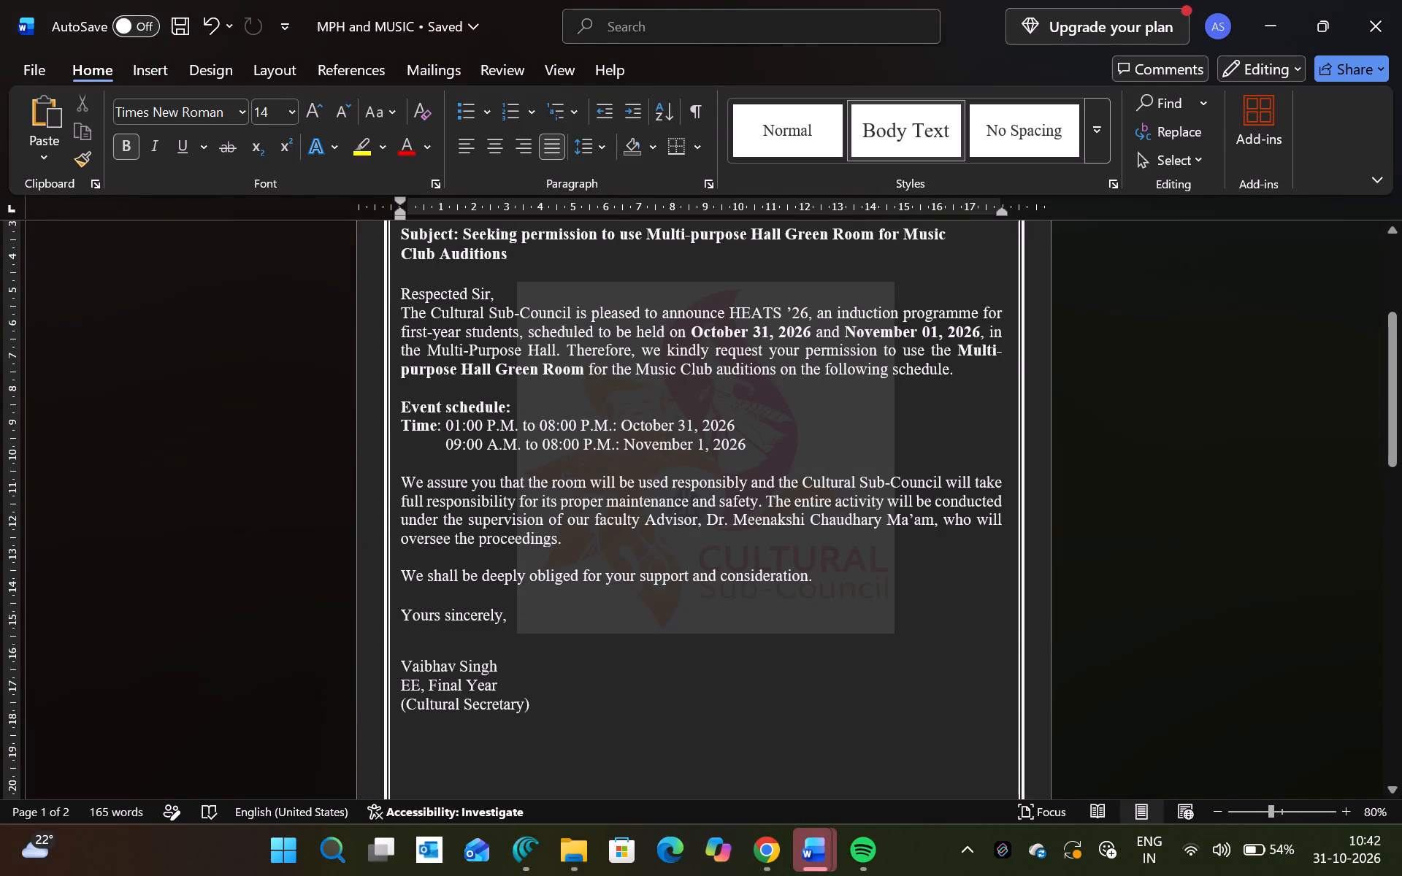
Remove the blank second page by deleting the empty paragraphs after the letter's signature block.
{"action": "scroll", "coordinate": [805, 566], "scroll_direction": "down", "scroll_amount": 5}
{"action": "scroll", "coordinate": [444, 488], "scroll_direction": "up", "scroll_amount": 1}
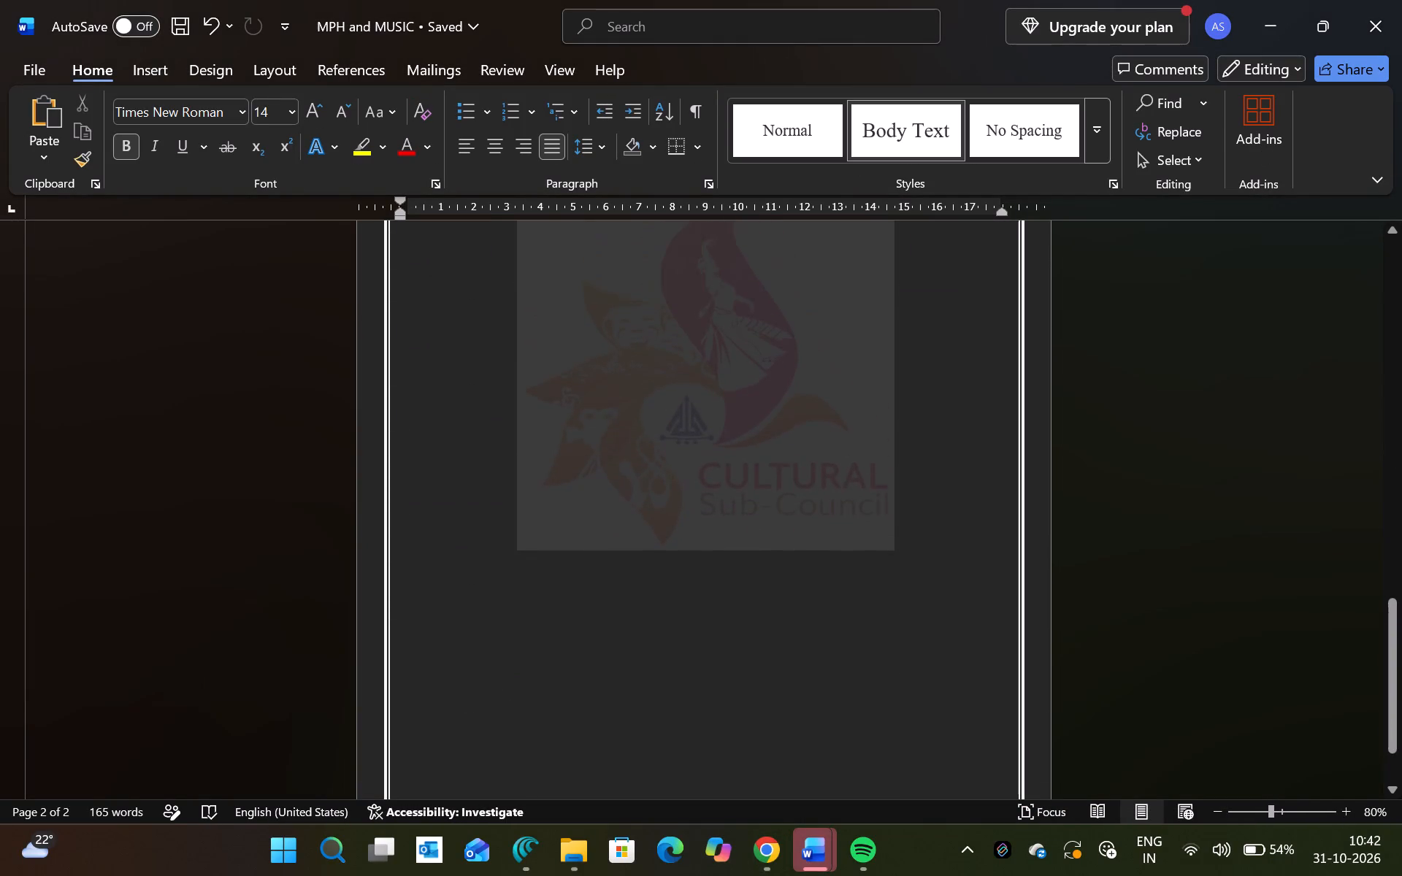
{"action": "scroll", "coordinate": [444, 488], "scroll_direction": "up", "scroll_amount": 1}
{"action": "double_click", "coordinate": [444, 488]}
{"action": "key", "text": "BackSpace"}
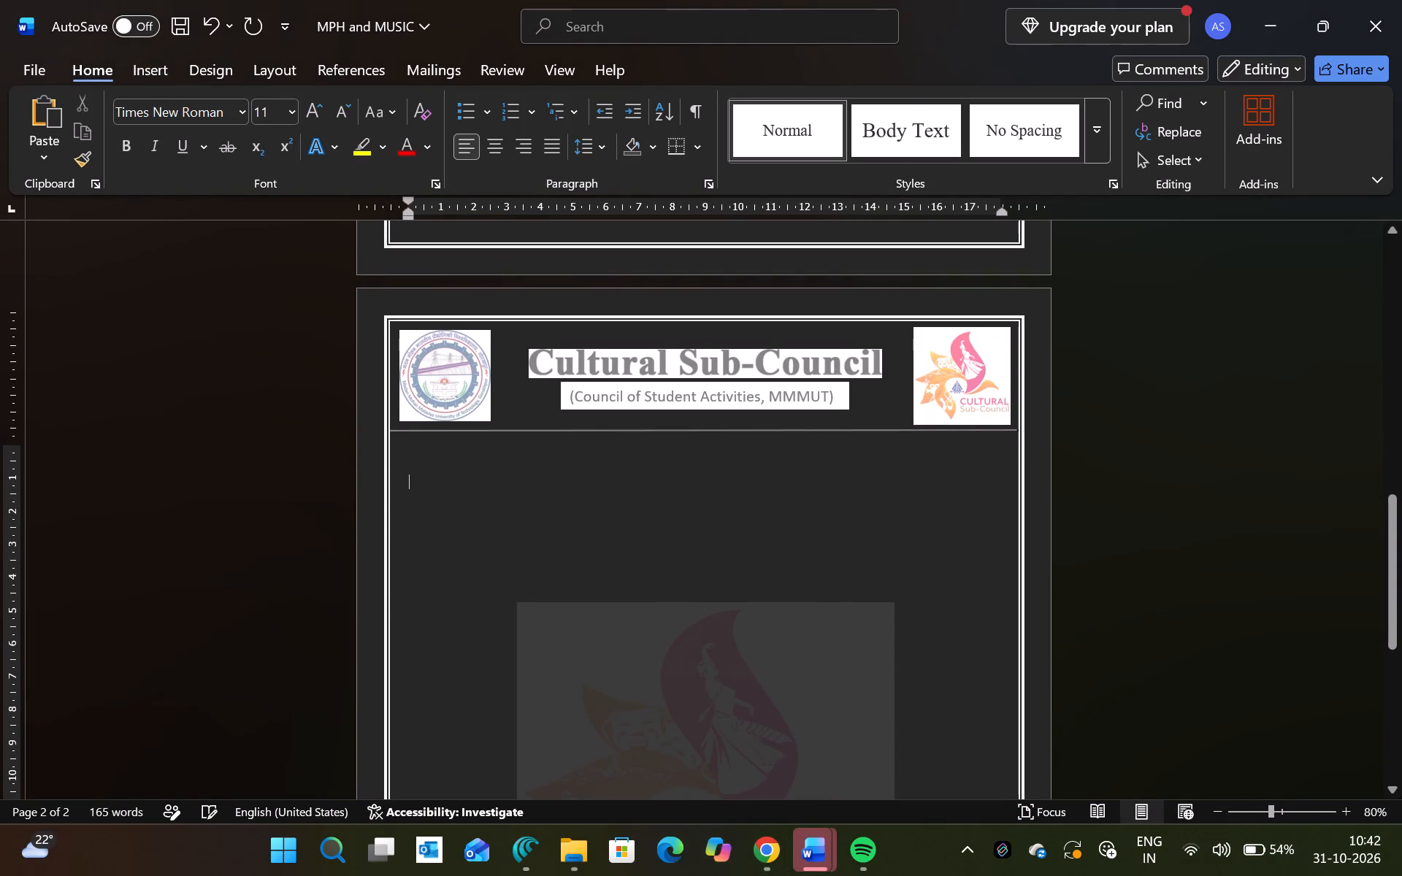
{"action": "key", "text": "BackSpace"}
{"action": "key", "text": "BackSpace"}
{"action": "key", "text": "BackSpace"}
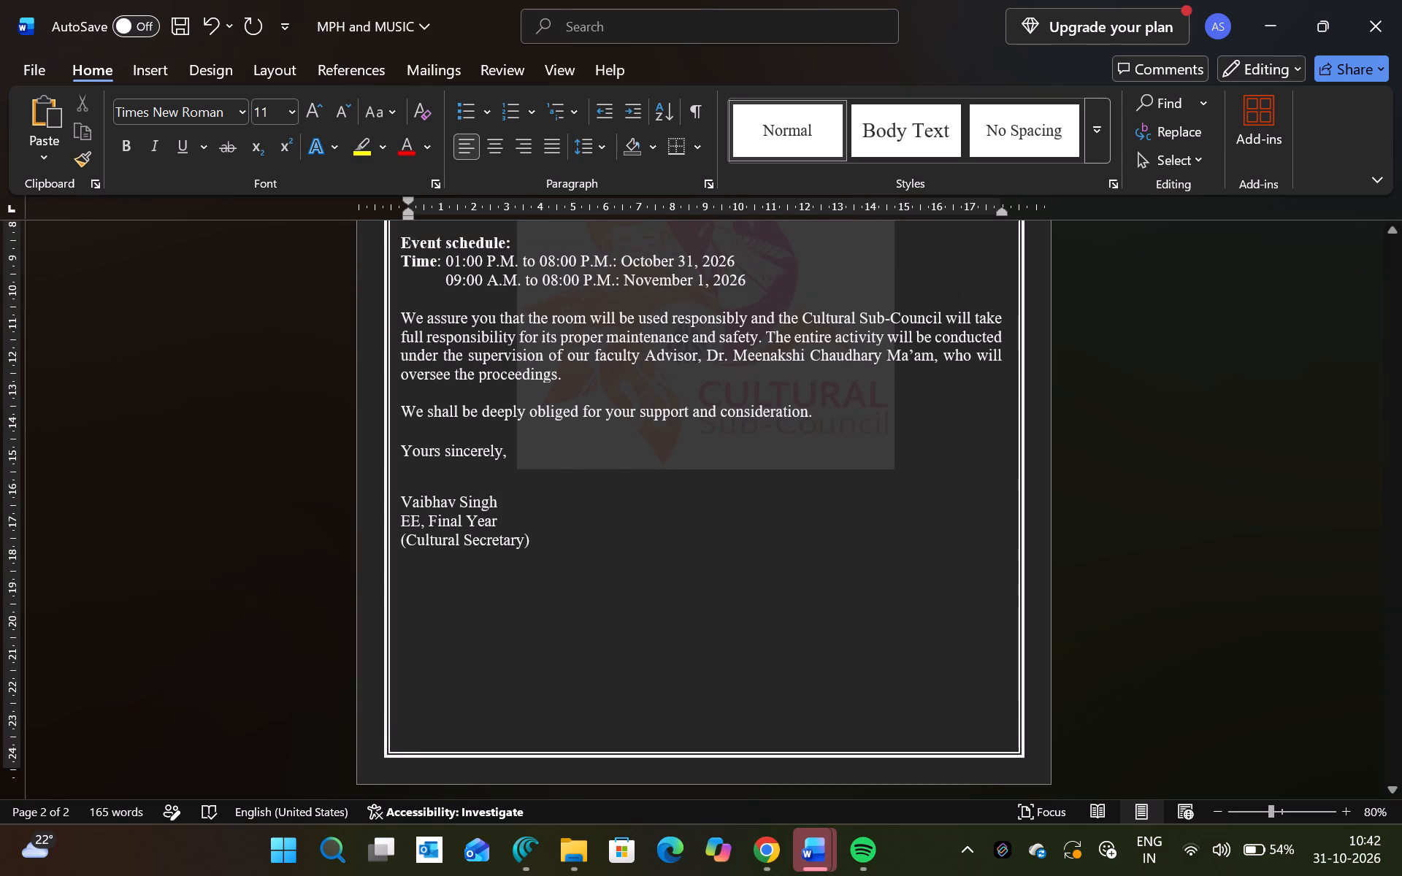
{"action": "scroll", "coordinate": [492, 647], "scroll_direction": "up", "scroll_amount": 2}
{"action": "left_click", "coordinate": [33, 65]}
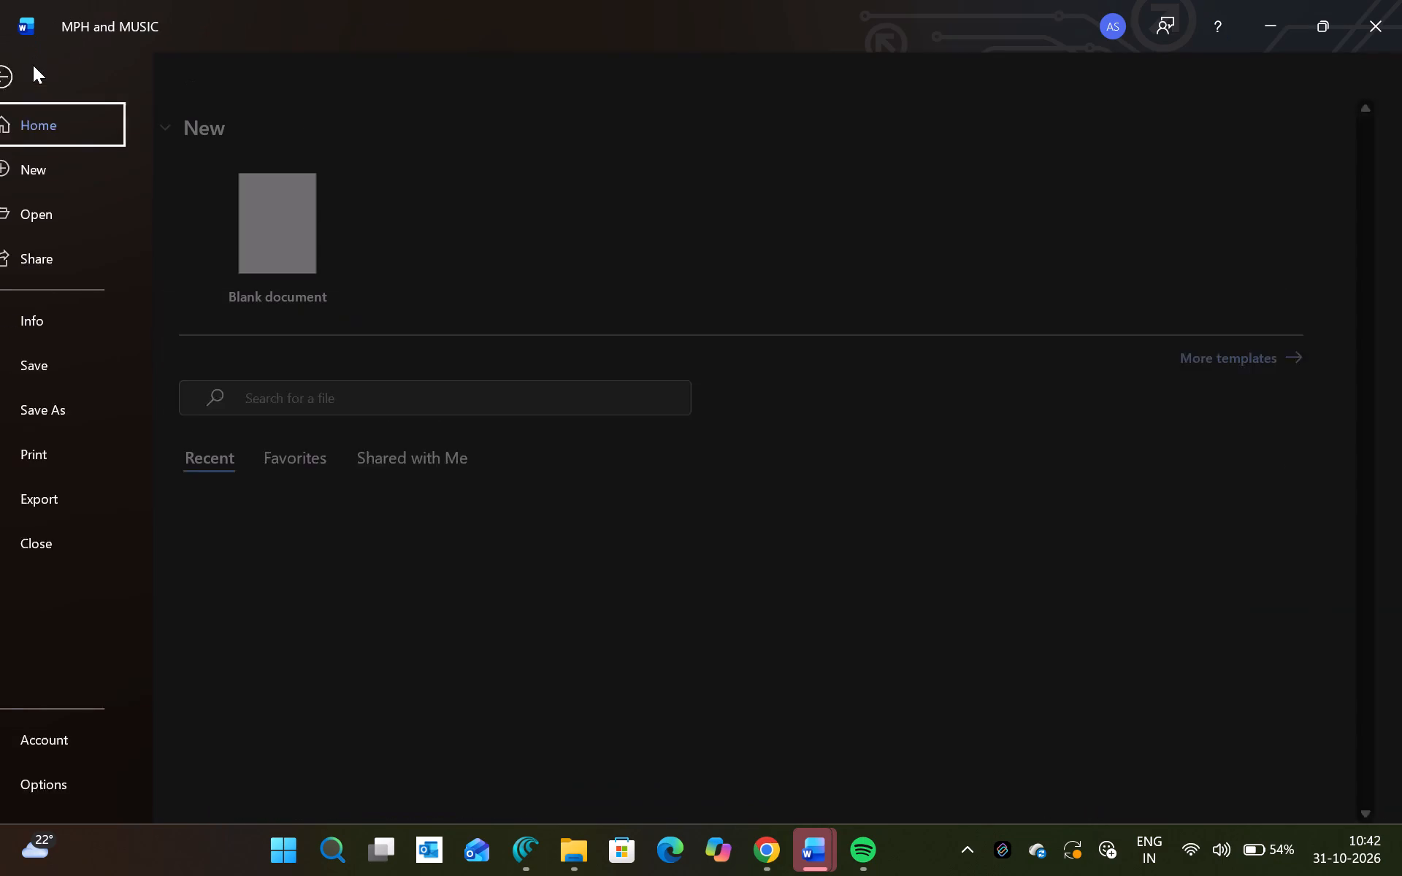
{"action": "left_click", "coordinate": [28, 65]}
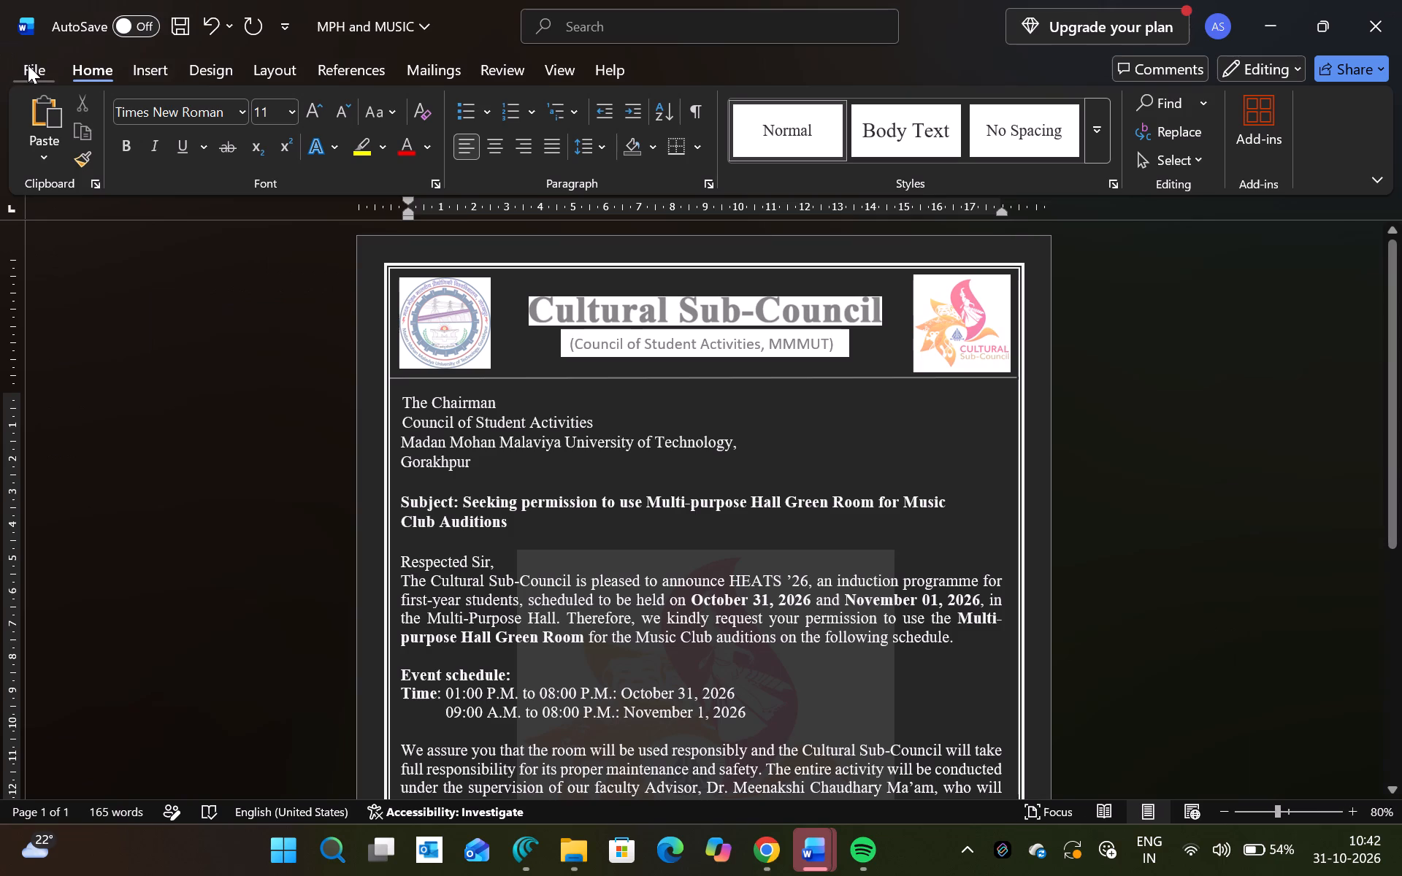
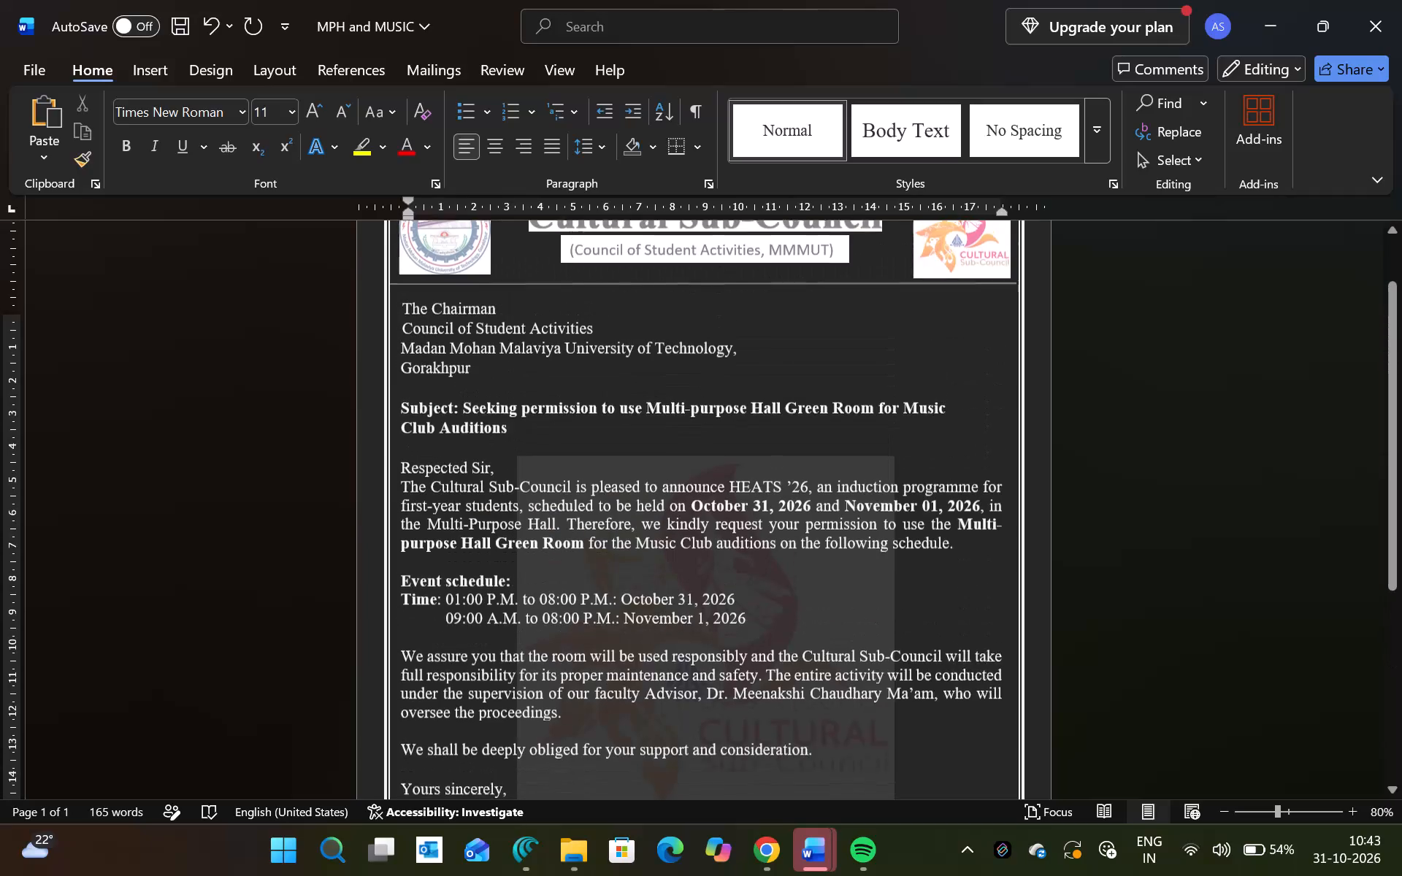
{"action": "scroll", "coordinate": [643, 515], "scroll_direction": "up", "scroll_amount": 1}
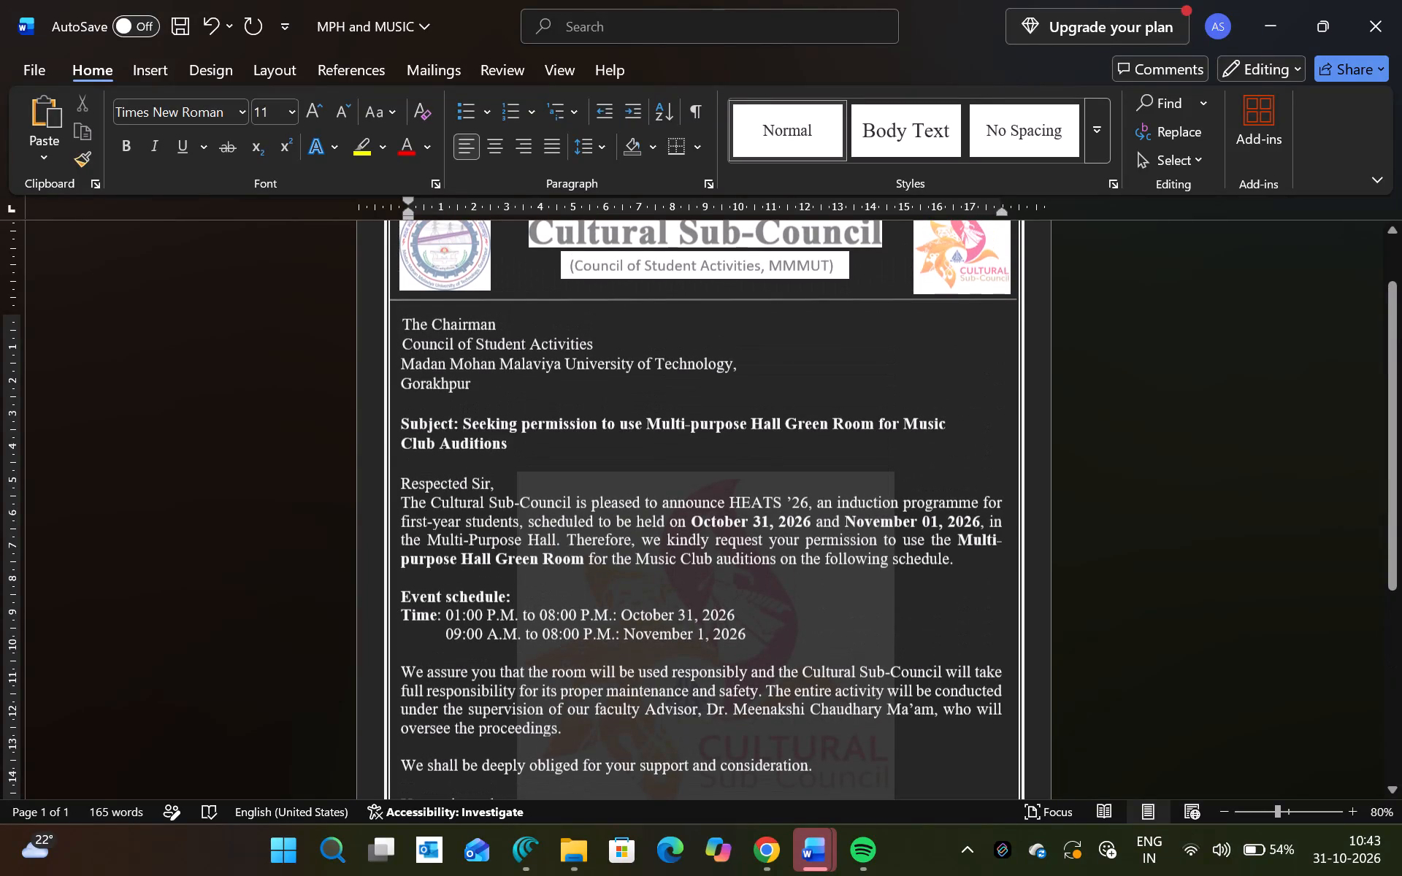
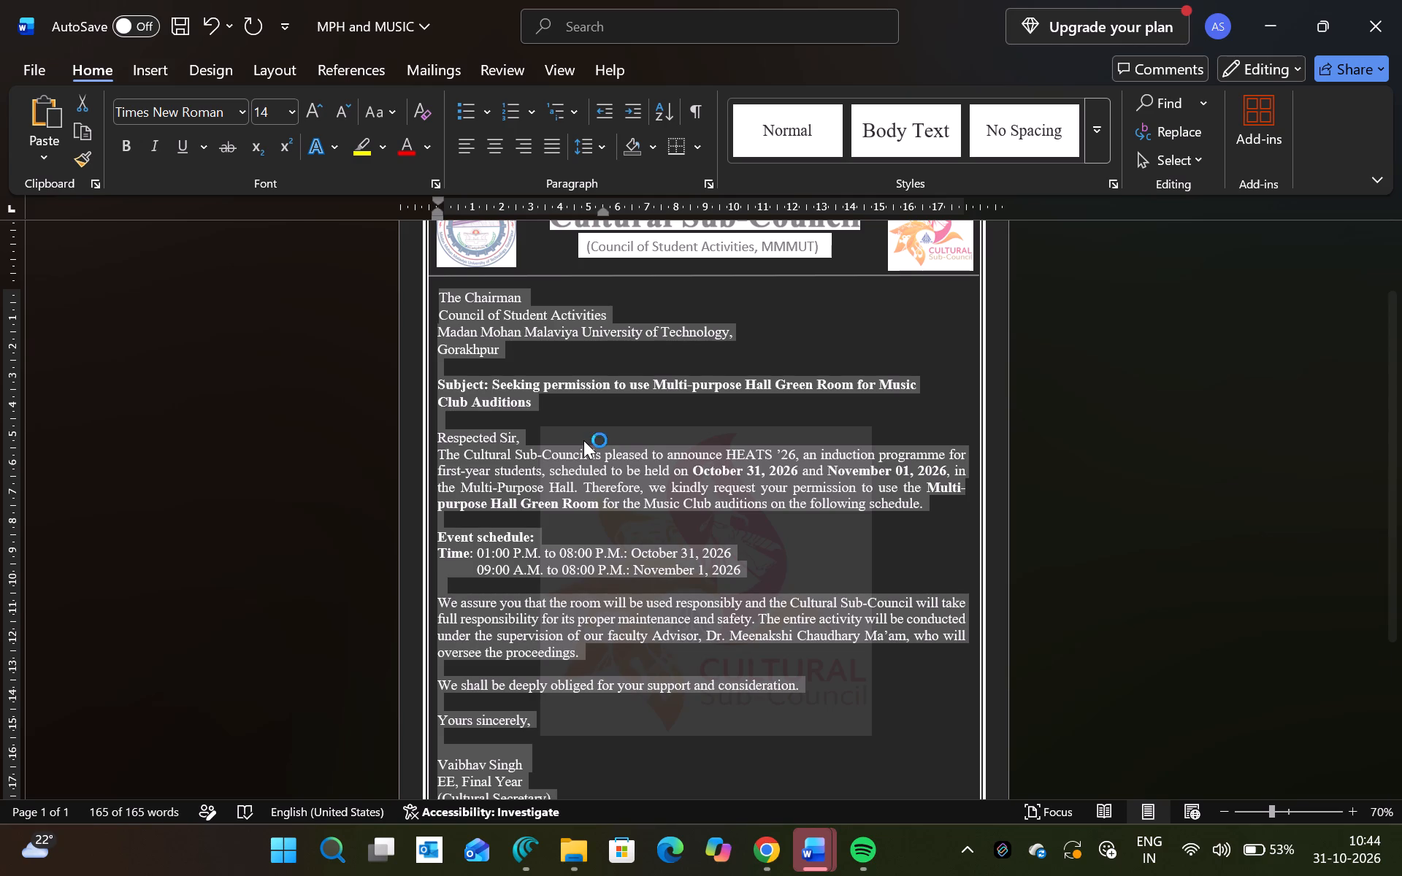
Copy the entire selected letter into the New CSC Header (2) letterhead document from Downloads, enabling editing there.
{"action": "key", "text": "ctrl+c"}
{"action": "left_click", "coordinate": [586, 858]}
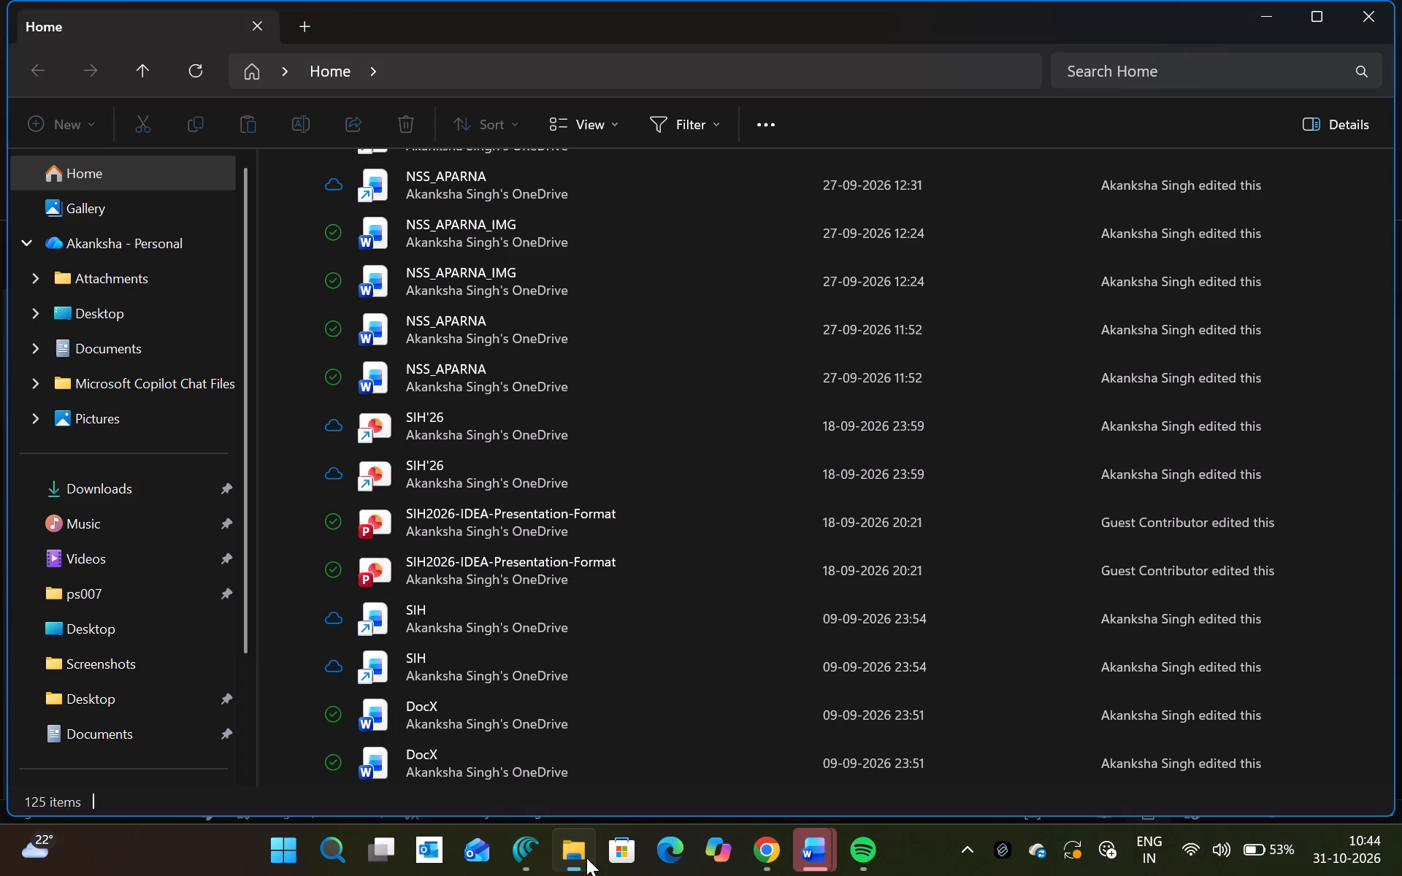
{"action": "left_click", "coordinate": [131, 491]}
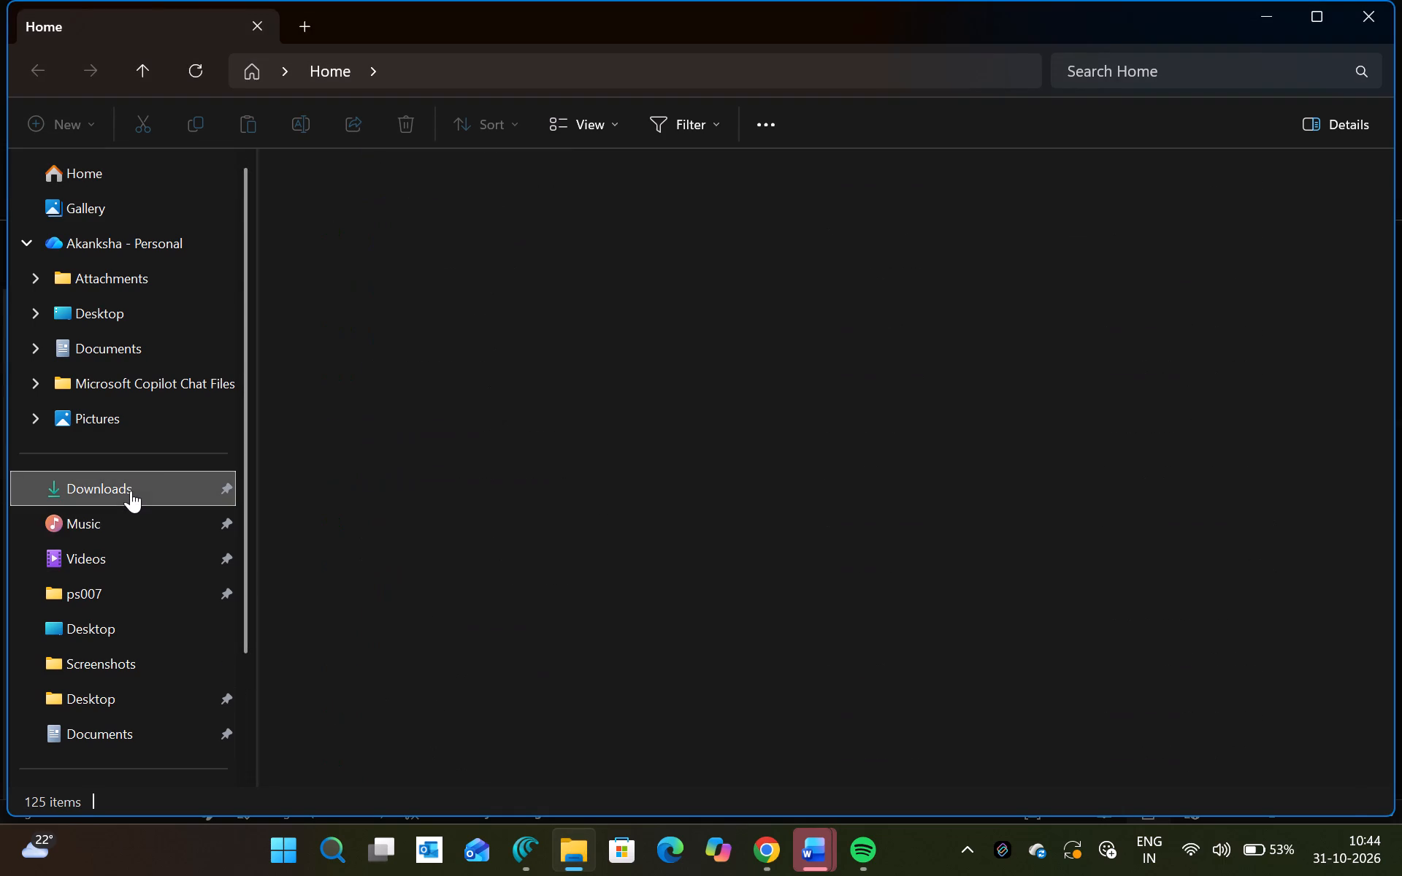
{"action": "double_click", "coordinate": [433, 383]}
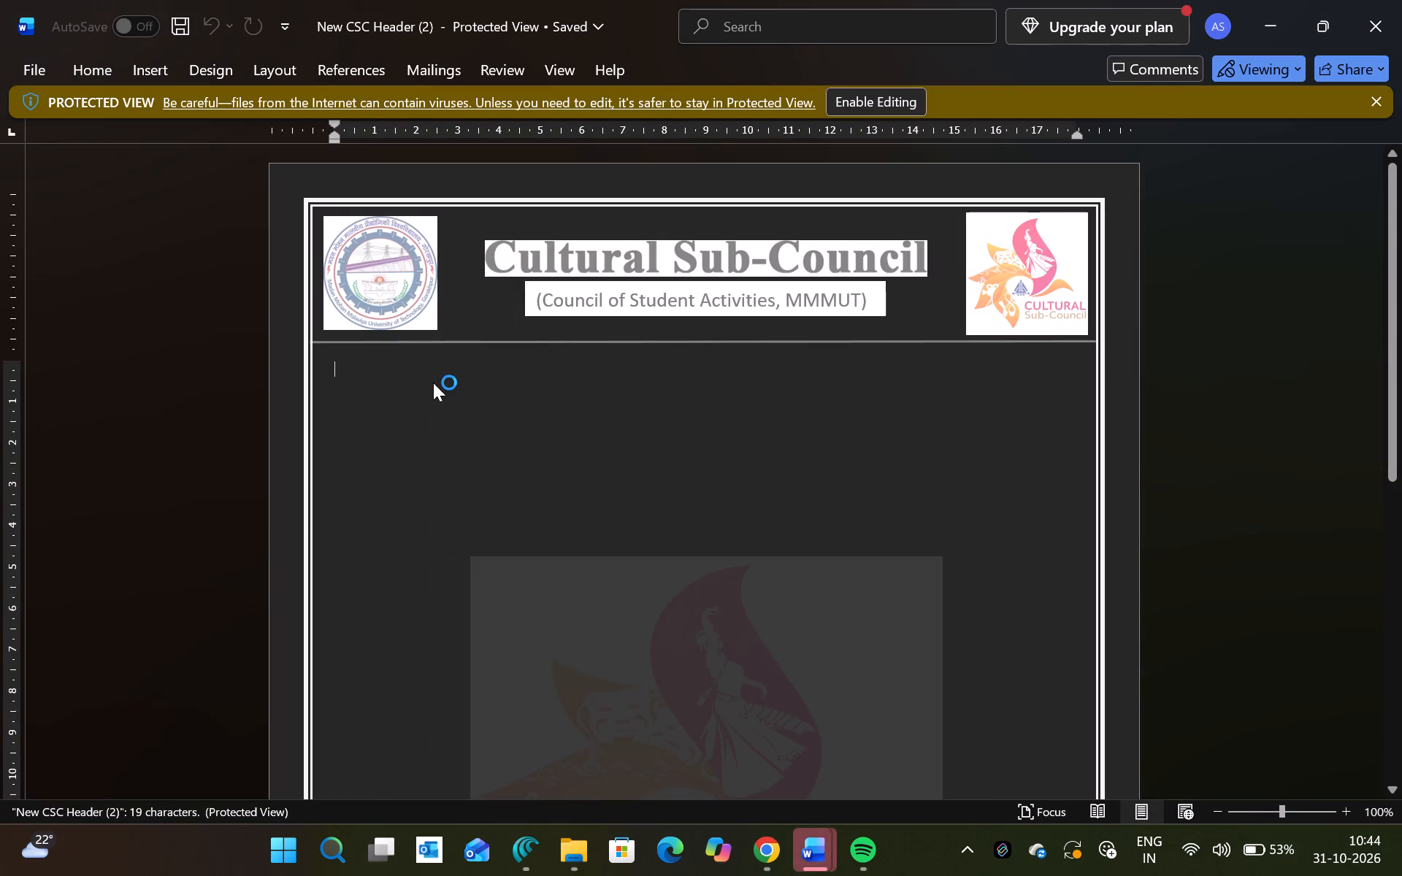
{"action": "key", "text": "ctrl+v"}
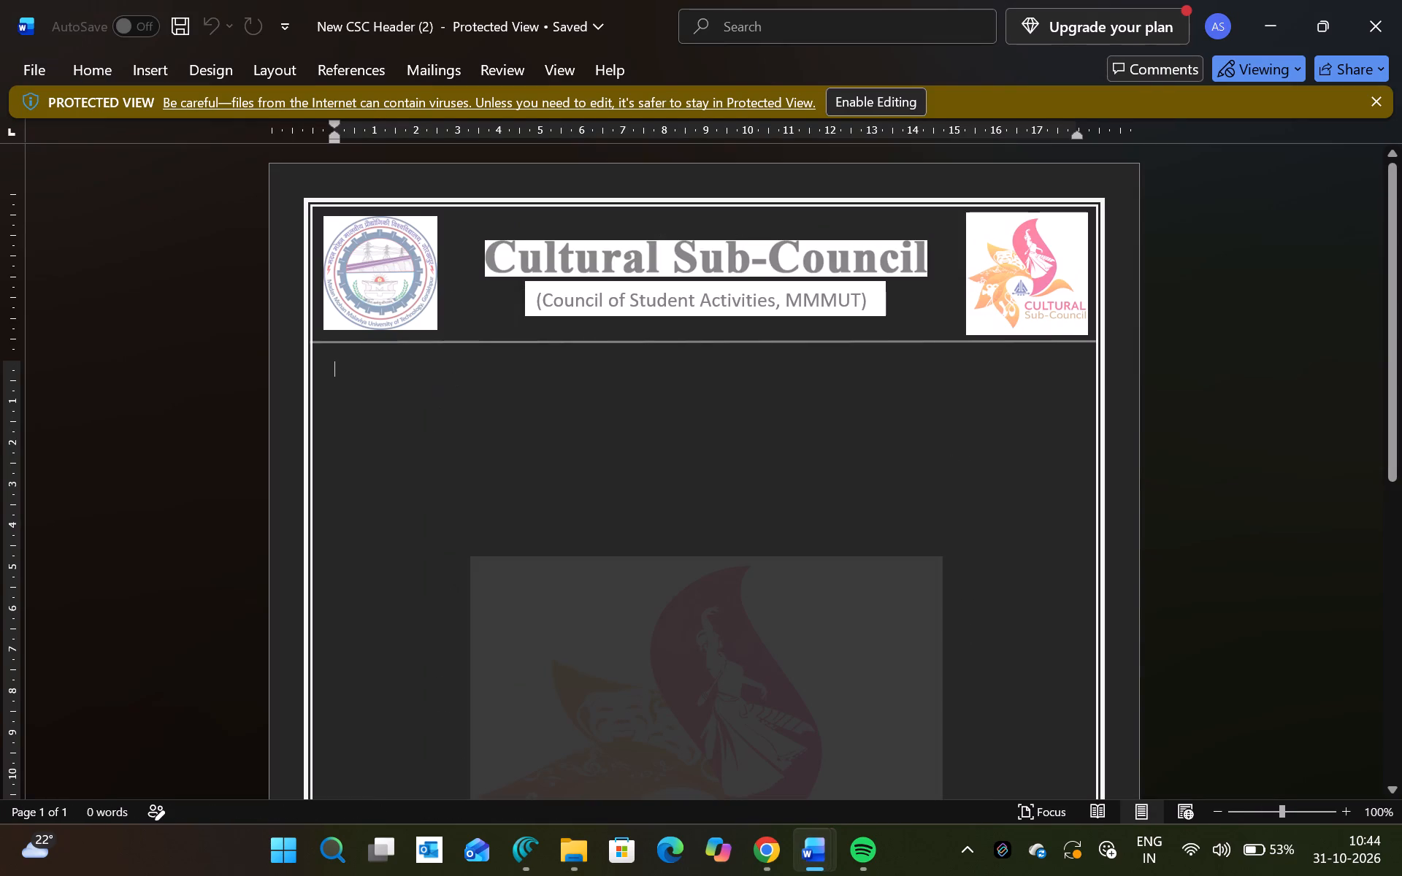
{"action": "left_click", "coordinate": [908, 96]}
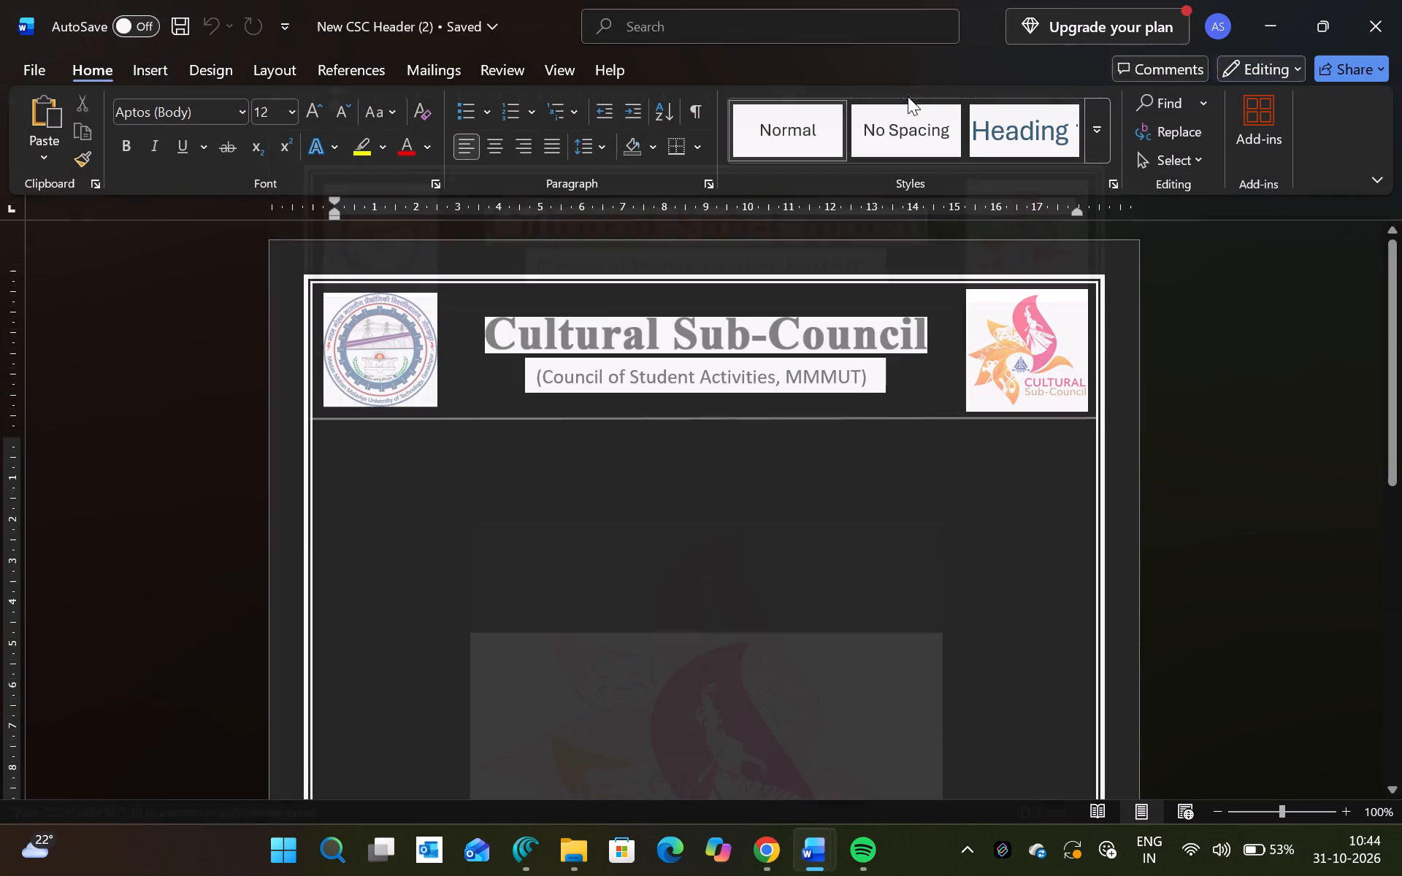
{"action": "key", "text": "ctrl+v"}
Delete the empty paragraphs after the signature block in New CSC Header (2) to remove the blank second page.
{"action": "scroll", "coordinate": [908, 96], "scroll_direction": "up", "scroll_amount": 1}
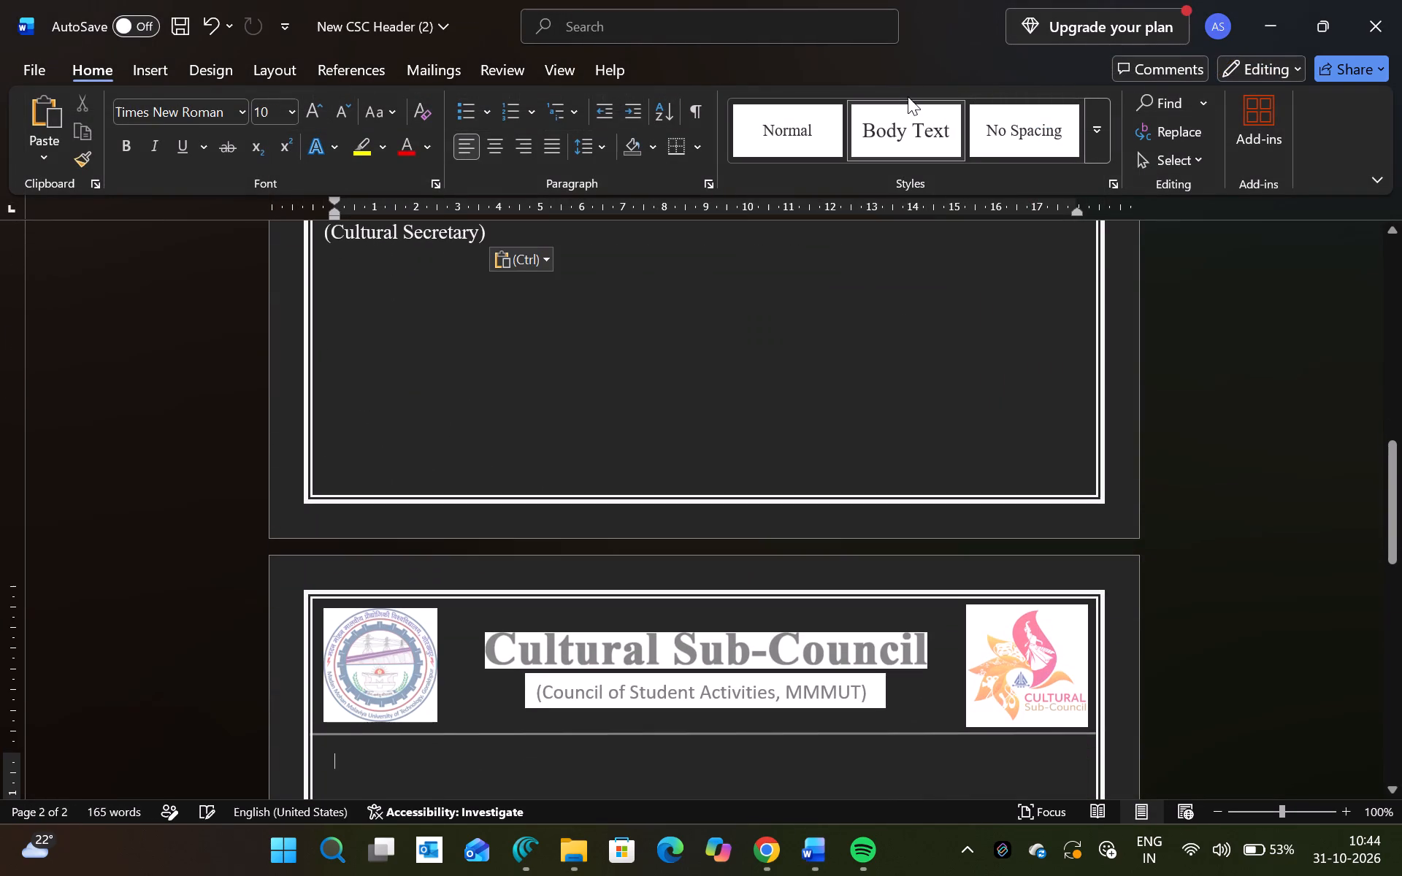
{"action": "scroll", "coordinate": [908, 96], "scroll_direction": "up", "scroll_amount": 2}
{"action": "scroll", "coordinate": [729, 326], "scroll_direction": "up", "scroll_amount": 4}
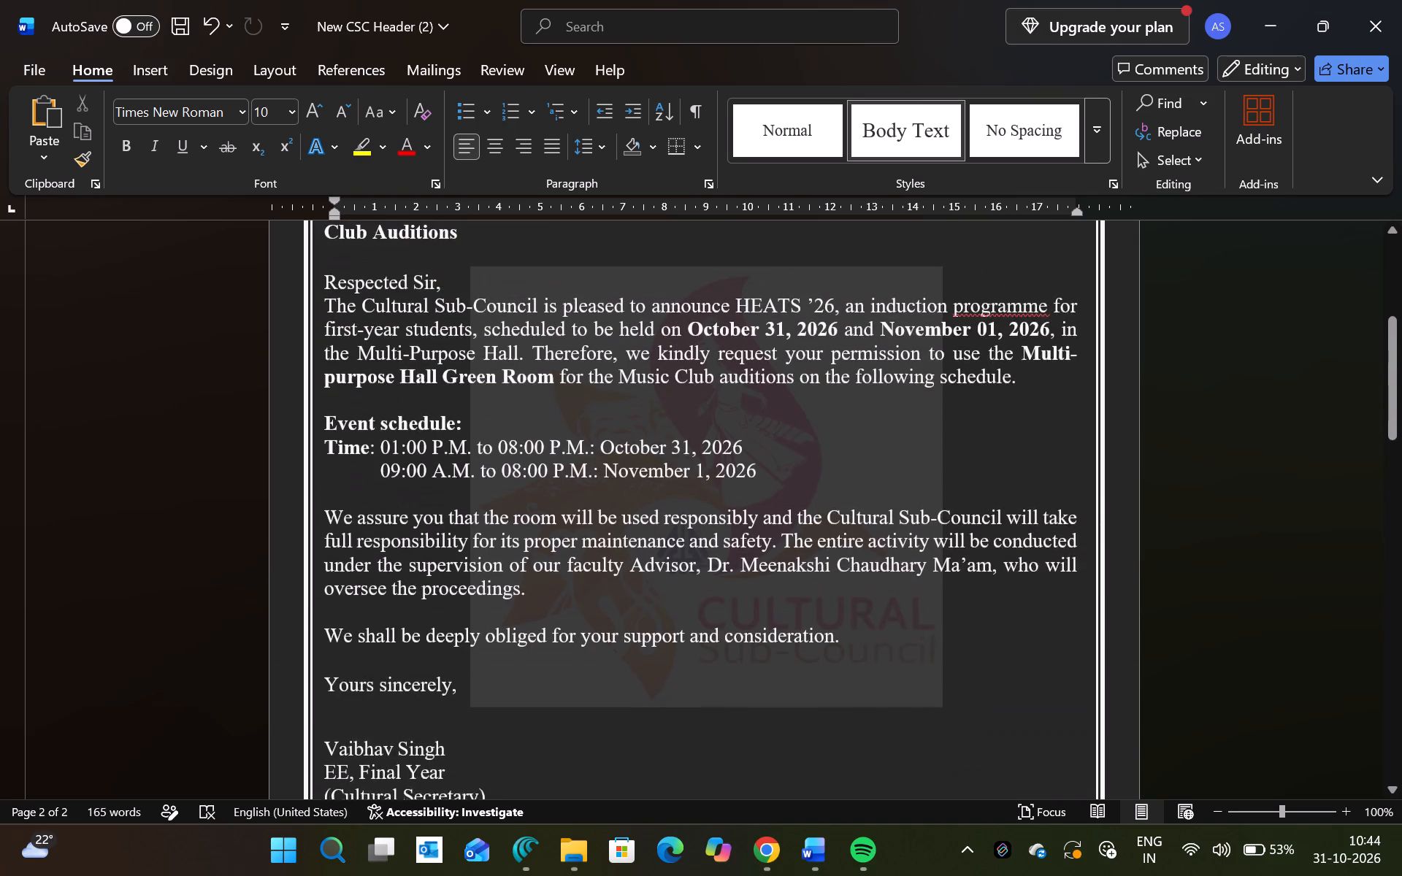
{"action": "scroll", "coordinate": [729, 326], "scroll_direction": "down", "scroll_amount": 3}
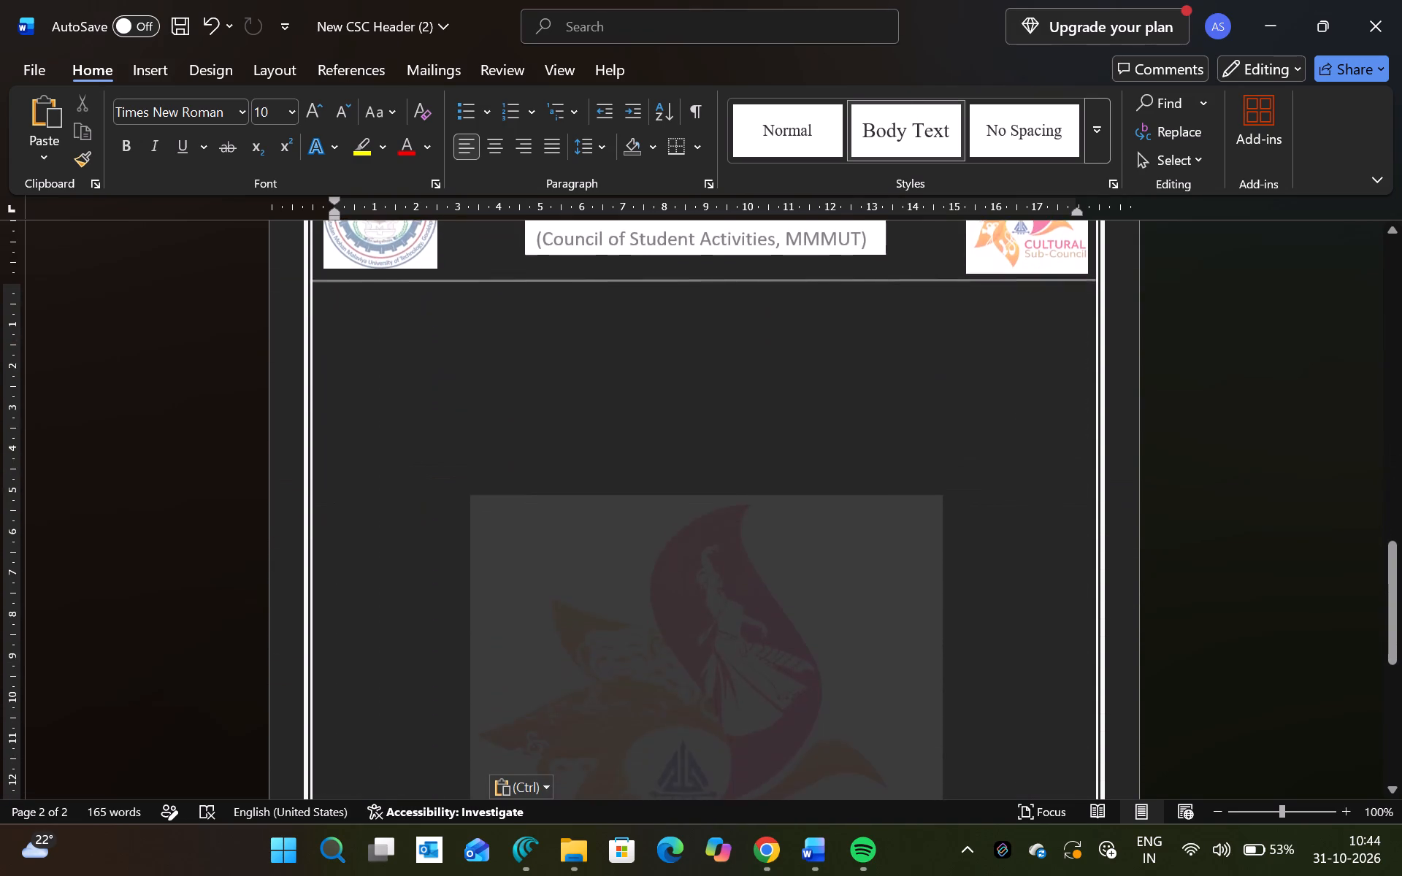
{"action": "key", "text": "BackSpace"}
{"action": "key", "text": "BackSpace"}
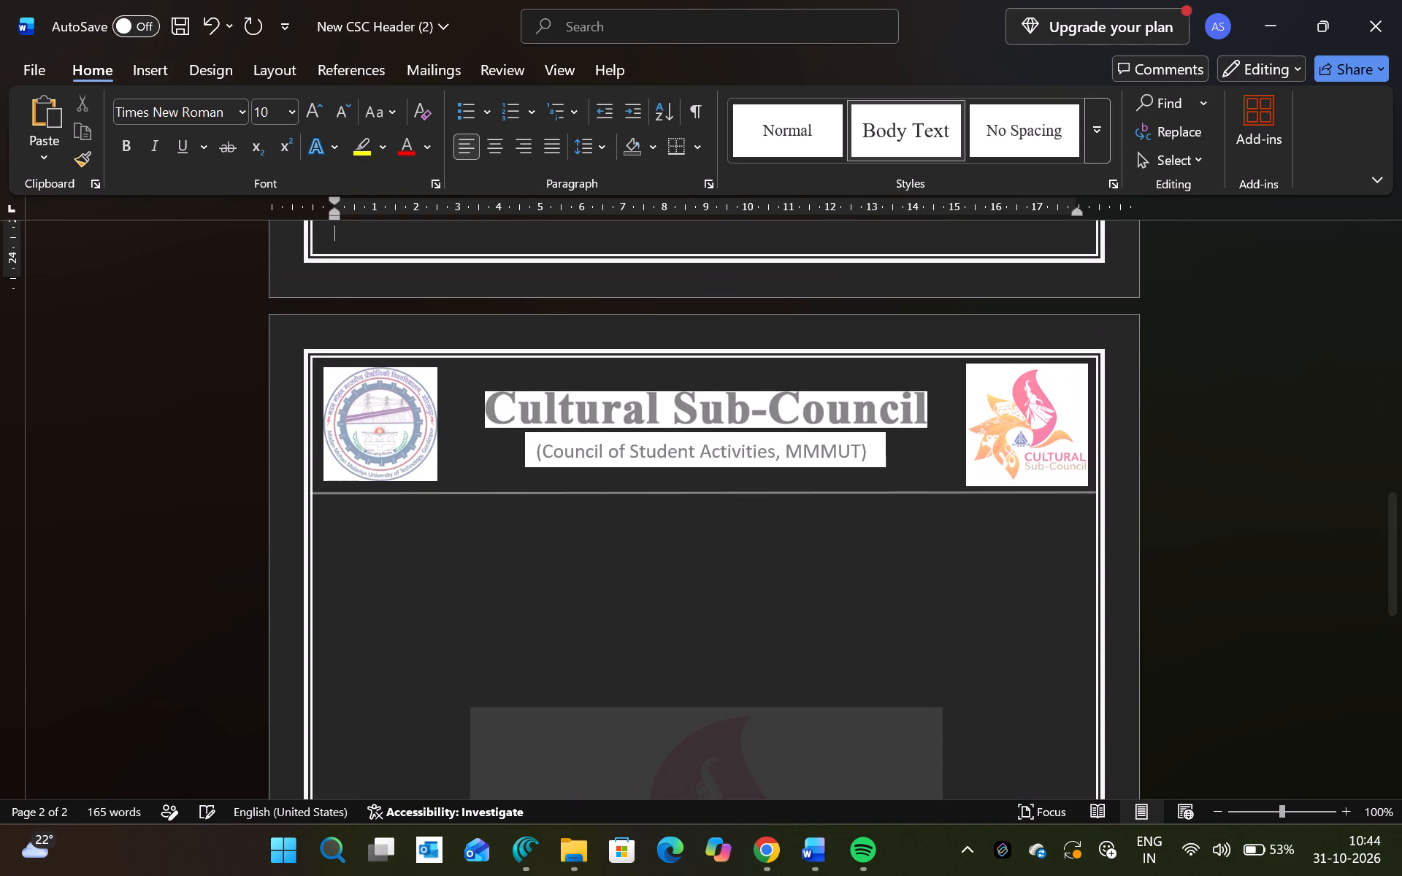
{"action": "key", "text": "BackSpace"}
{"action": "key", "text": "BackSpace"}
{"action": "key", "text": "BackSpace"}
{"action": "key", "text": "BackSpace"}
{"action": "key", "text": "BackSpace"}
{"action": "key", "text": "BackSpace"}
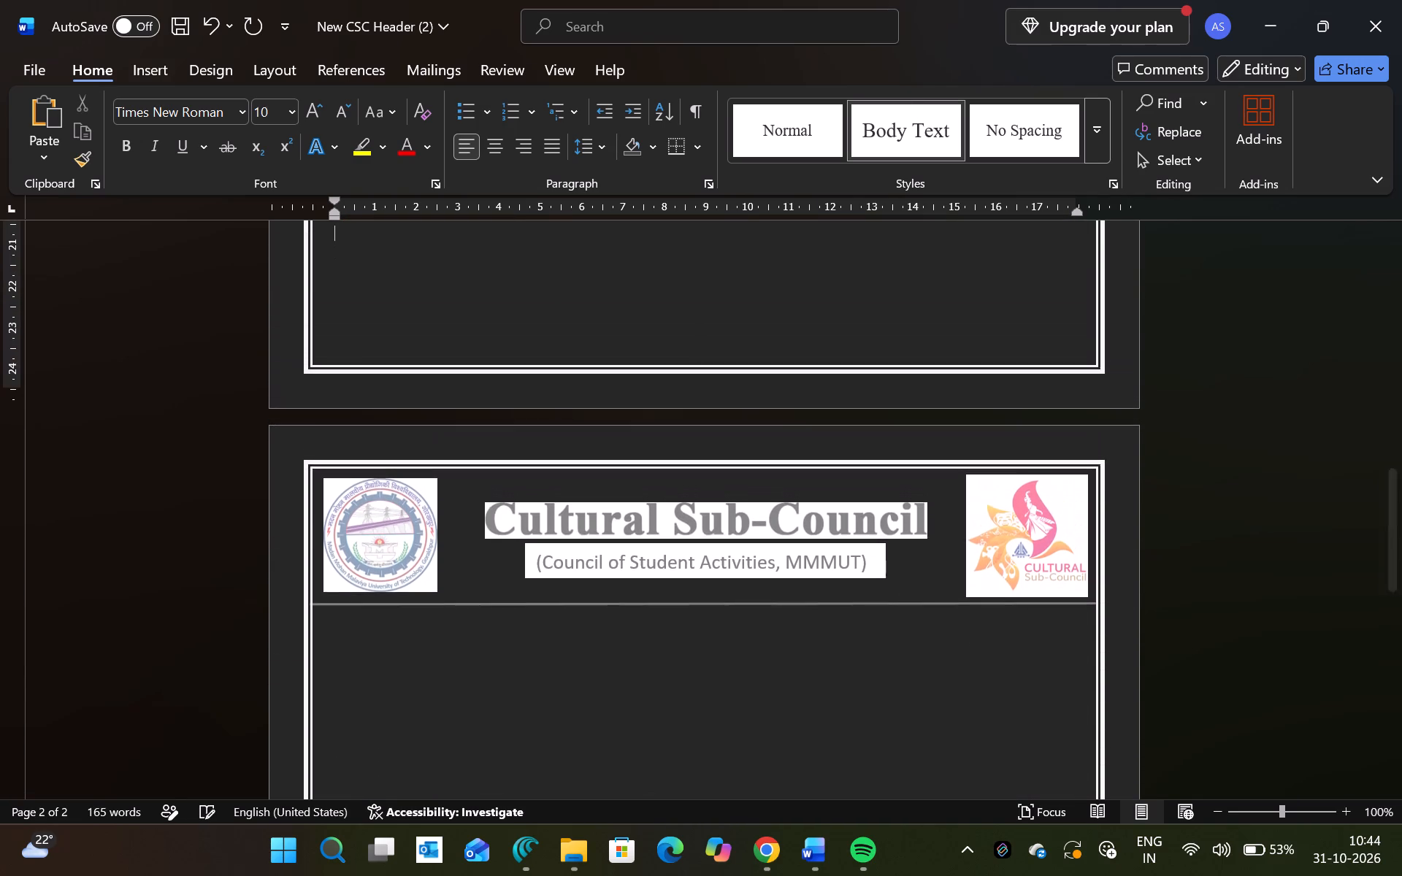
{"action": "key", "text": "BackSpace"}
{"action": "key", "text": "BackSpace"}
{"action": "key", "text": "BackSpace"}
{"action": "key", "text": "BackSpace"}
{"action": "key", "text": "BackSpace"}
{"action": "key", "text": "BackSpace"}
{"action": "key", "text": "BackSpace"}
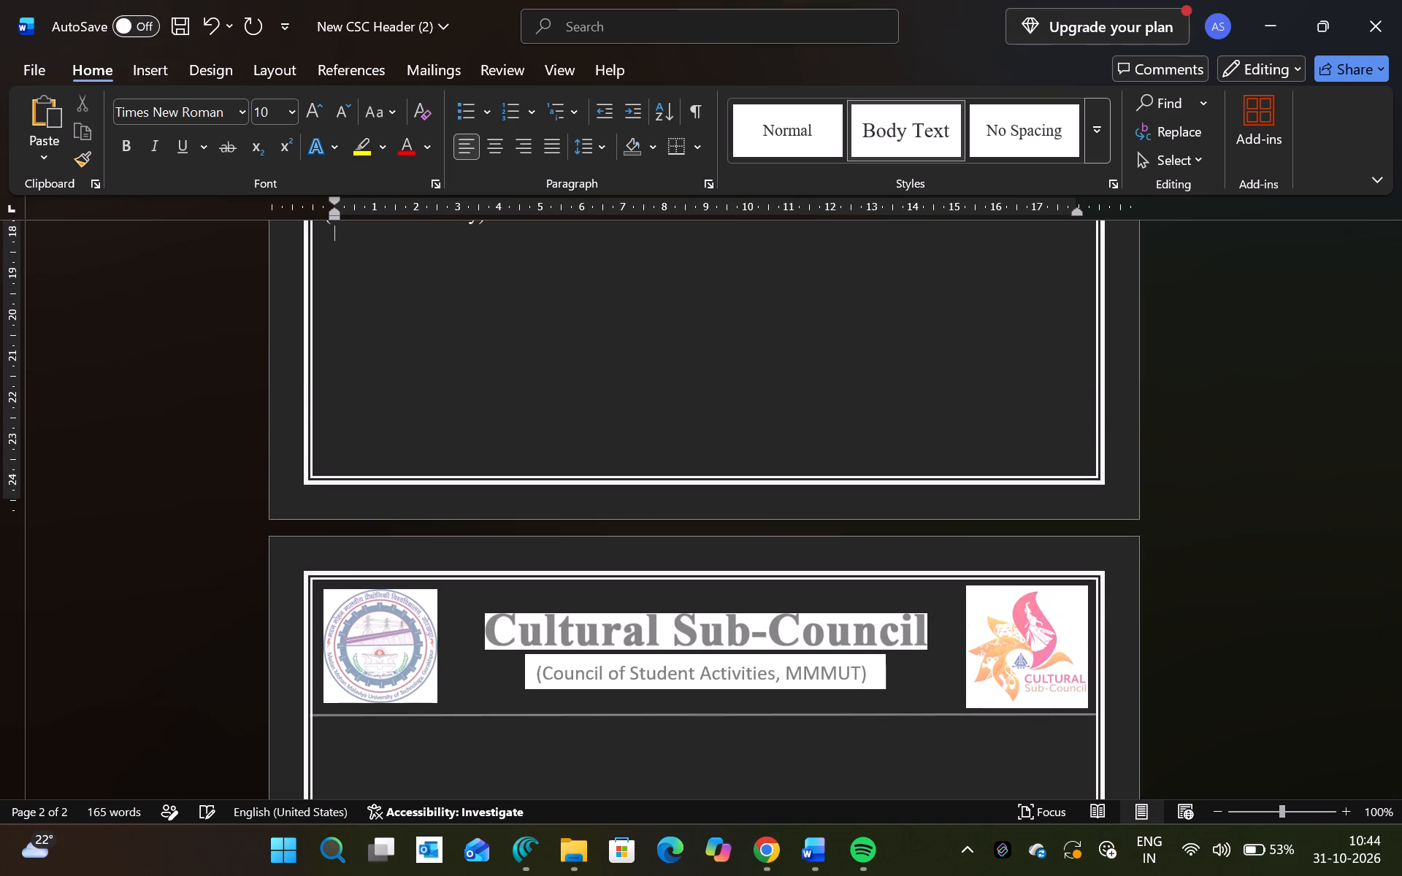
{"action": "scroll", "coordinate": [729, 326], "scroll_direction": "down", "scroll_amount": 6}
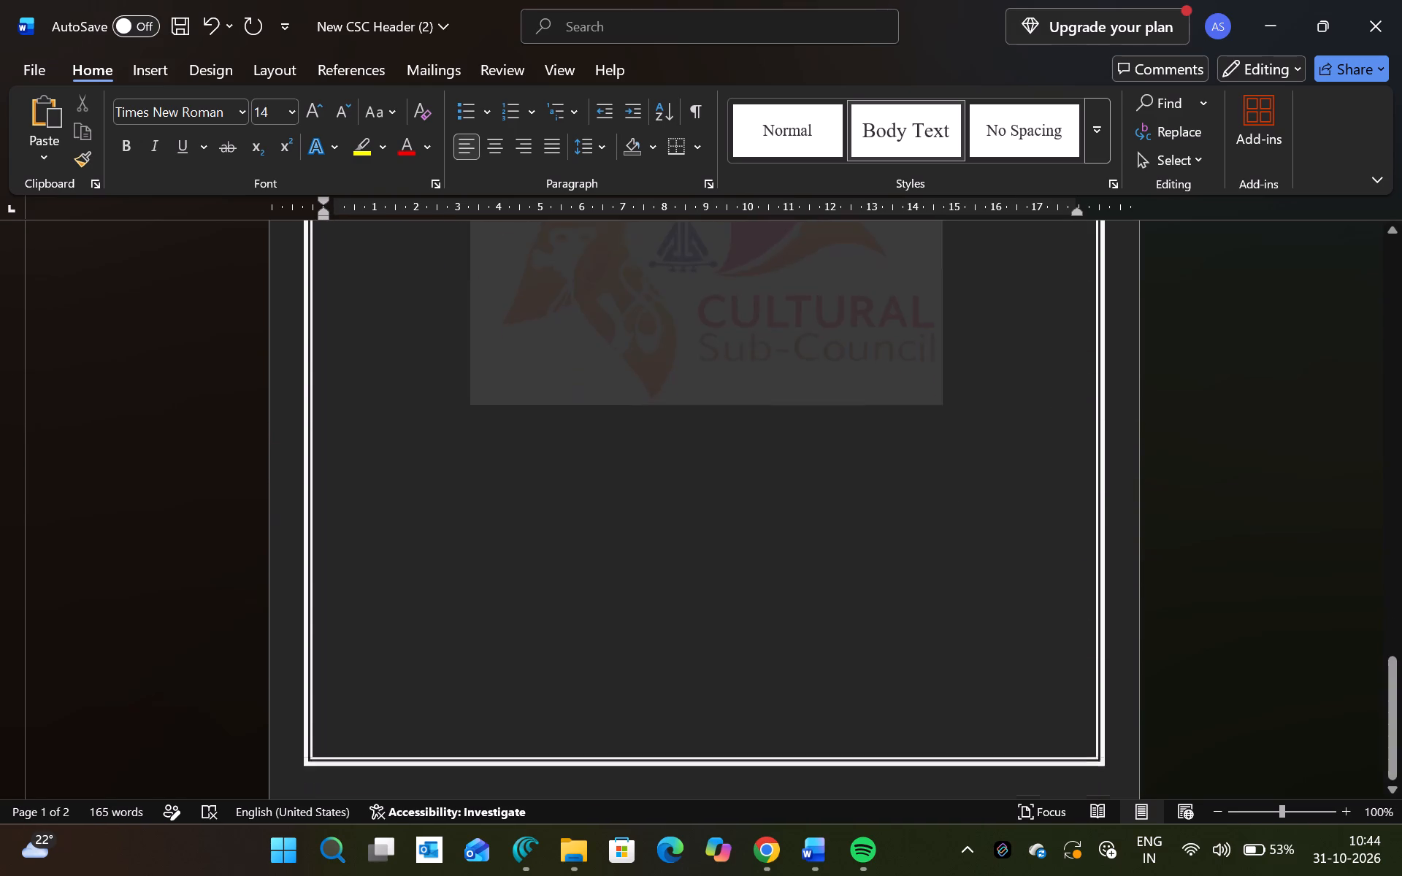
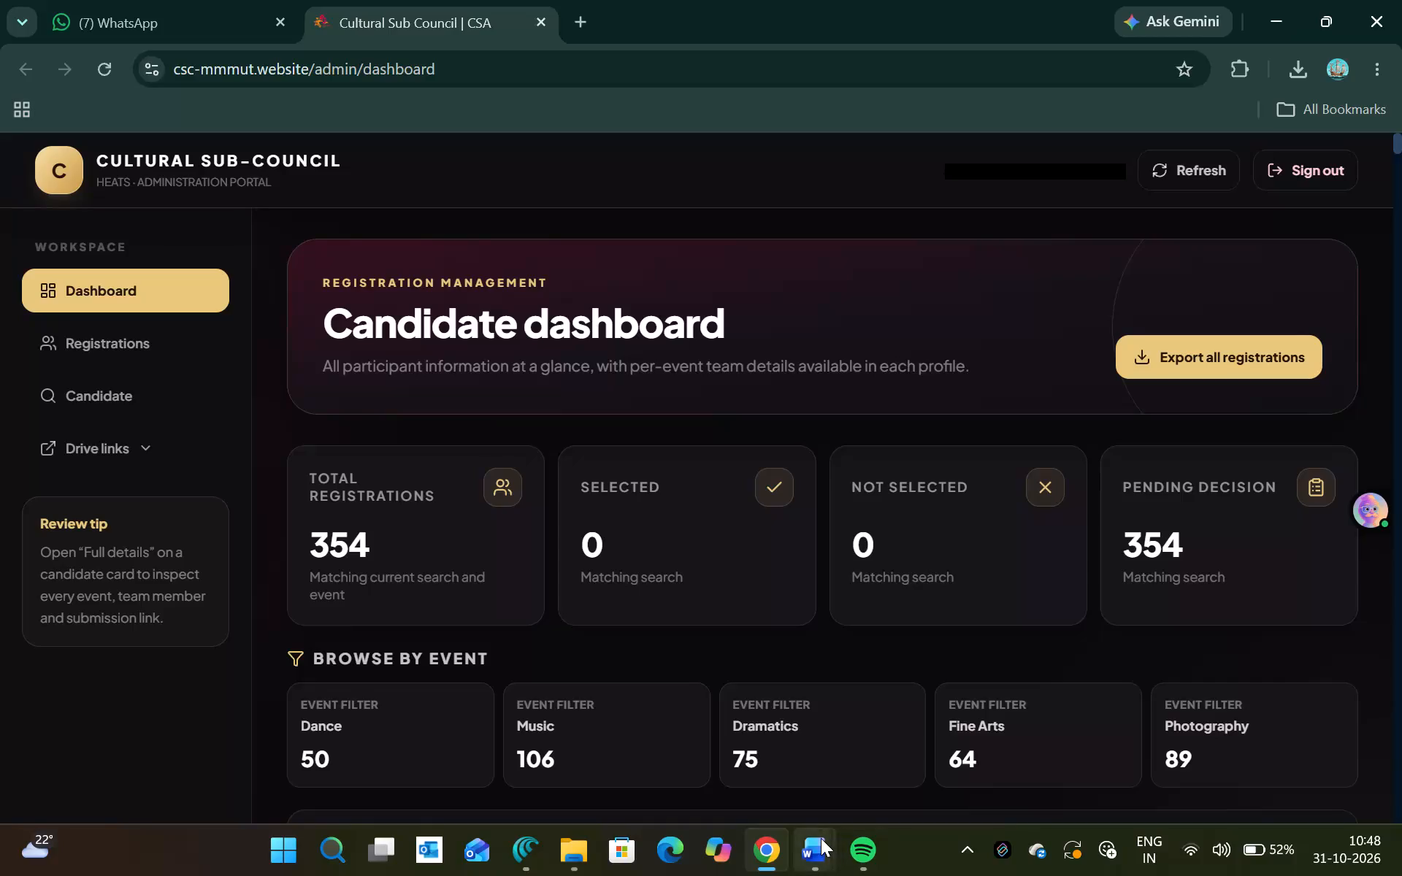
Switch to the New CSC Header (1) window in Word and create a new blank document from it.
{"action": "left_click", "coordinate": [834, 875]}
{"action": "left_click", "coordinate": [834, 875]}
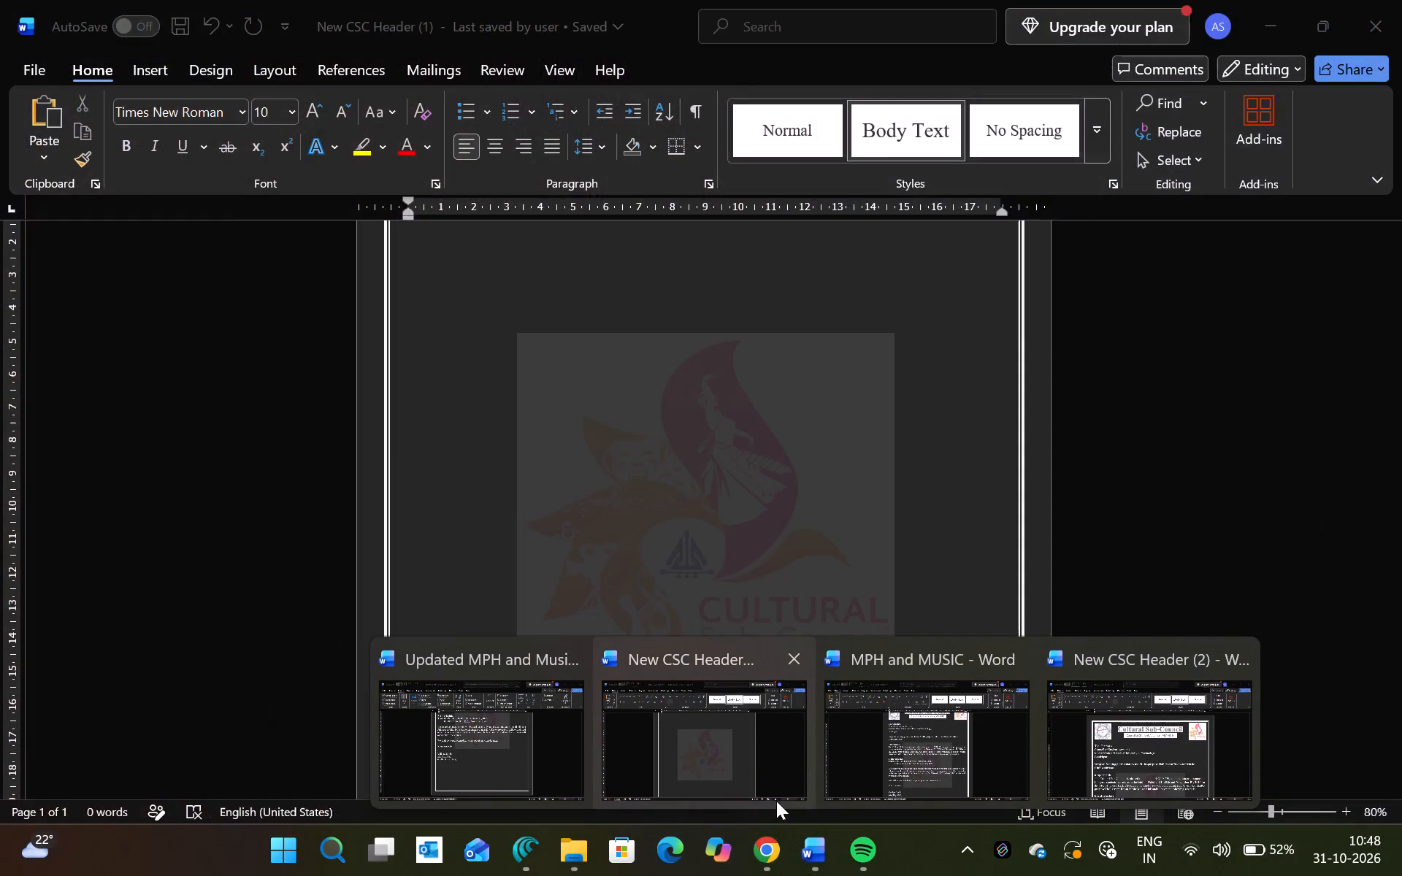
{"action": "left_click", "coordinate": [726, 772]}
{"action": "left_click", "coordinate": [44, 71]}
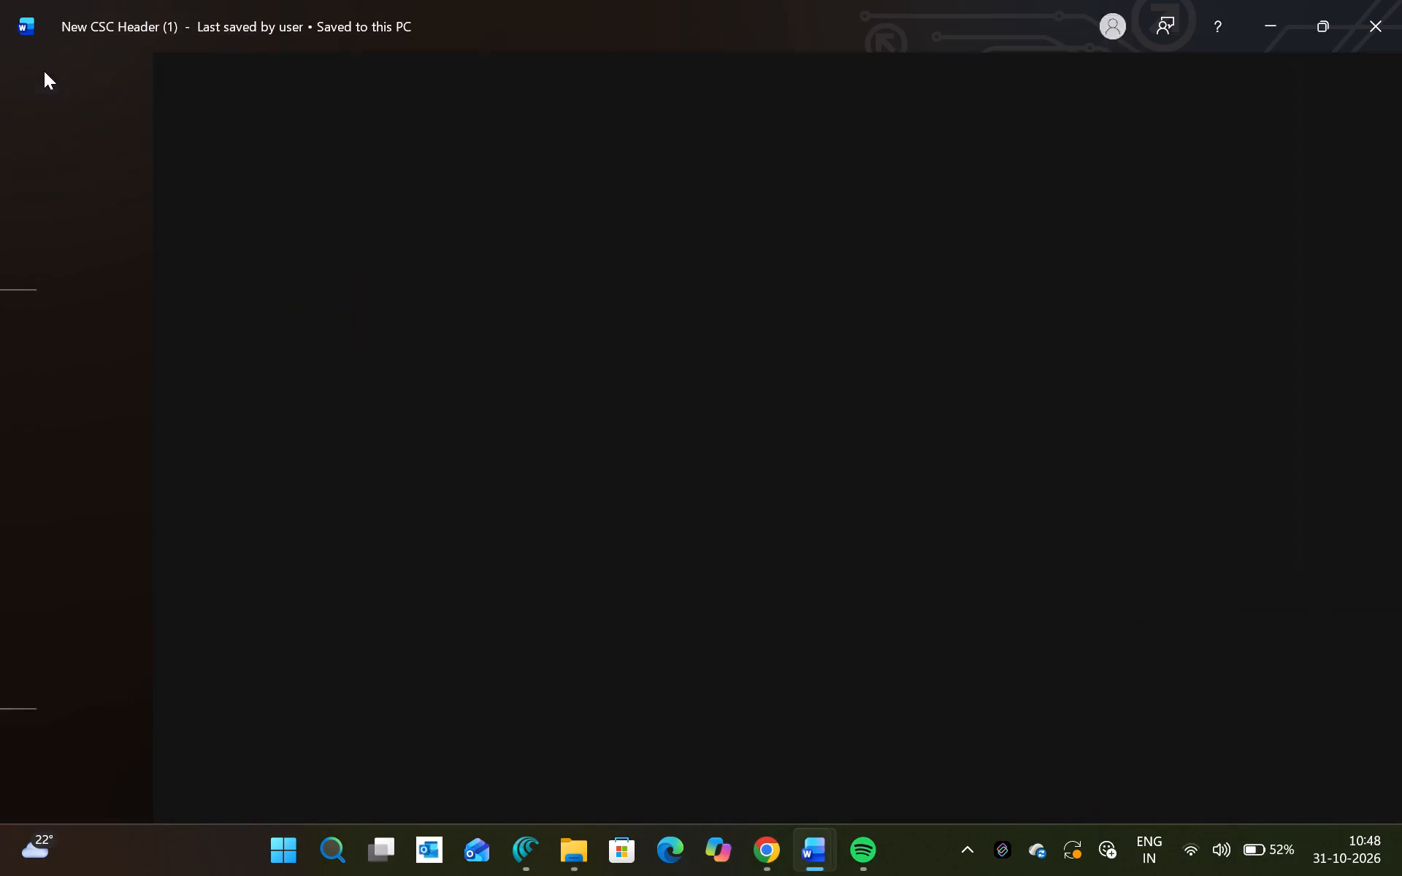
{"action": "left_click", "coordinate": [92, 172]}
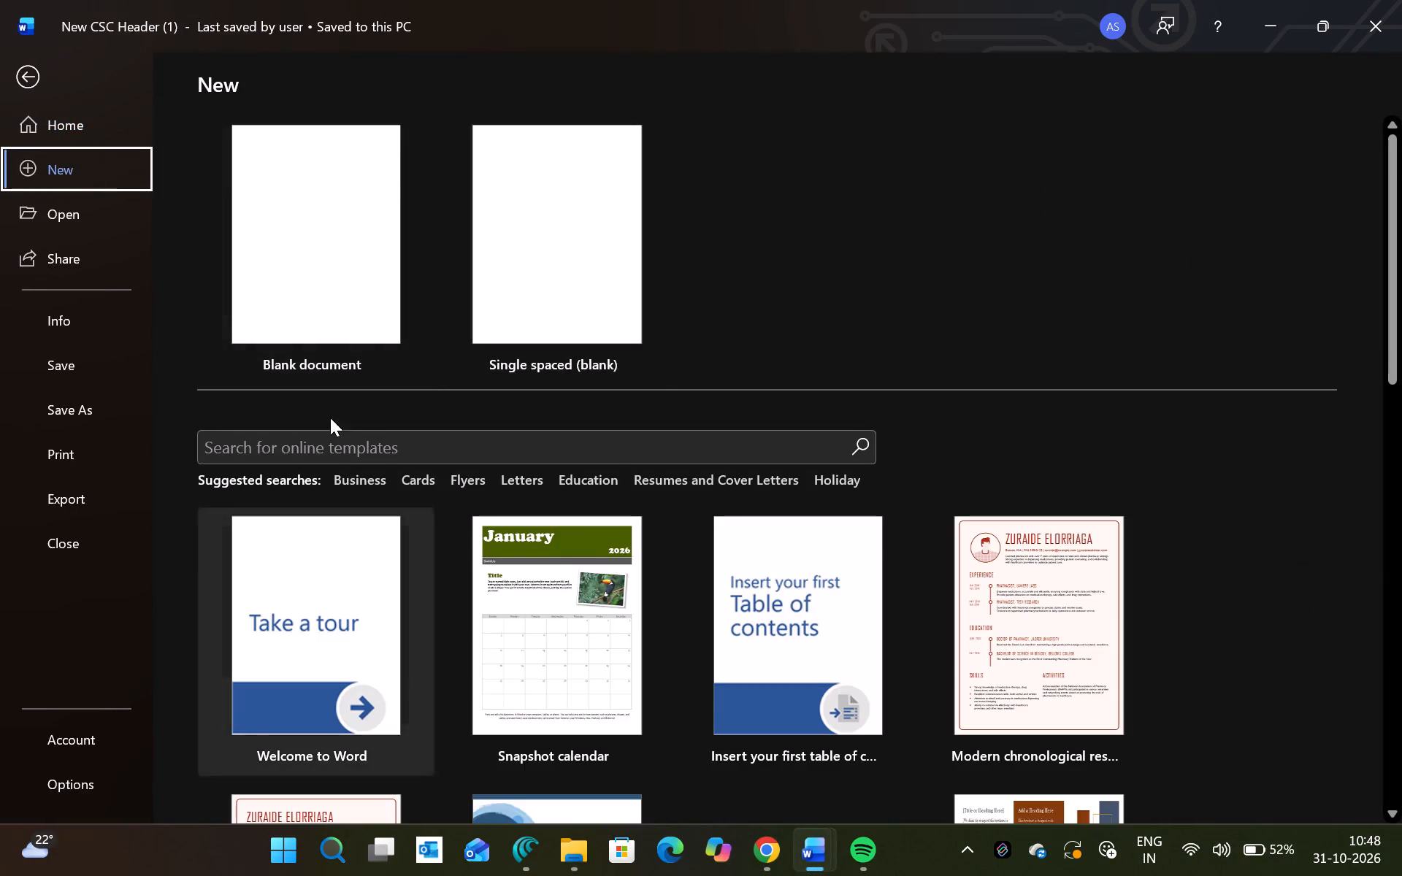
{"action": "left_click", "coordinate": [256, 219]}
{"action": "left_click", "coordinate": [492, 309]}
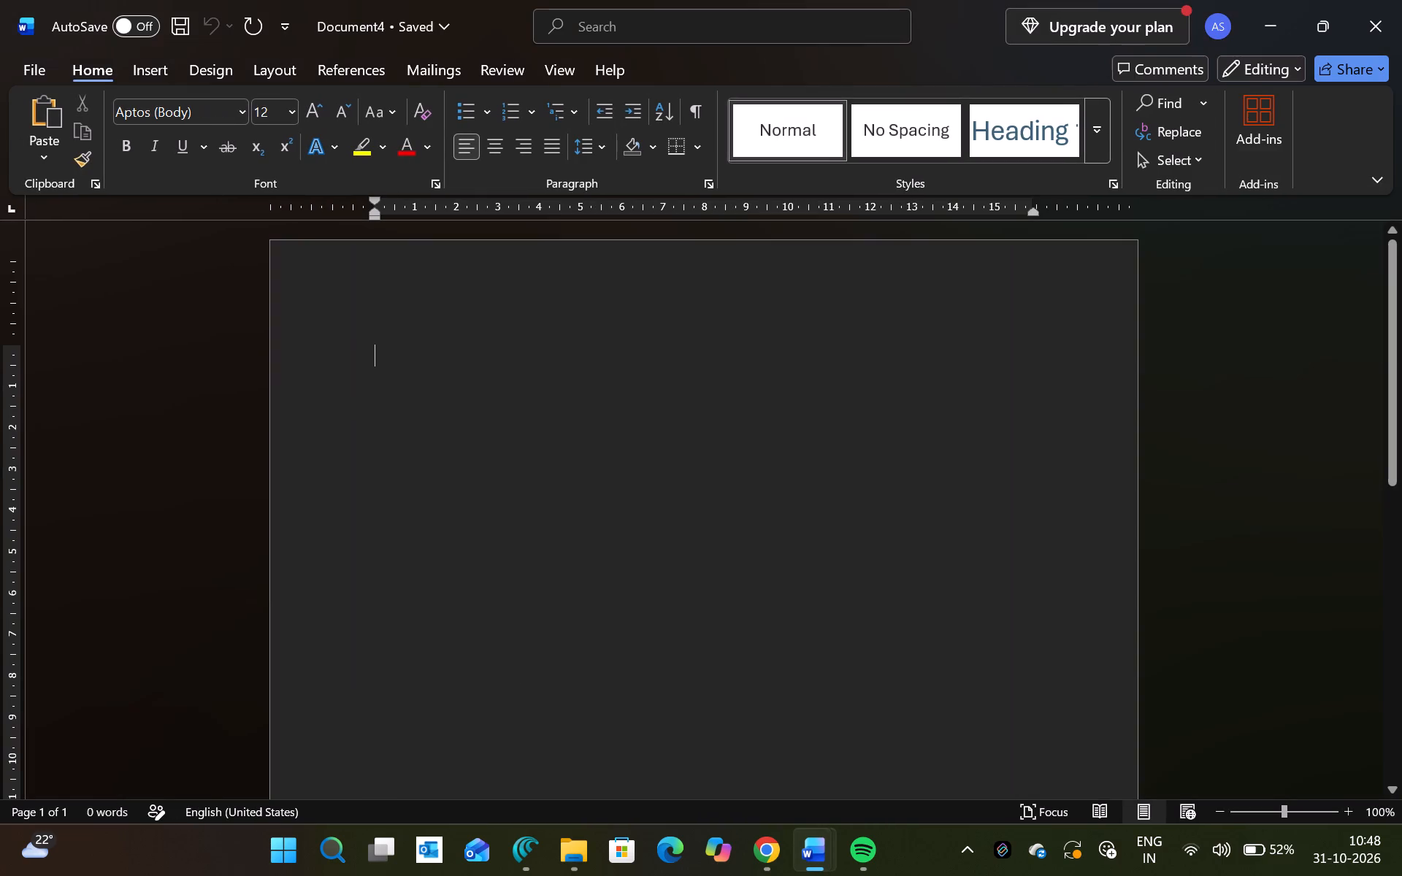
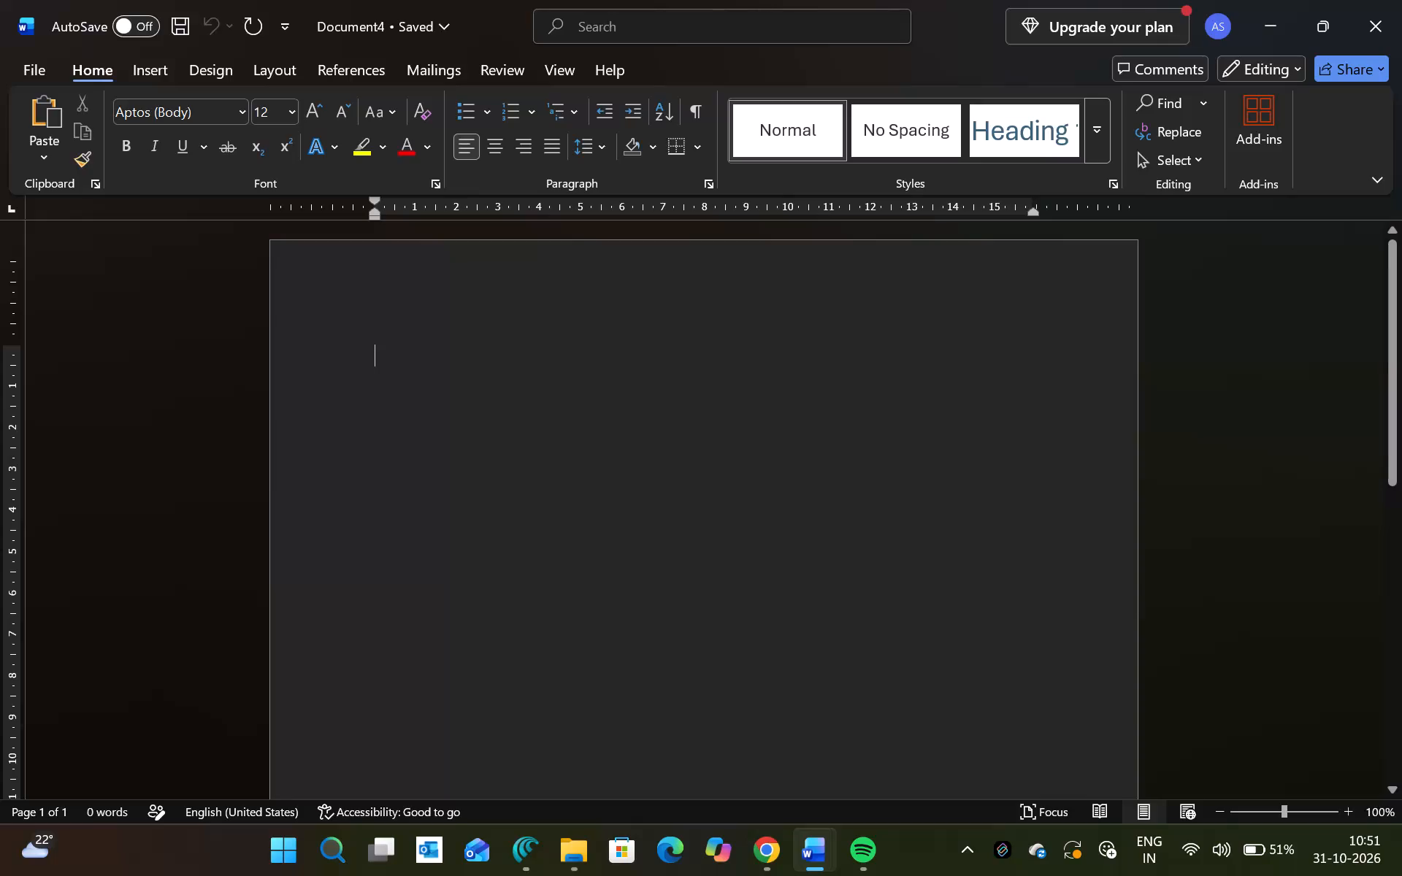
Enter the heading "Registration Desk : Second Year" at the top of the blank document.
{"action": "left_click", "coordinate": [383, 339]}
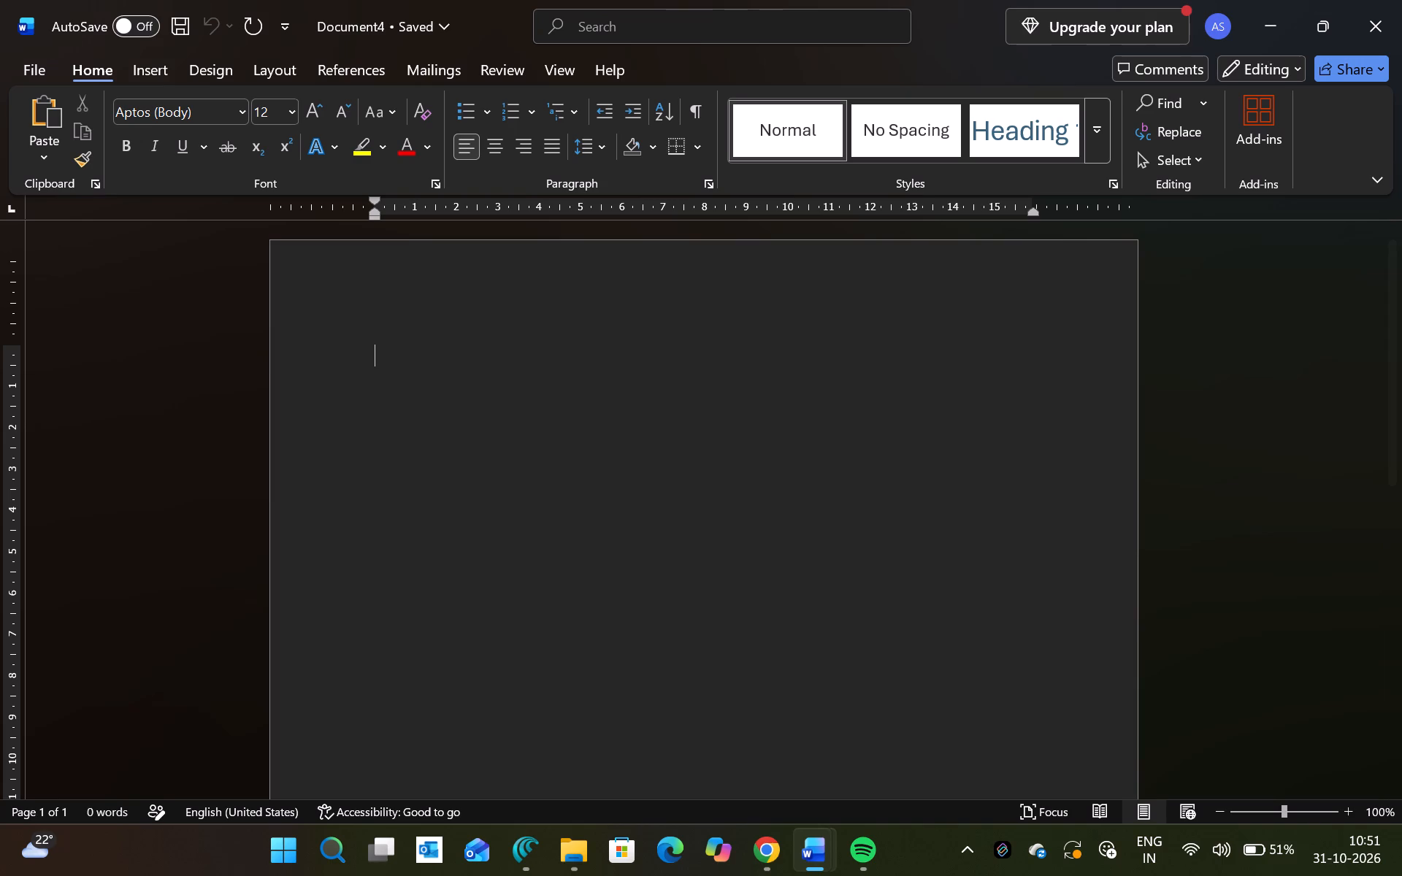
{"action": "type", "text": "Re"}
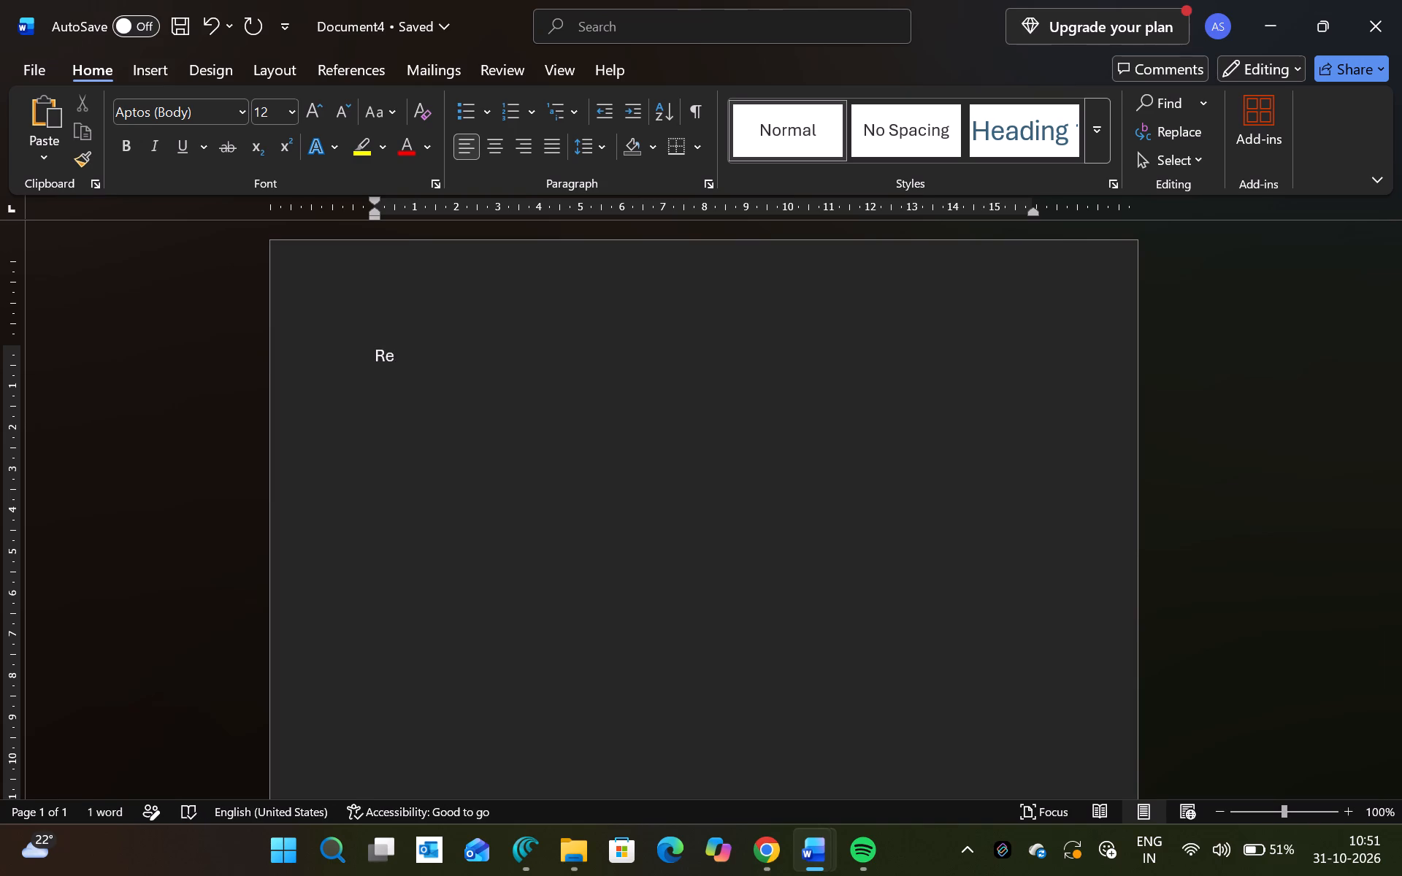
{"action": "type", "text": "gistratio"}
{"action": "type", "text": "n Des"}
{"action": "key", "text": "k"}
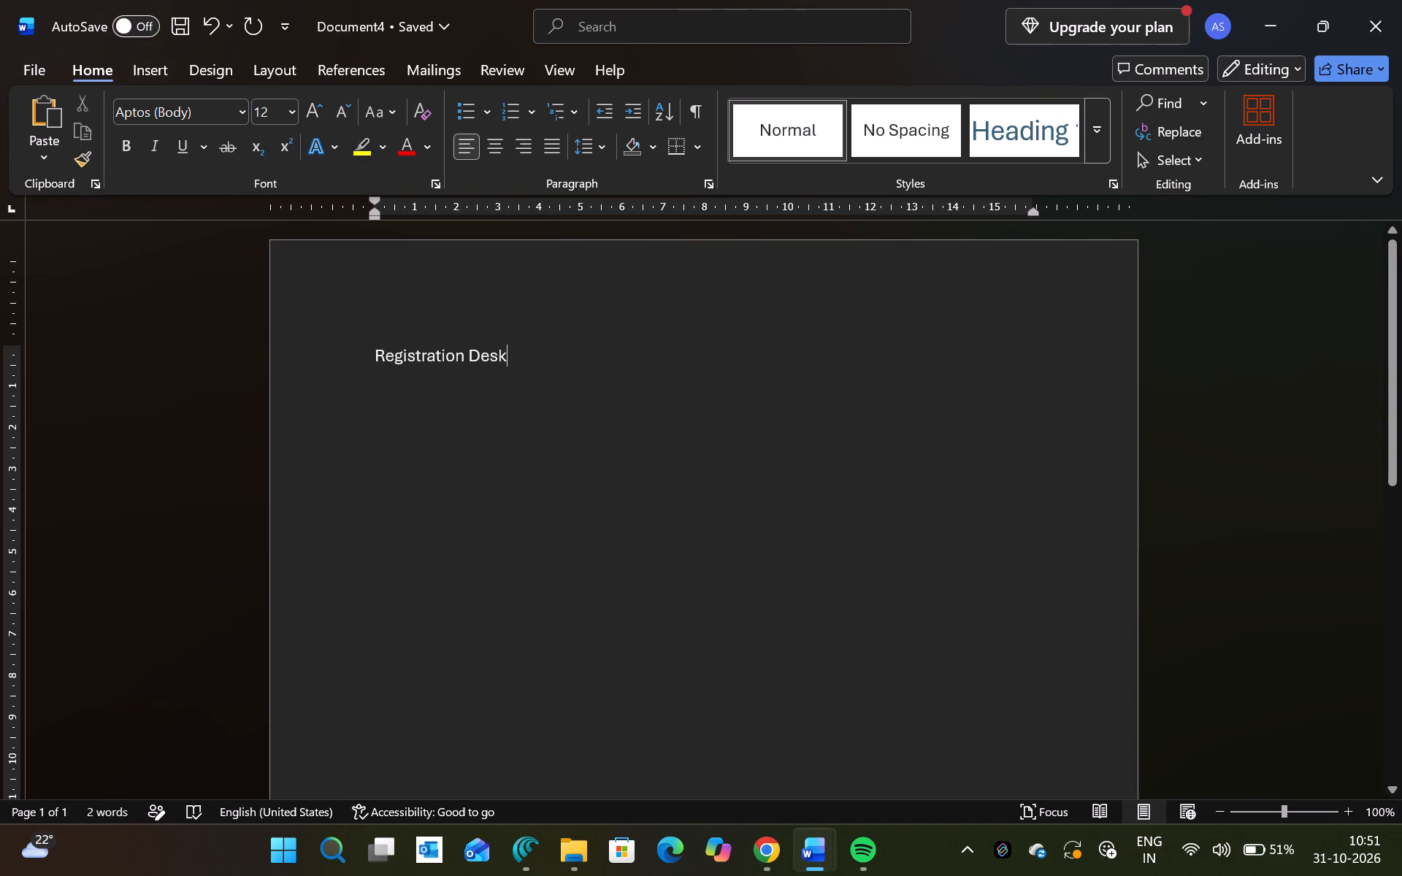
{"action": "left_click_drag", "start_coordinate": [372, 356], "coordinate": [507, 351]}
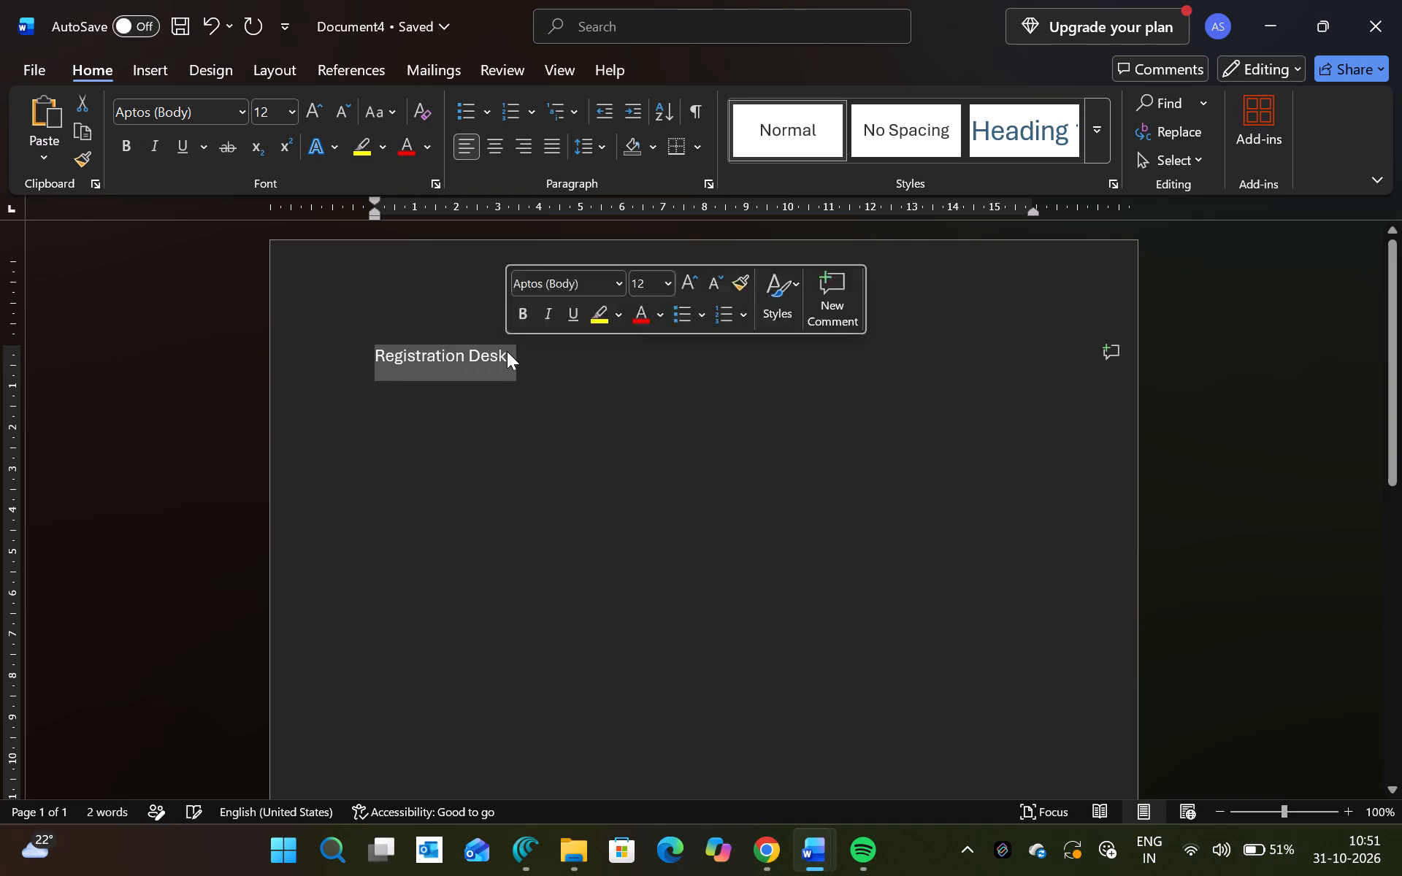
{"action": "left_click", "coordinate": [507, 351]}
{"action": "key", "text": "space"}
{"action": "type", "text": ": 2"}
{"action": "key", "text": "BackSpace"}
{"action": "type", "text": "Se"}
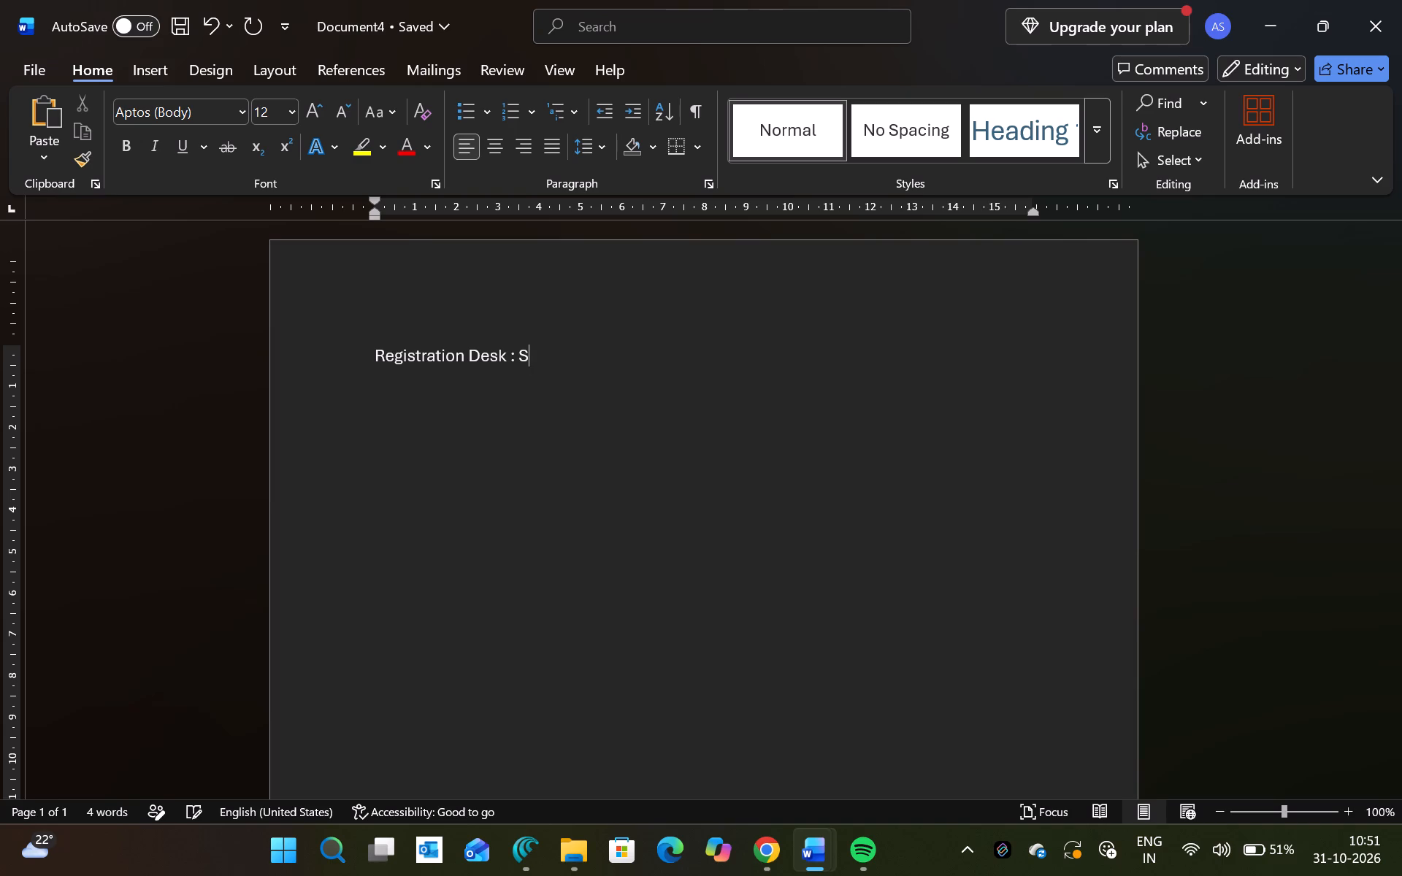
{"action": "type", "text": "cond"}
{"action": "key", "text": "space"}
{"action": "type", "text": "Year"}
Start a numbered list under the Registration Desk heading with the names Dharmraj and Kajal.
{"action": "key", "text": "Return"}
{"action": "key", "text": "Return"}
{"action": "key", "text": "BackSpace"}
{"action": "type", "text": "1."}
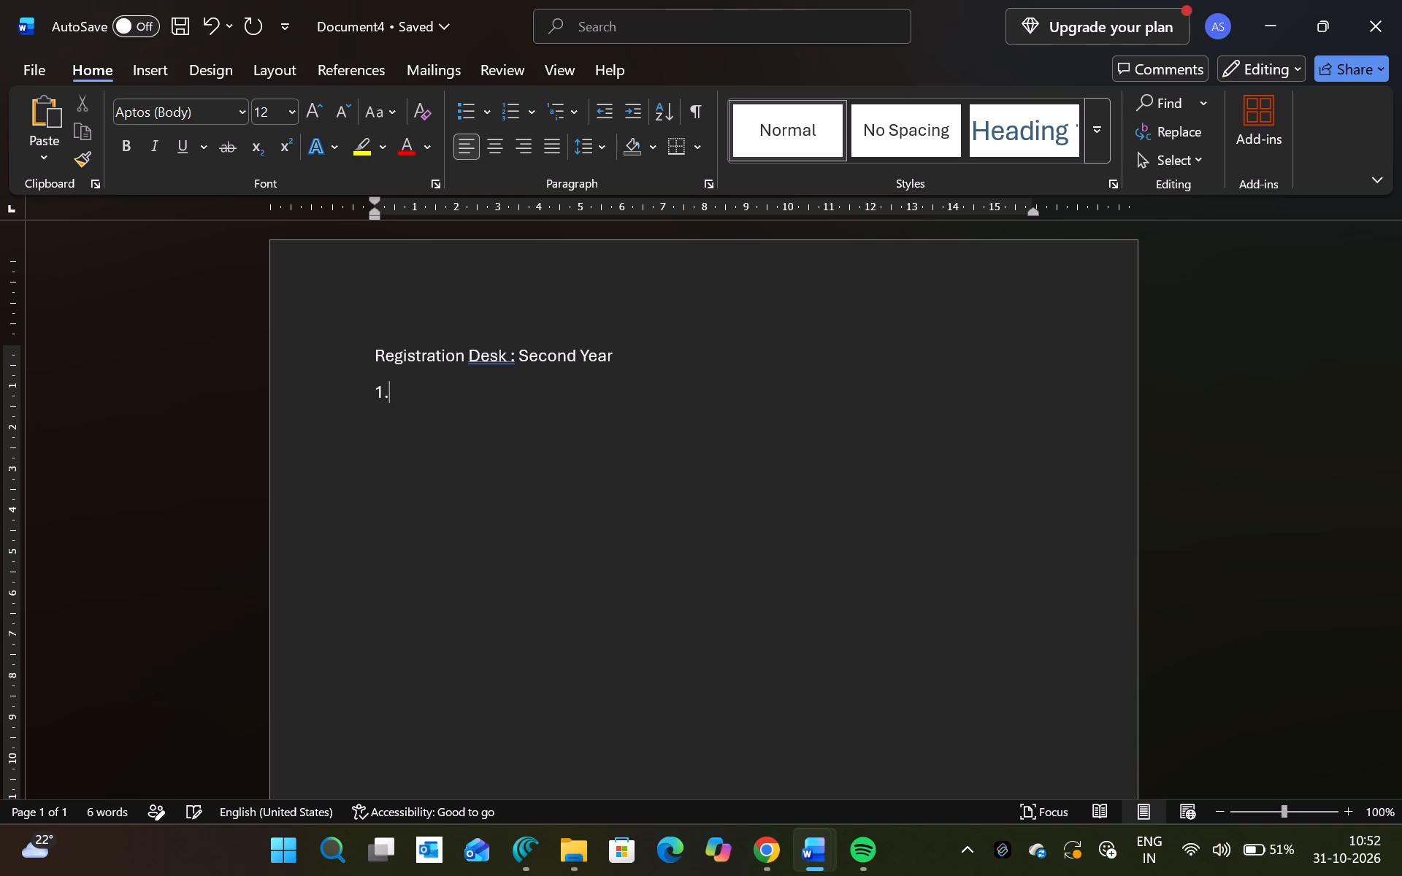
{"action": "key", "text": "space"}
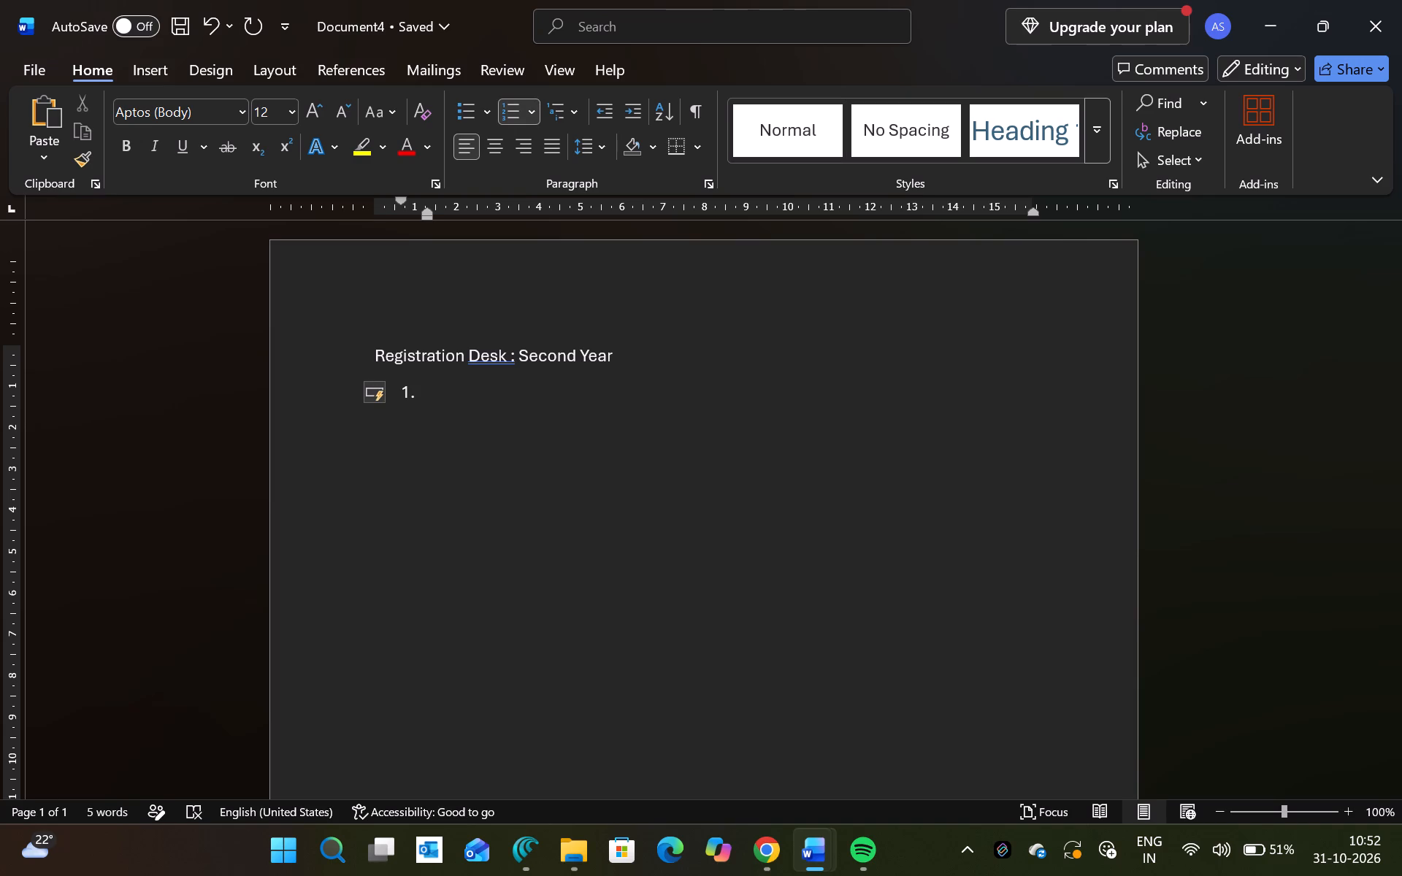
{"action": "type", "text": "Dhar"}
{"action": "type", "text": "mj"}
{"action": "key", "text": "BackSpace"}
{"action": "type", "text": "rak"}
{"action": "key", "text": "BackSpace"}
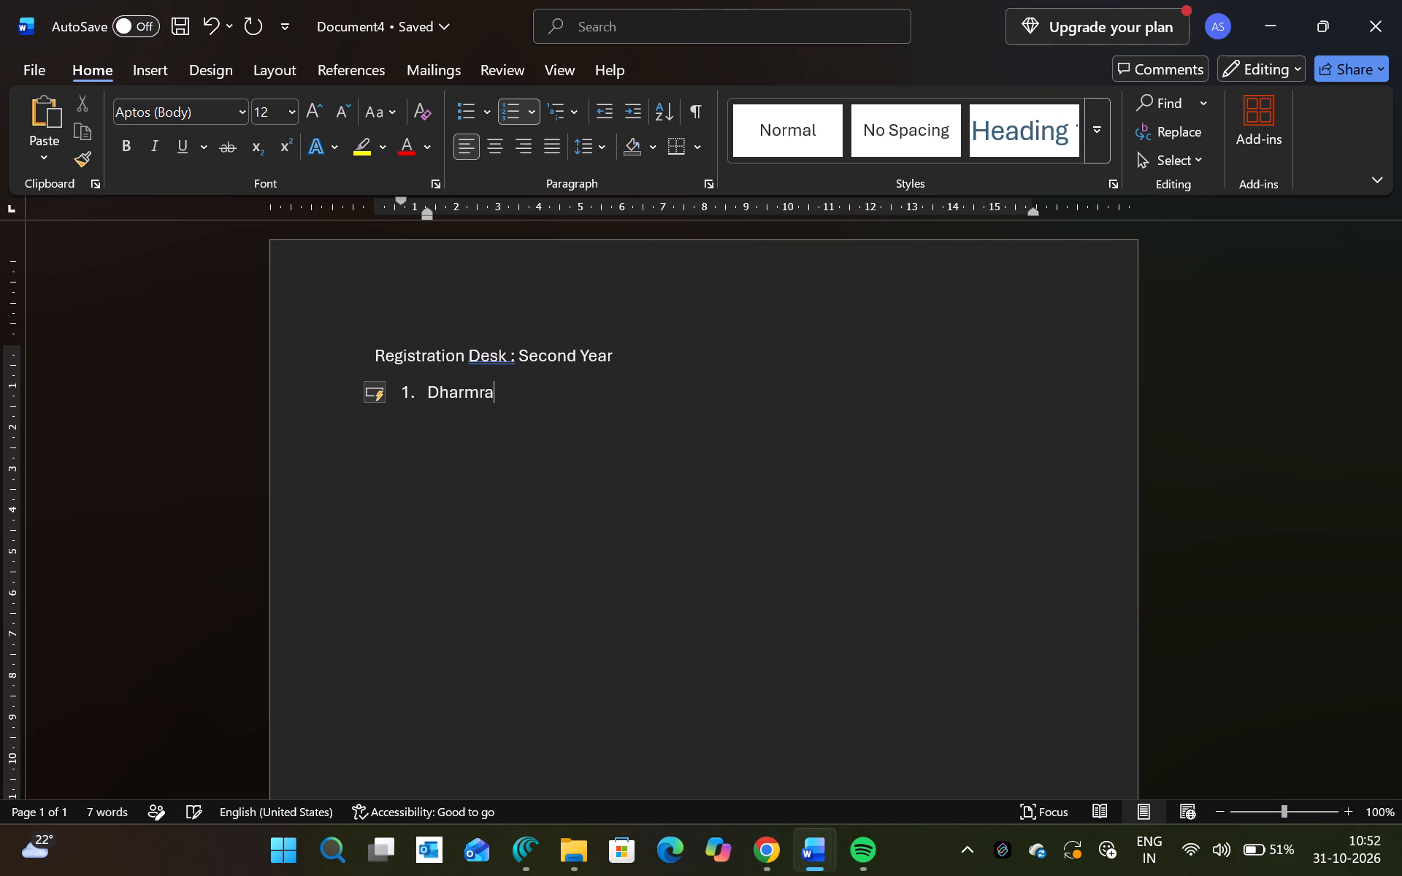
{"action": "key", "text": "j"}
{"action": "key", "text": "Return"}
{"action": "type", "text": "Kajal"}
{"action": "key", "text": "Return"}
Continue the numbered list with Akanksha, Anushka, Rimjhim, Shivasheesh and Aadarsh.
{"action": "type", "text": "Akanksha"}
{"action": "key", "text": "Return"}
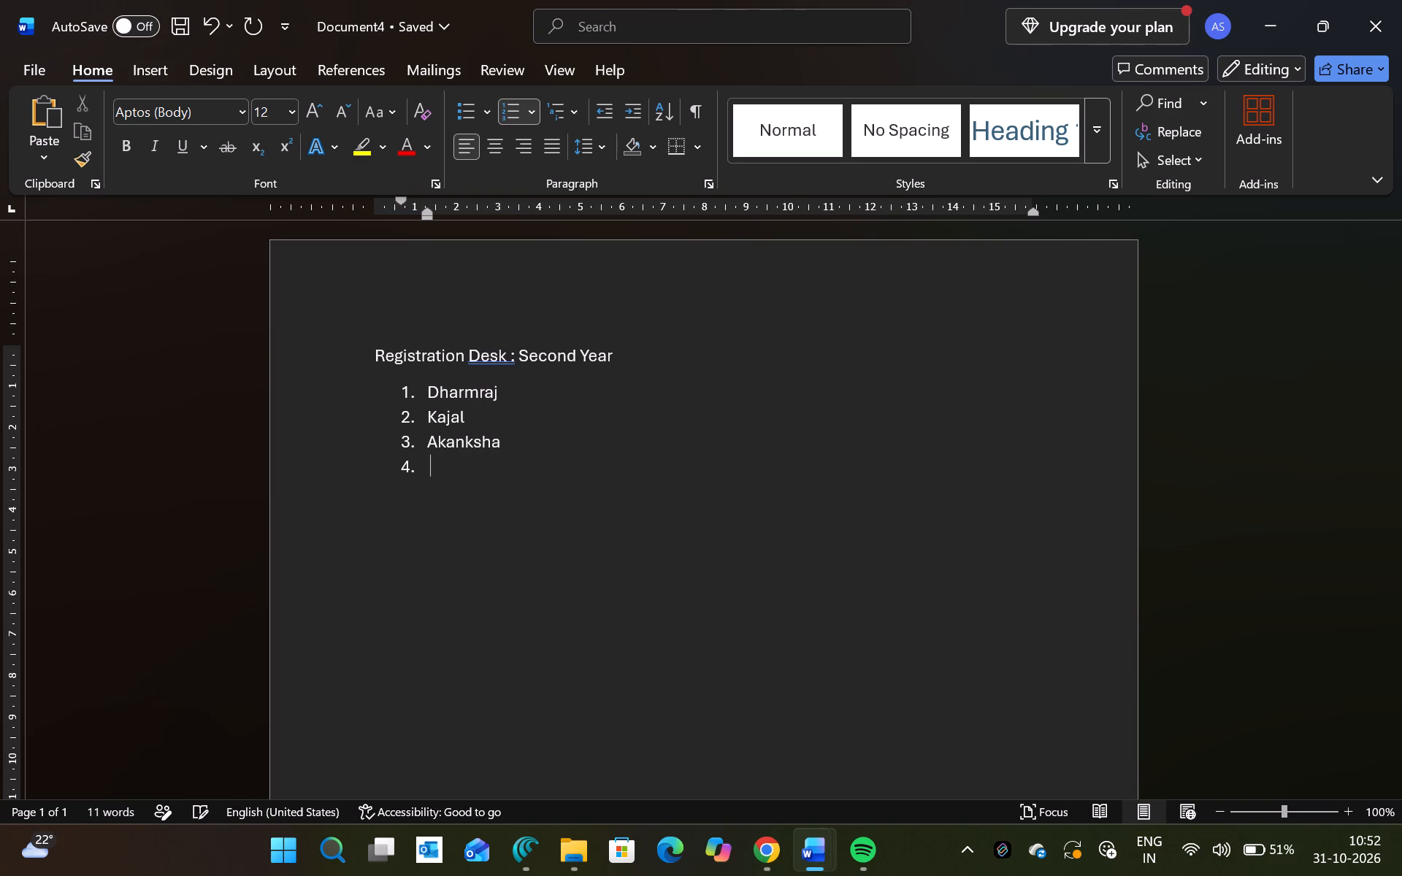
{"action": "type", "text": "Anushka"}
{"action": "key", "text": "Return"}
{"action": "type", "text": "Rimjhim"}
{"action": "key", "text": "Return"}
{"action": "type", "text": "Shiva"}
{"action": "type", "text": "sheesh"}
{"action": "key", "text": "Return"}
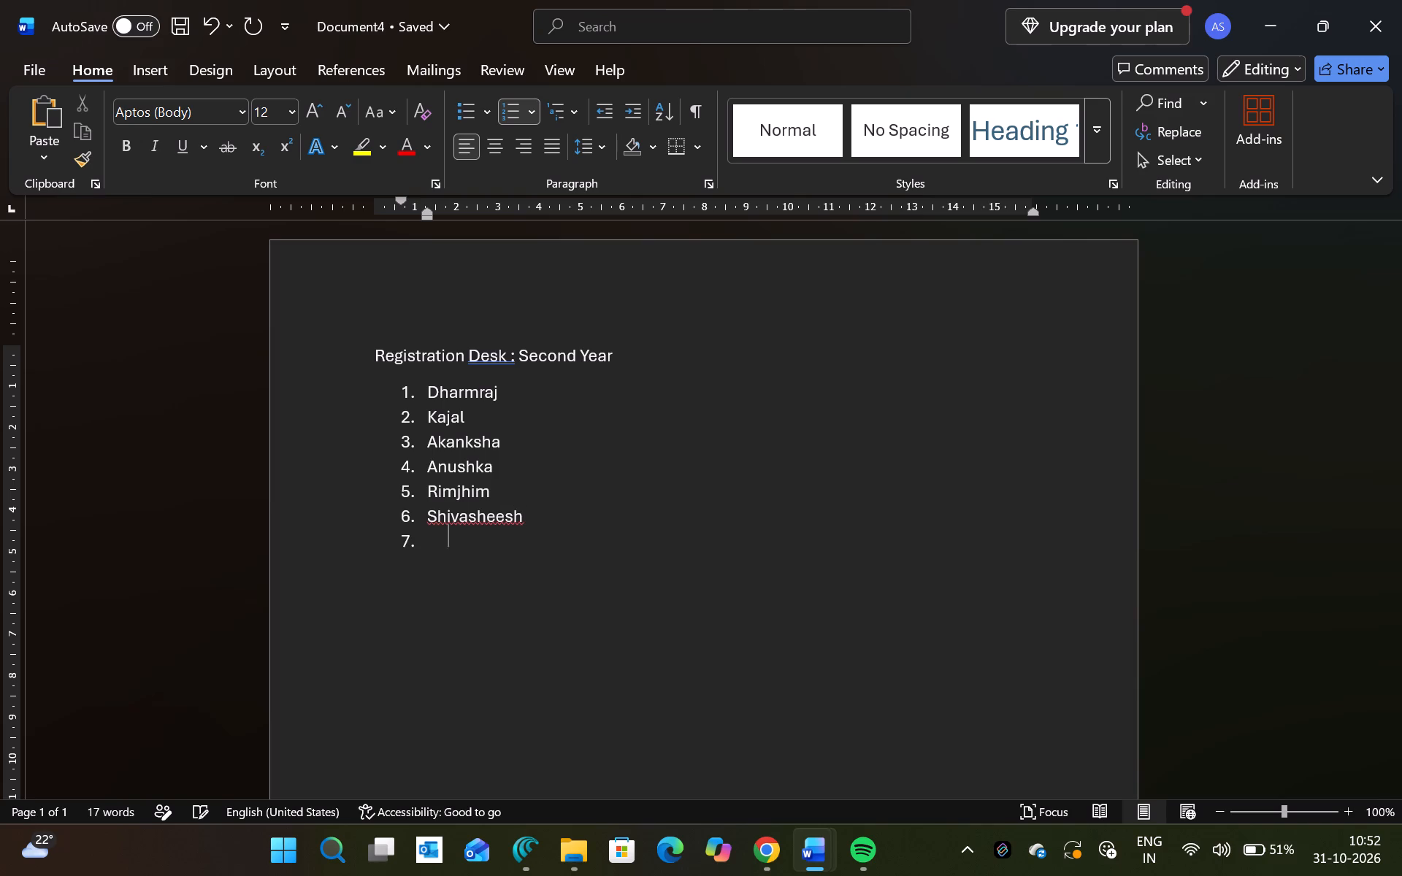
{"action": "type", "text": "Aadarsh"}
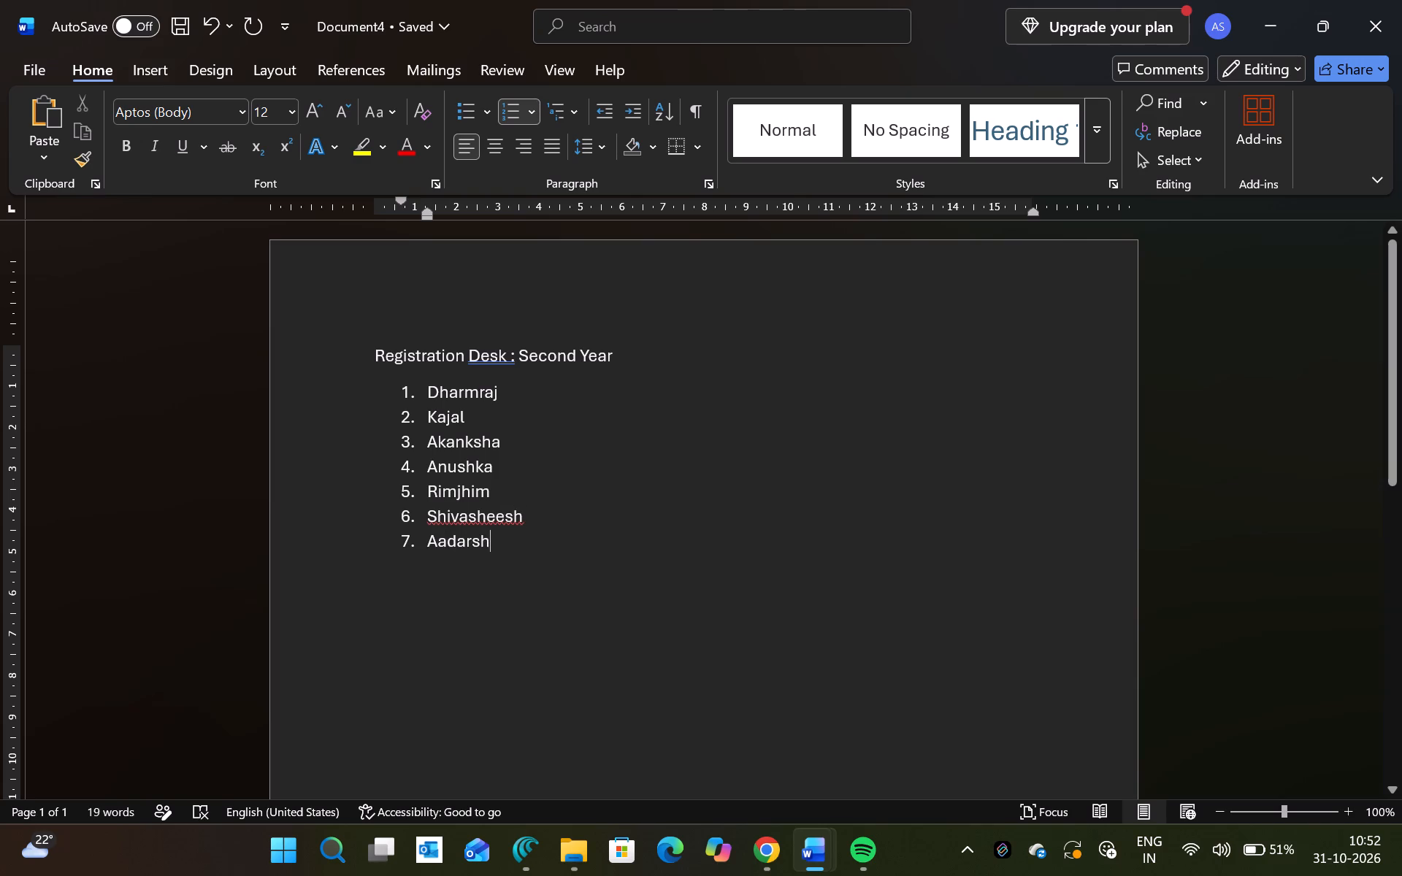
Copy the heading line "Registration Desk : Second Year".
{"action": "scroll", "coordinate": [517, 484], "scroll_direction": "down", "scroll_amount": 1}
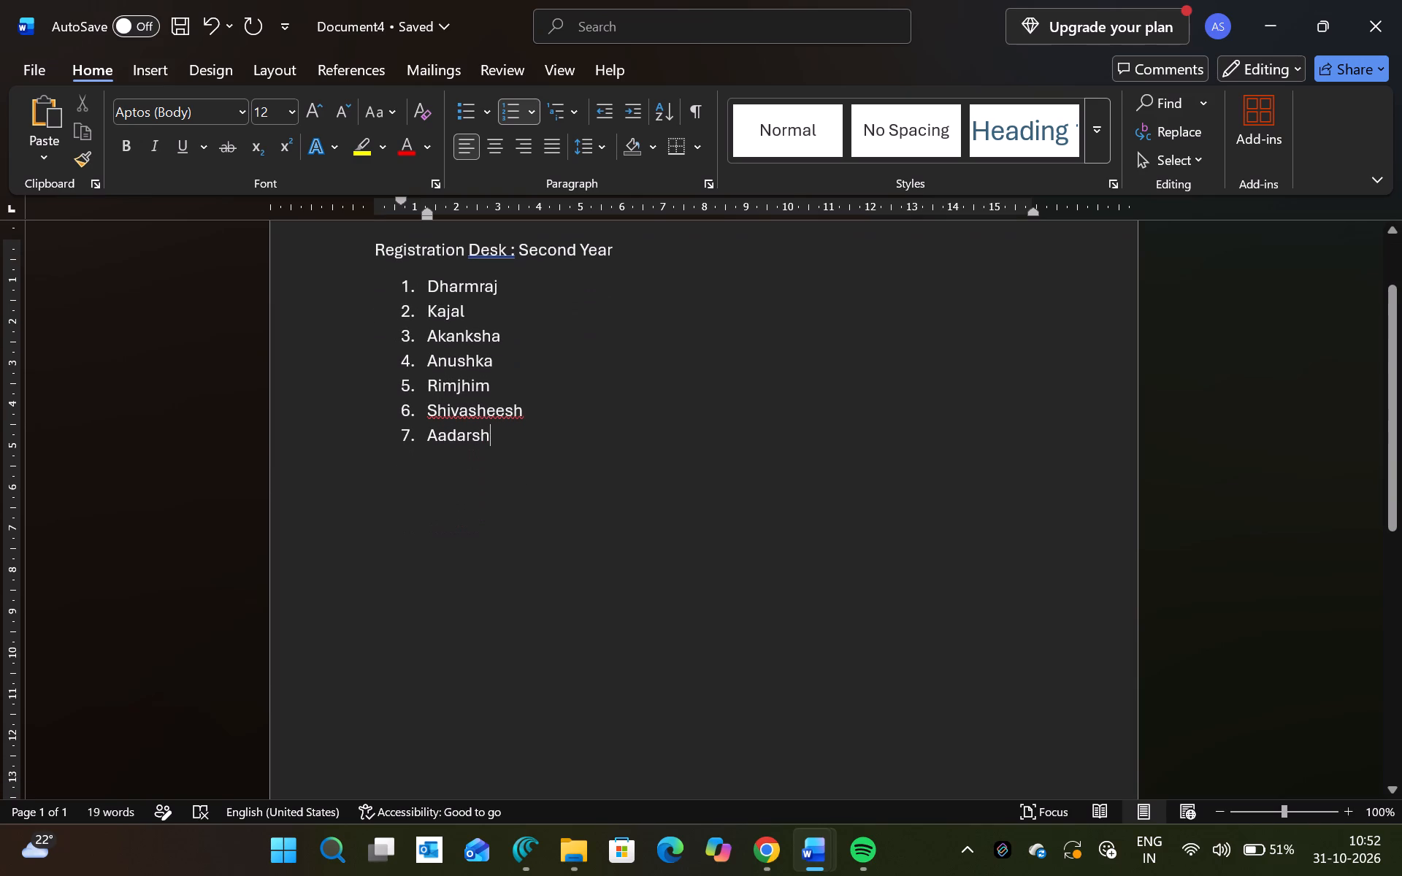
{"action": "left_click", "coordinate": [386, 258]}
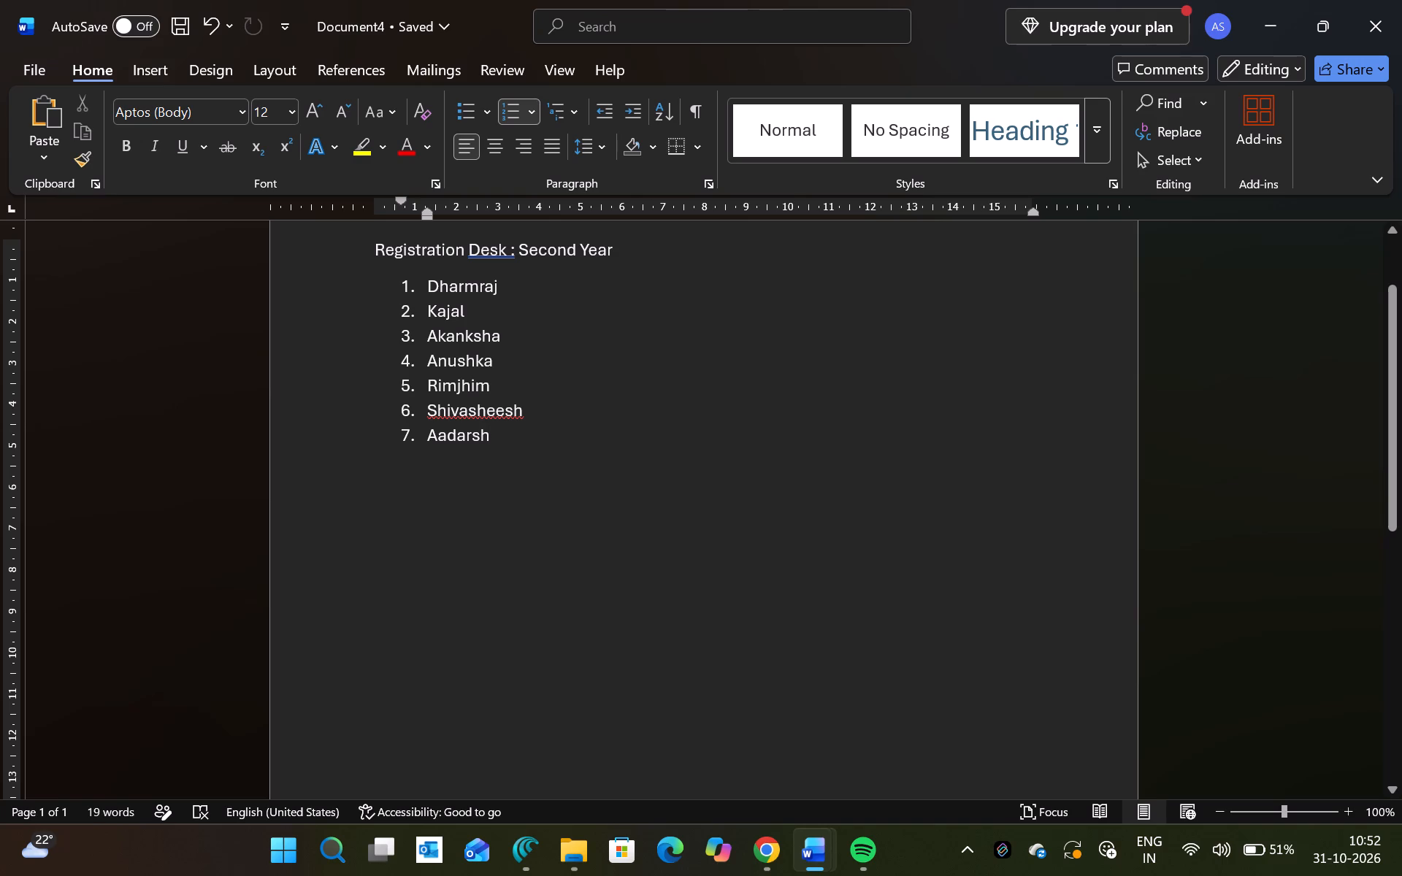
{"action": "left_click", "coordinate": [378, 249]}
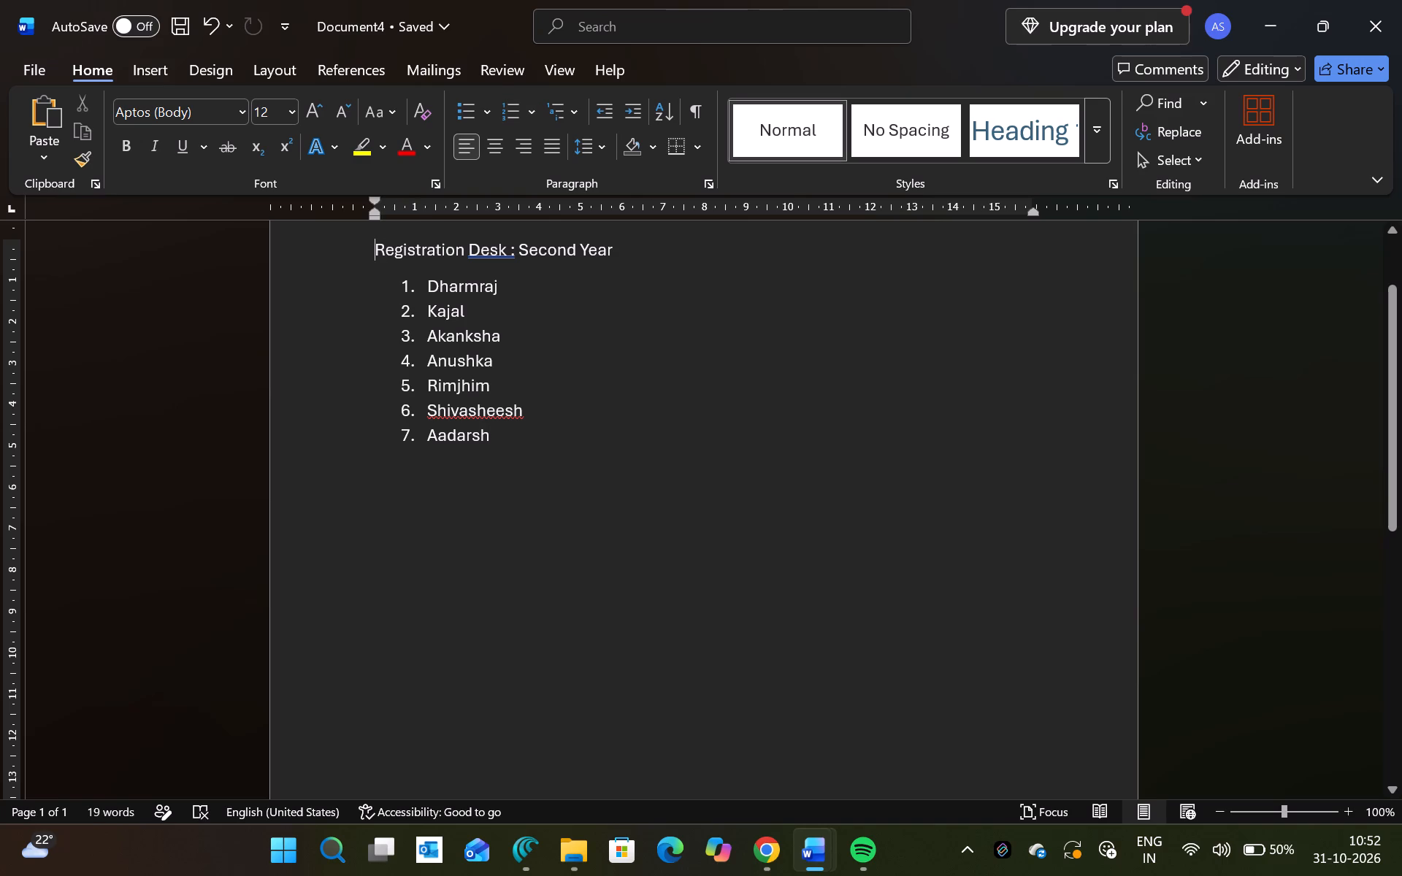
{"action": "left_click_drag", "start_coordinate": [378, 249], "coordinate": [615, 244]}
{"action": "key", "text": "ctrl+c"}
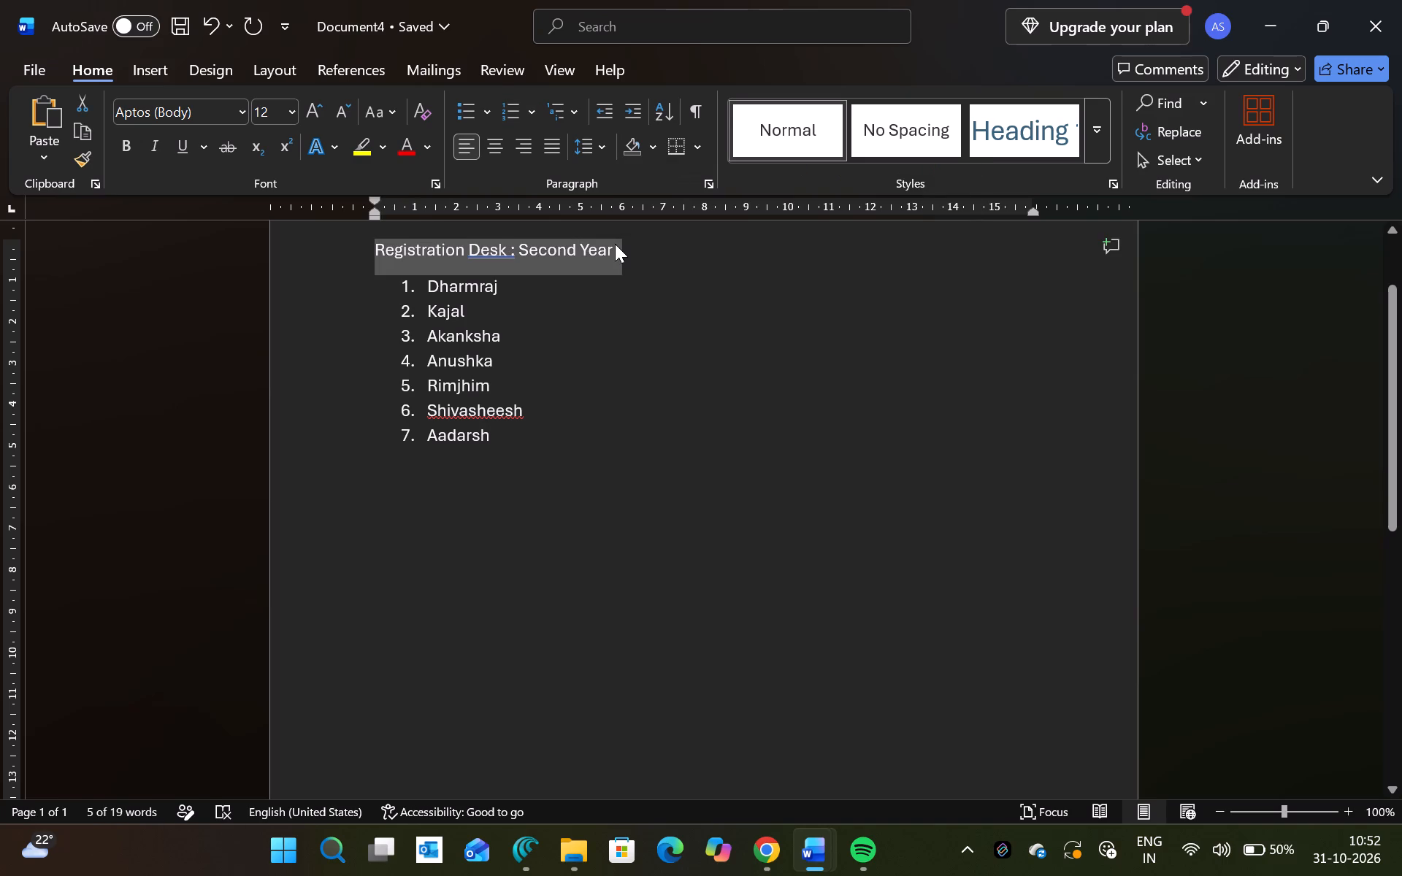
End the numbered list after Aadarsh and start an unnumbered paragraph below it.
{"action": "left_click", "coordinate": [505, 453]}
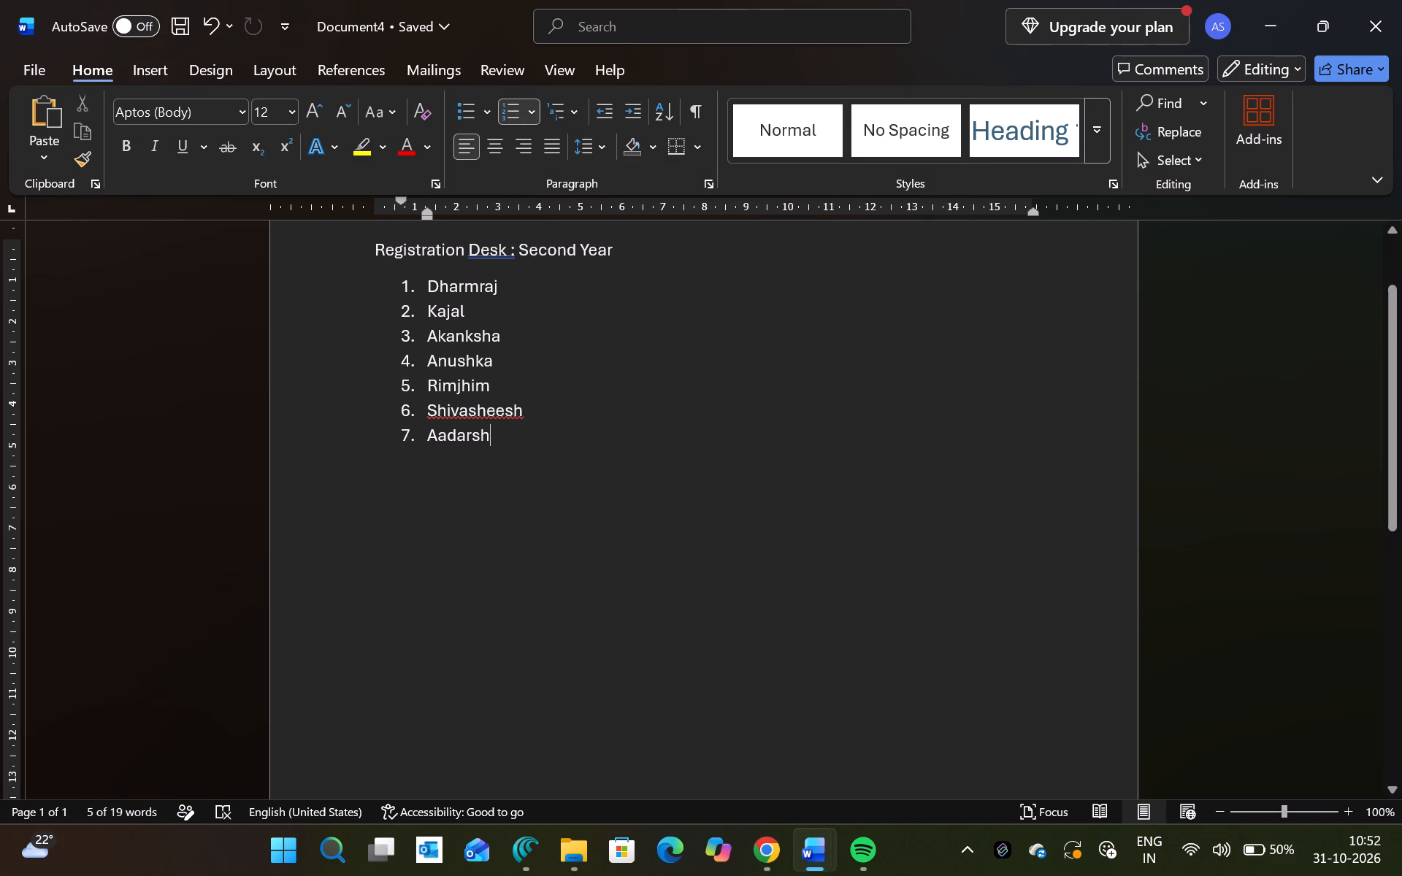
{"action": "key", "text": "Return"}
{"action": "key", "text": "Return"}
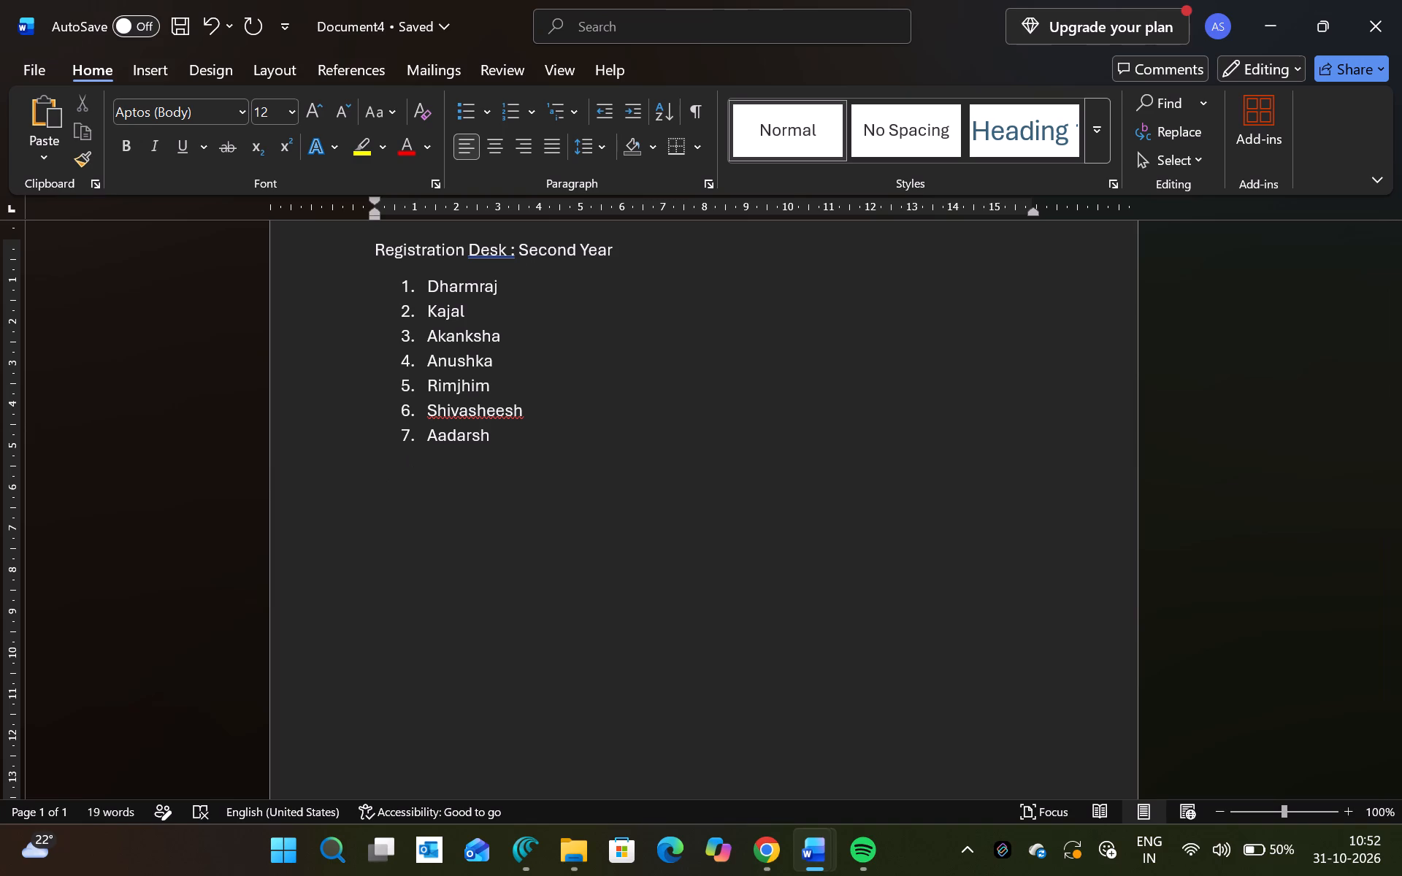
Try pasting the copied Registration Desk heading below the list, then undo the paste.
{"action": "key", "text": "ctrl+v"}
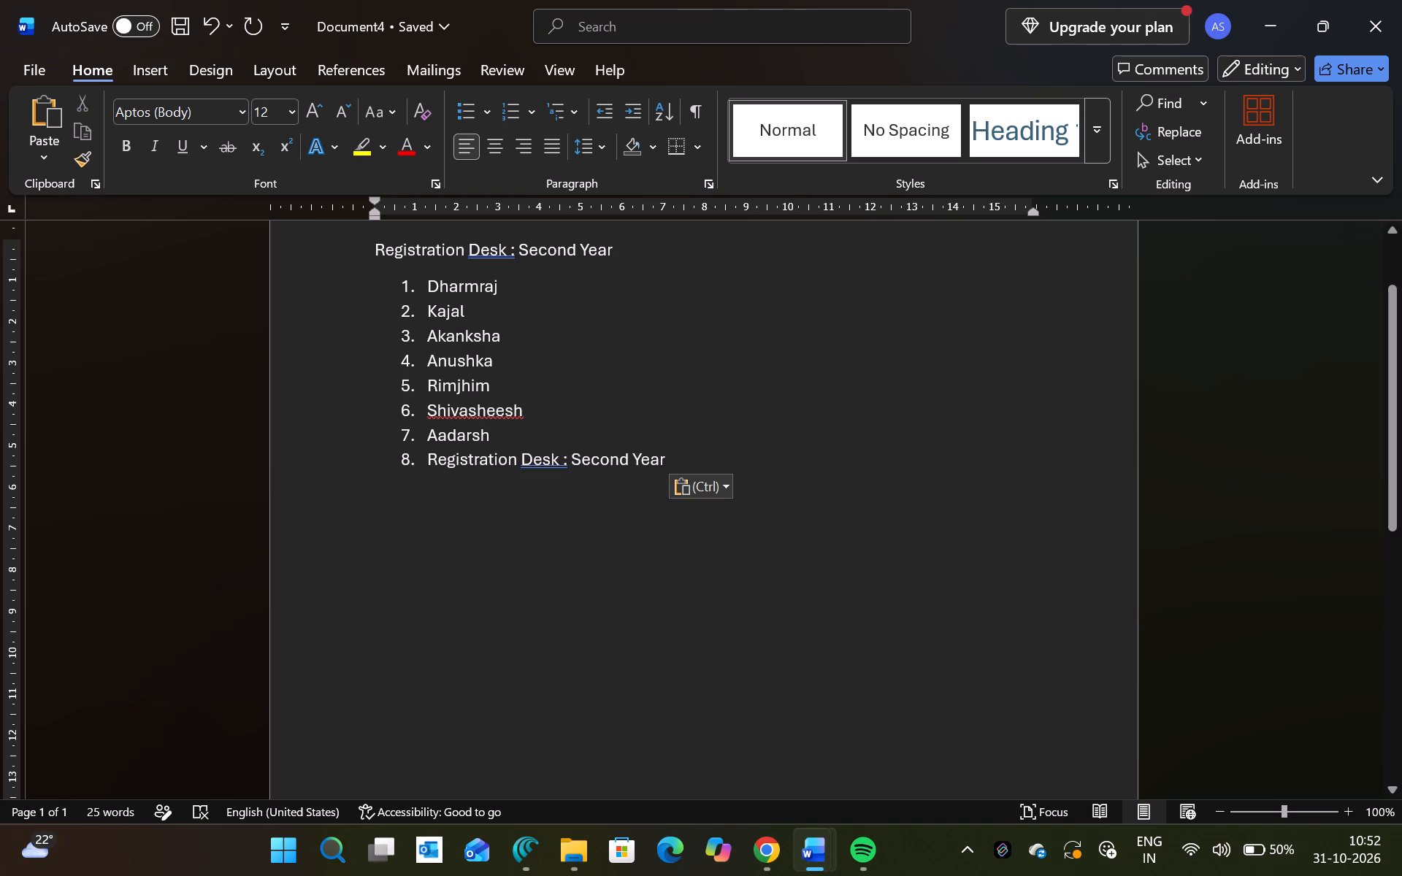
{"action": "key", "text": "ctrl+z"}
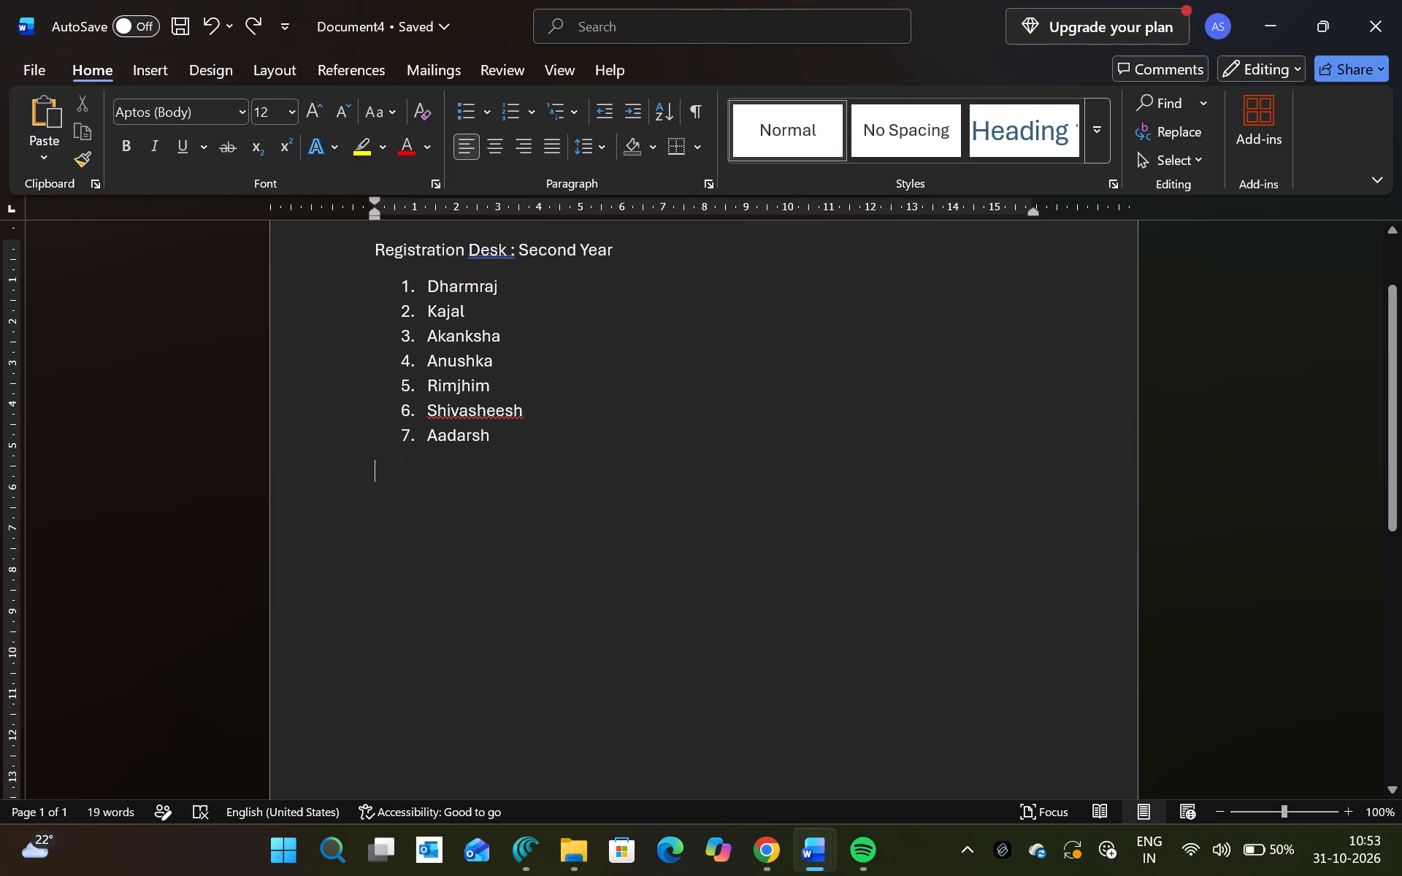
Enter a second heading "Fine Arts and Inventory : Second Year" in the unnumbered paragraph below the list.
{"action": "type", "text": "Fie"}
{"action": "key", "text": "space"}
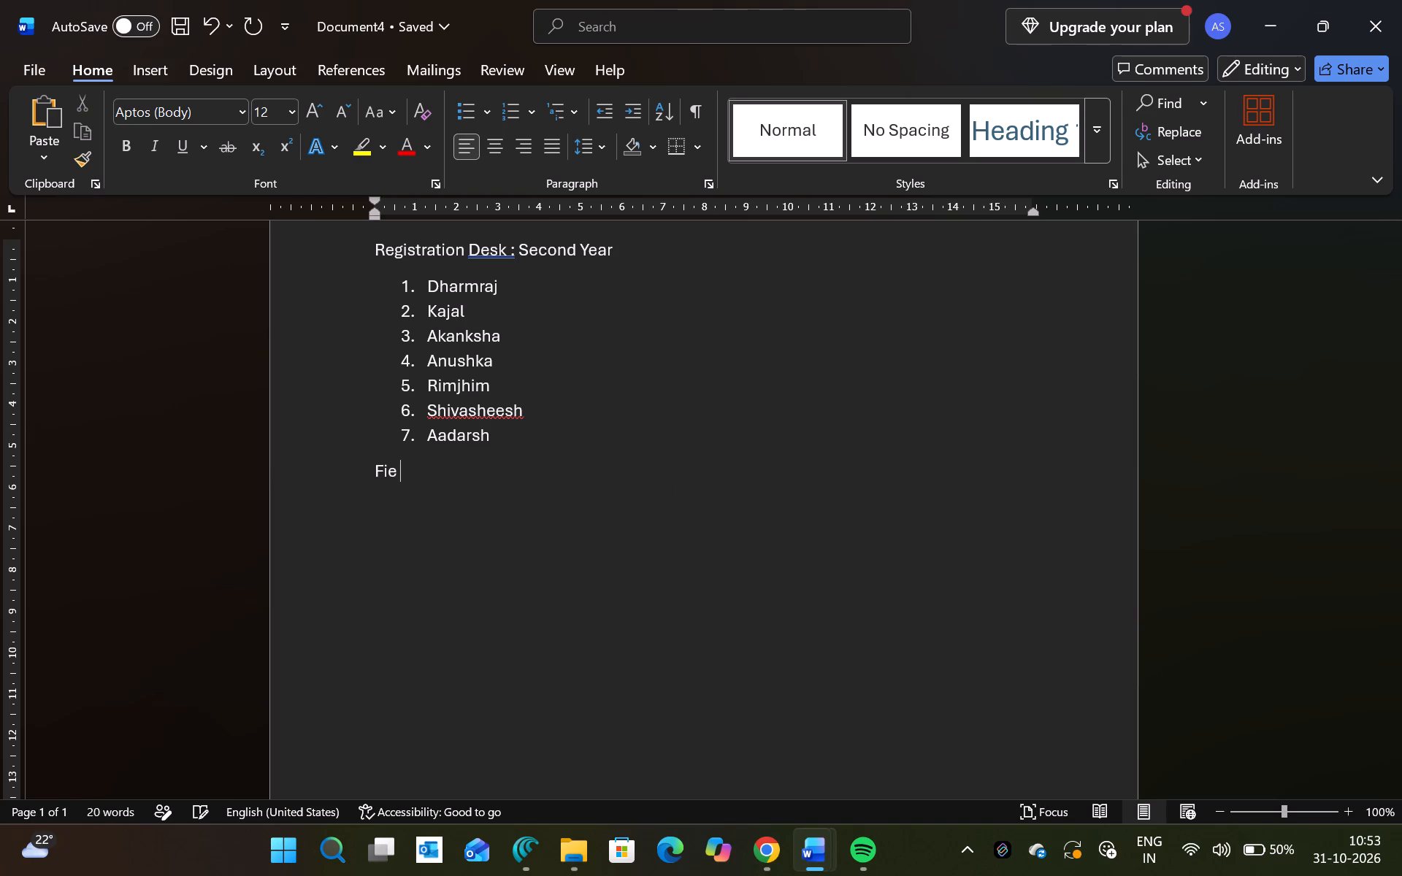
{"action": "key", "text": "BackSpace"}
{"action": "key", "text": "BackSpace"}
{"action": "type", "text": "ne"}
{"action": "key", "text": "space"}
{"action": "type", "text": "Arts"}
{"action": "key", "text": "space"}
{"action": "key", "text": "shift+i"}
{"action": "key", "text": "m"}
{"action": "key", "text": "BackSpace"}
{"action": "key", "text": "BackSpace"}
{"action": "type", "text": "and Inventory"}
{"action": "key", "text": "space"}
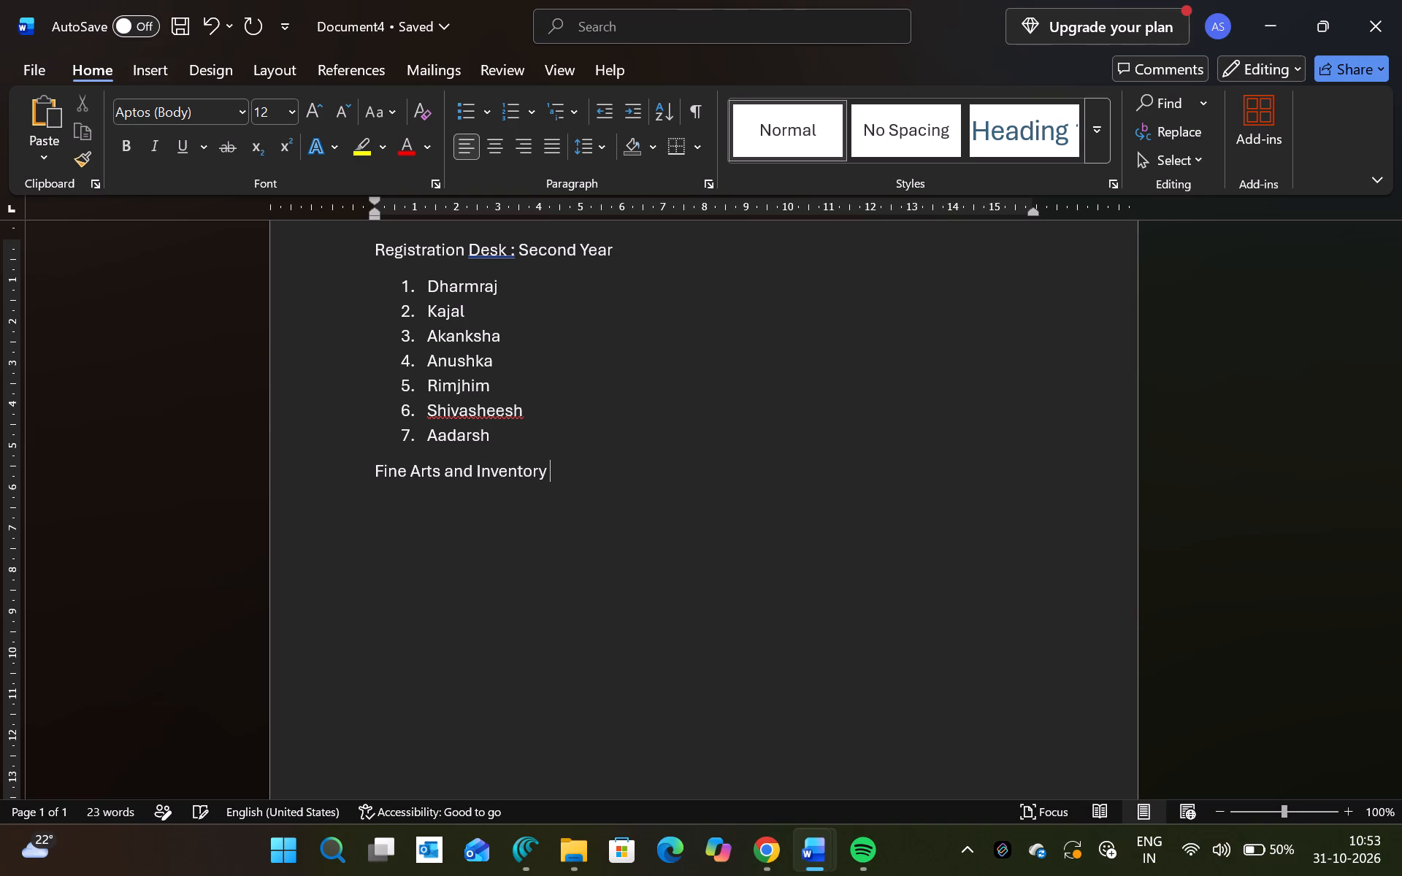
{"action": "type", "text": ": Seond"}
{"action": "key", "text": "BackSpace"}
{"action": "key", "text": "BackSpace"}
{"action": "key", "text": "BackSpace"}
{"action": "type", "text": "cond Year"}
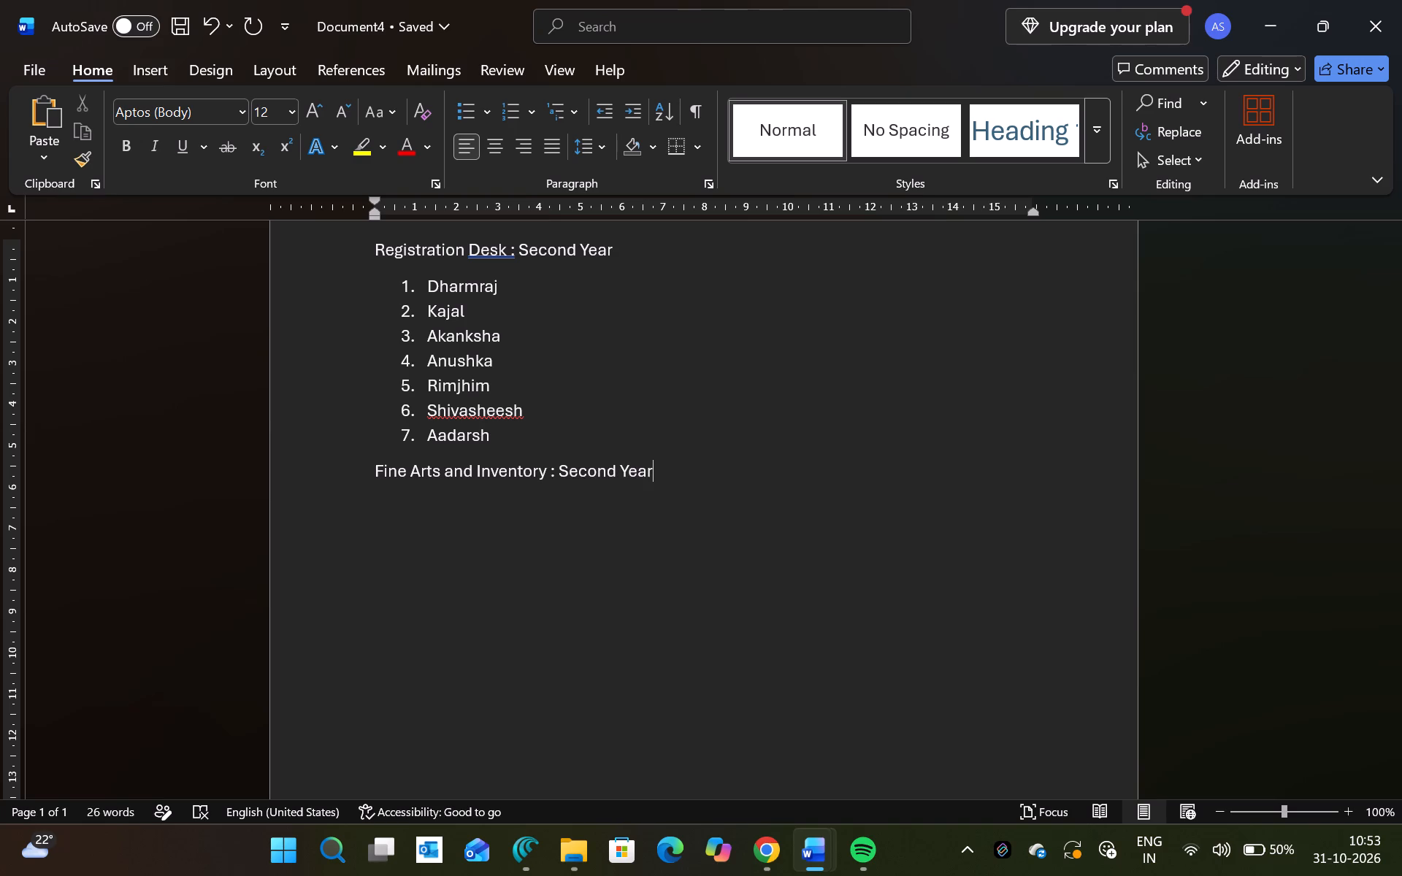
Start a numbered list under the "Fine Arts and Inventory : Second Year" heading with Prince as the first entry.
{"action": "key", "text": "Return"}
{"action": "type", "text": "Peince"}
{"action": "key", "text": "BackSpace"}
{"action": "key", "text": "BackSpace"}
{"action": "key", "text": "BackSpace"}
{"action": "key", "text": "BackSpace"}
{"action": "key", "text": "BackSpace"}
{"action": "key", "text": "BackSpace"}
{"action": "type", "text": "1. O"}
{"action": "key", "text": "BackSpace"}
{"action": "type", "text": "Prince"}
{"action": "key", "text": "Return"}
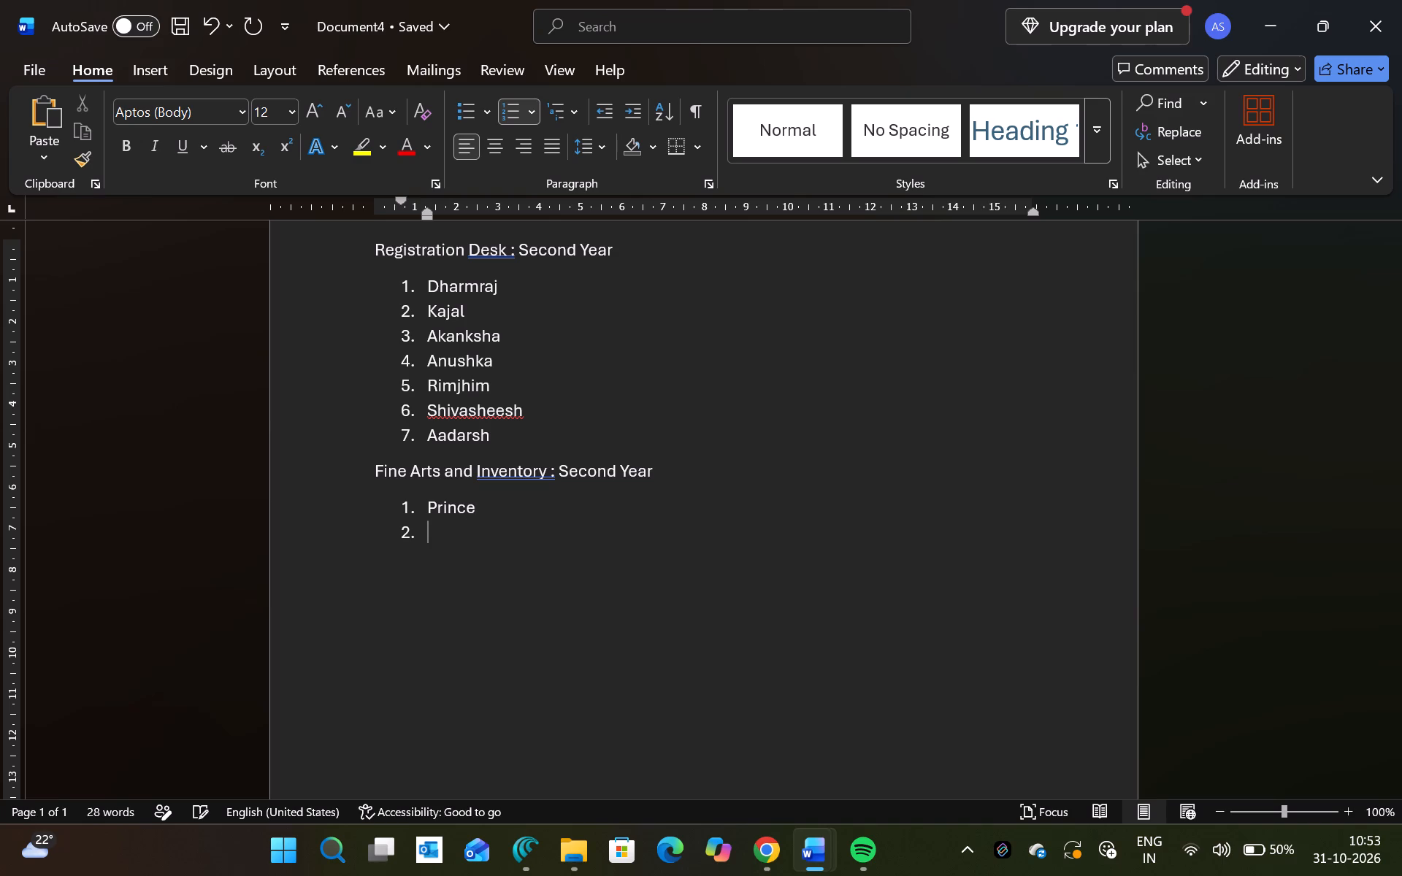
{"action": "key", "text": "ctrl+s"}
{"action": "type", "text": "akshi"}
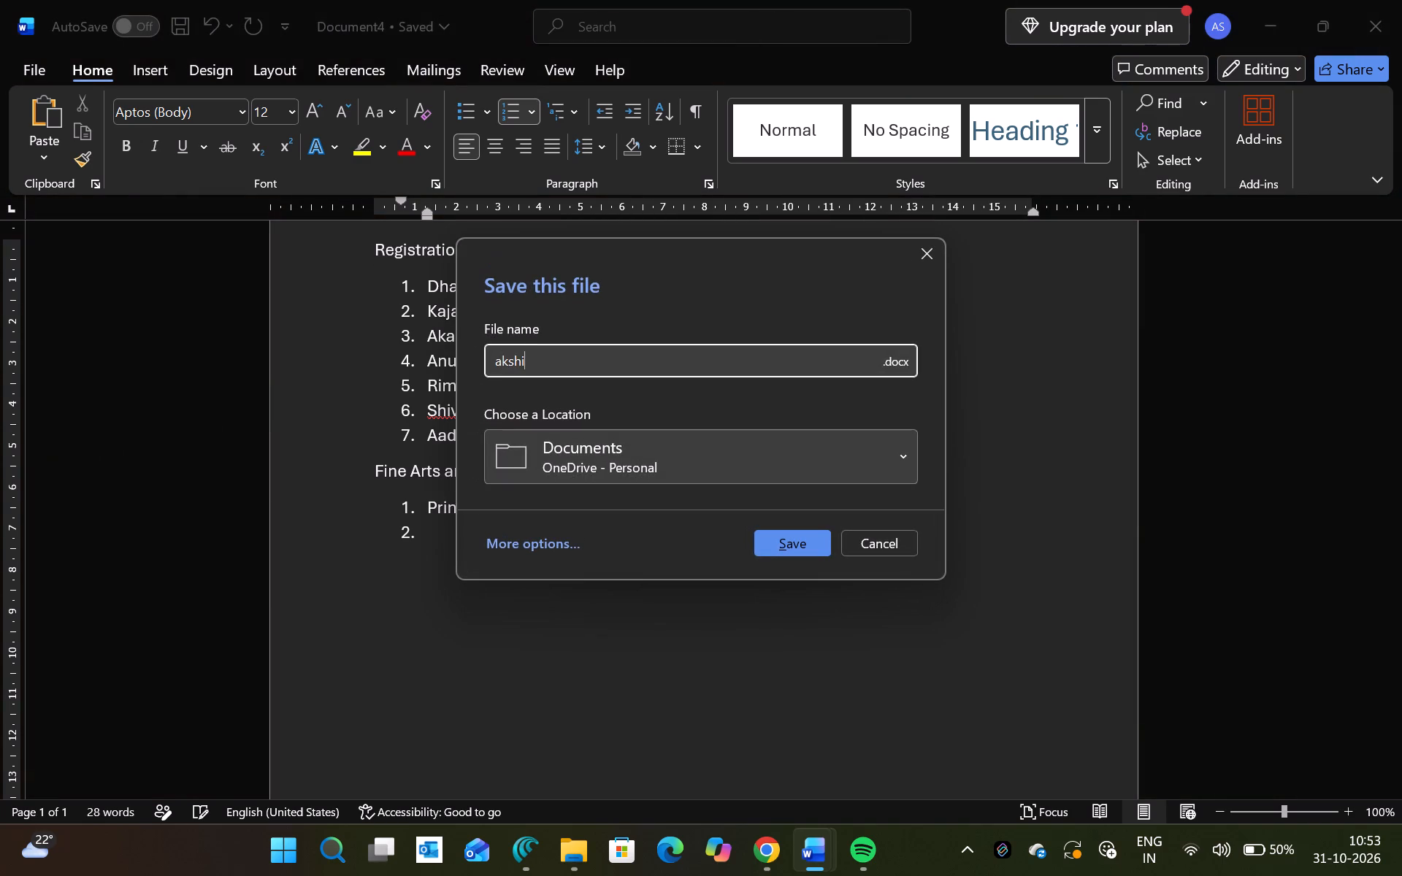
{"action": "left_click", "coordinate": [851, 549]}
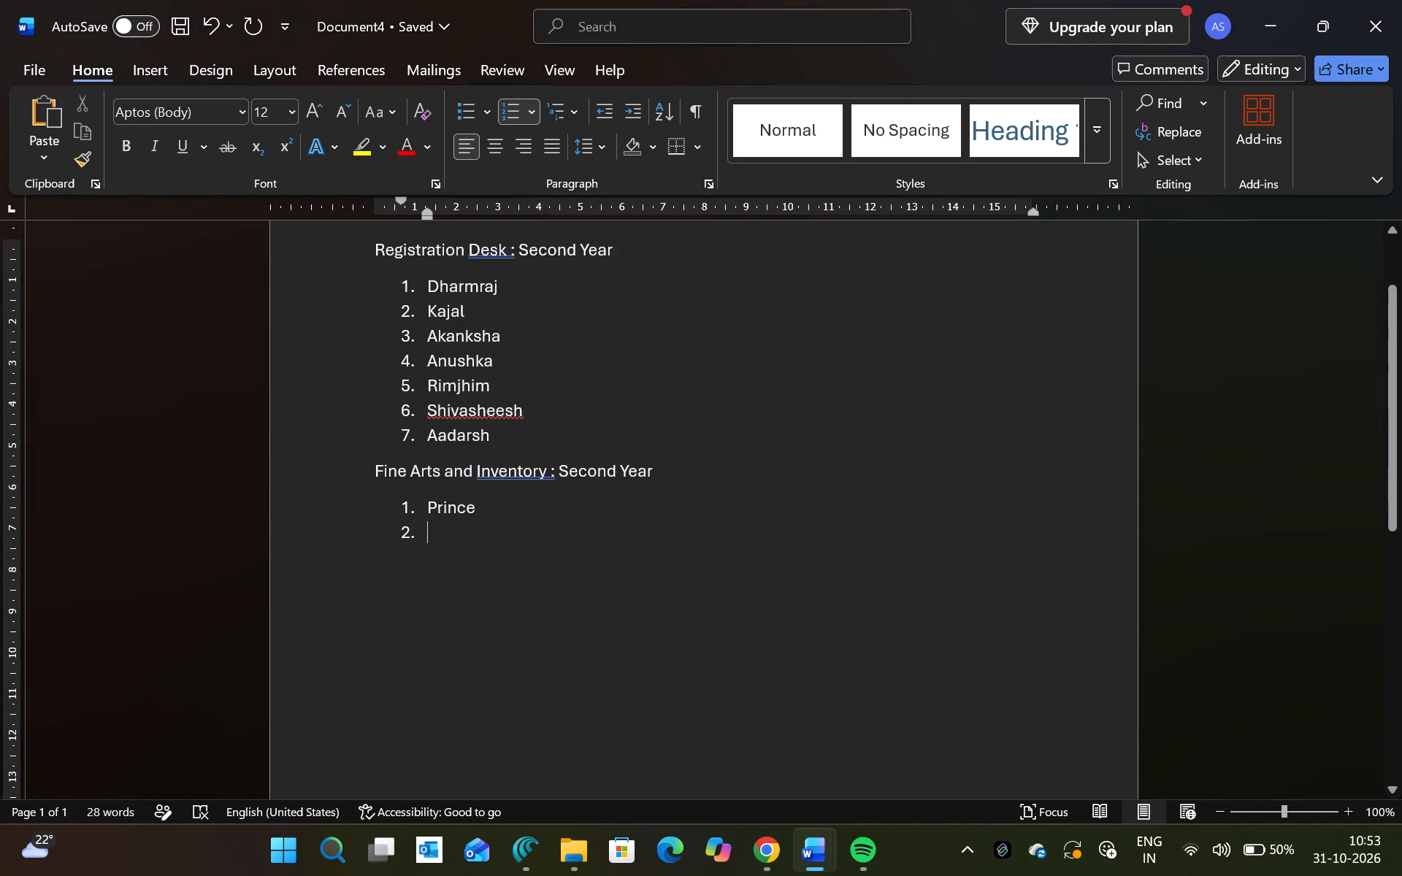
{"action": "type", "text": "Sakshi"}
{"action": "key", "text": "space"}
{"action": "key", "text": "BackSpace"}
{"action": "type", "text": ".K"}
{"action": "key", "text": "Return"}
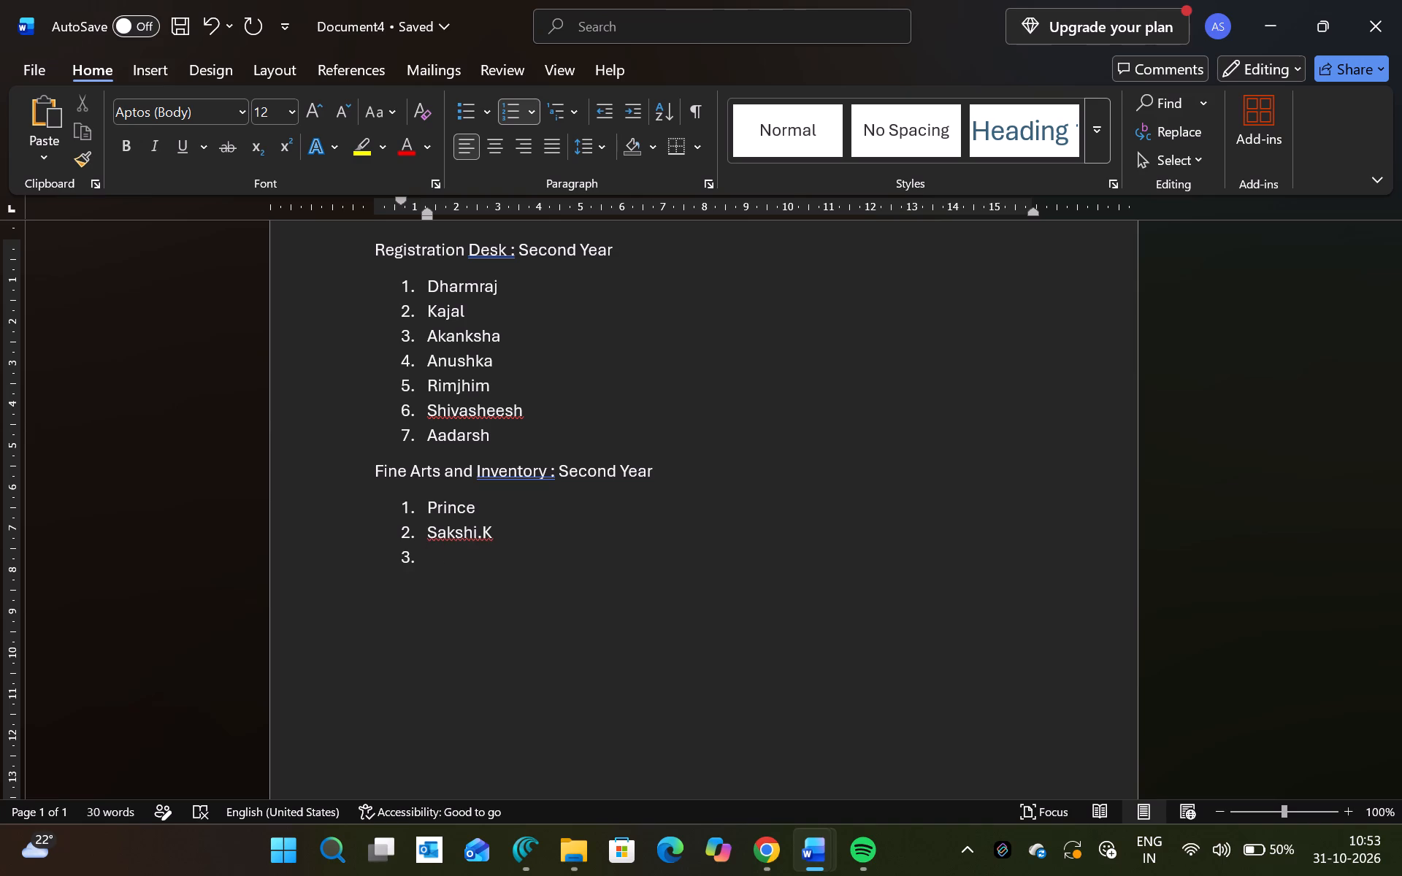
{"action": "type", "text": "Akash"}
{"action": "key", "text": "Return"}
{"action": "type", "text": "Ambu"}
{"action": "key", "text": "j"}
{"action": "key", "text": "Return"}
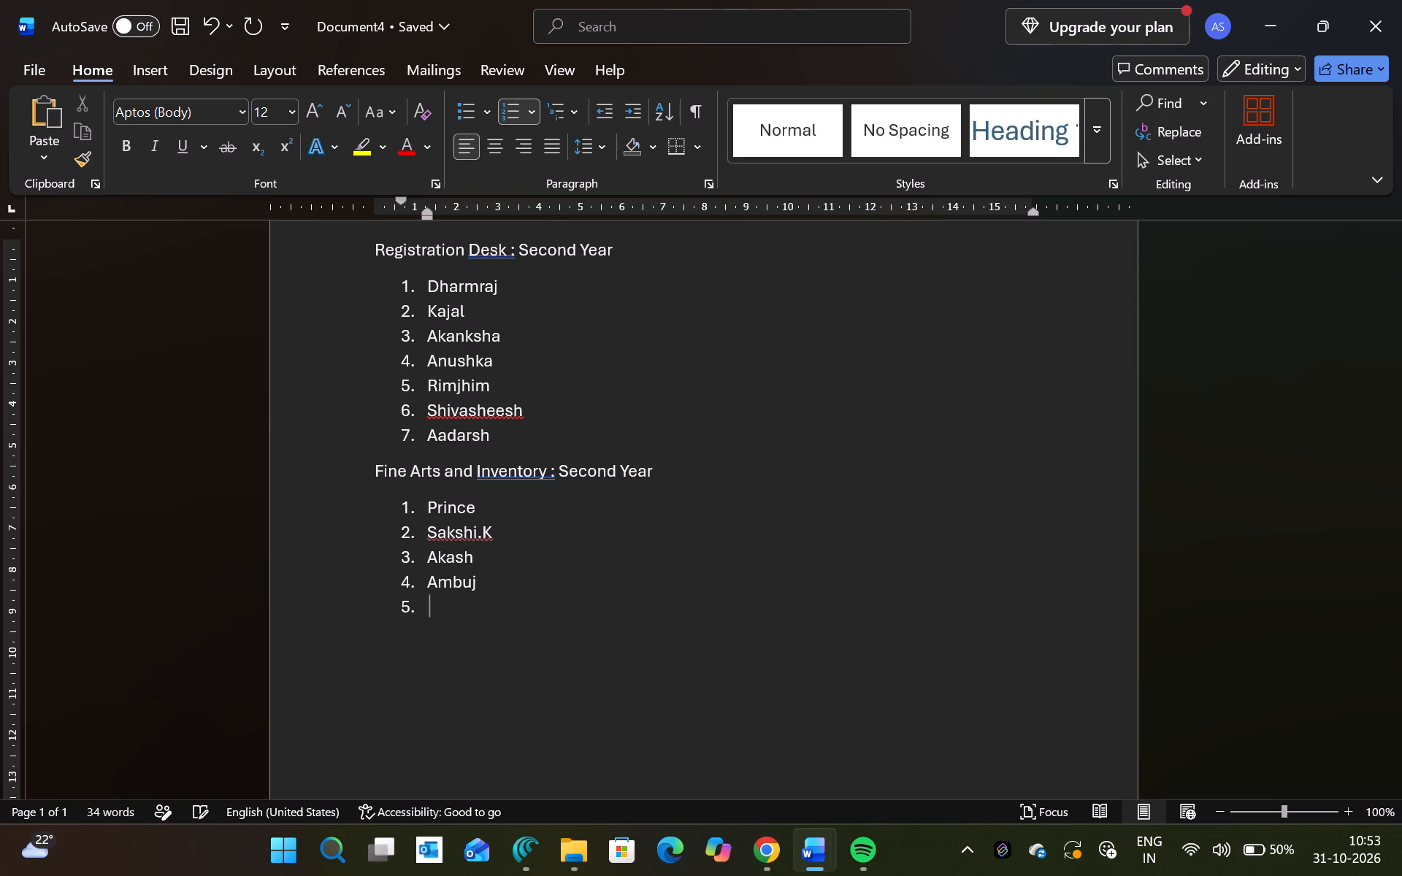
Add Jagriti, Siddhi and Harsh as entries 5 to 7 of the Fine Arts and Inventory list.
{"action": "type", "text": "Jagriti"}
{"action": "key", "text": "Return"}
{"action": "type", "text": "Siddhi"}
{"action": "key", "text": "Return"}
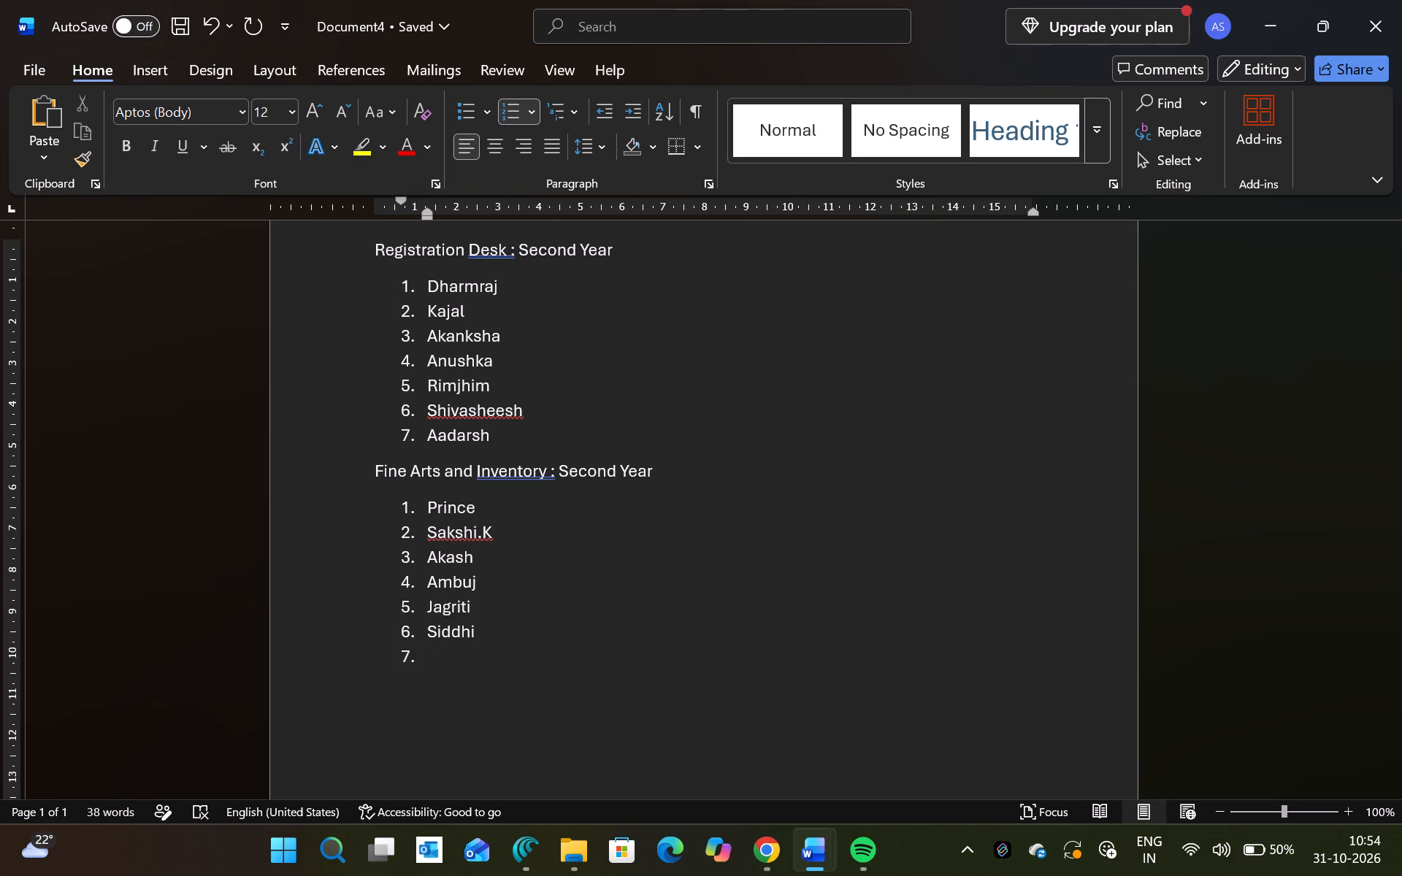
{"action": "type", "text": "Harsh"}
End the Fine Arts and Inventory list after Harsh and start an unnumbered paragraph at the left margin below it.
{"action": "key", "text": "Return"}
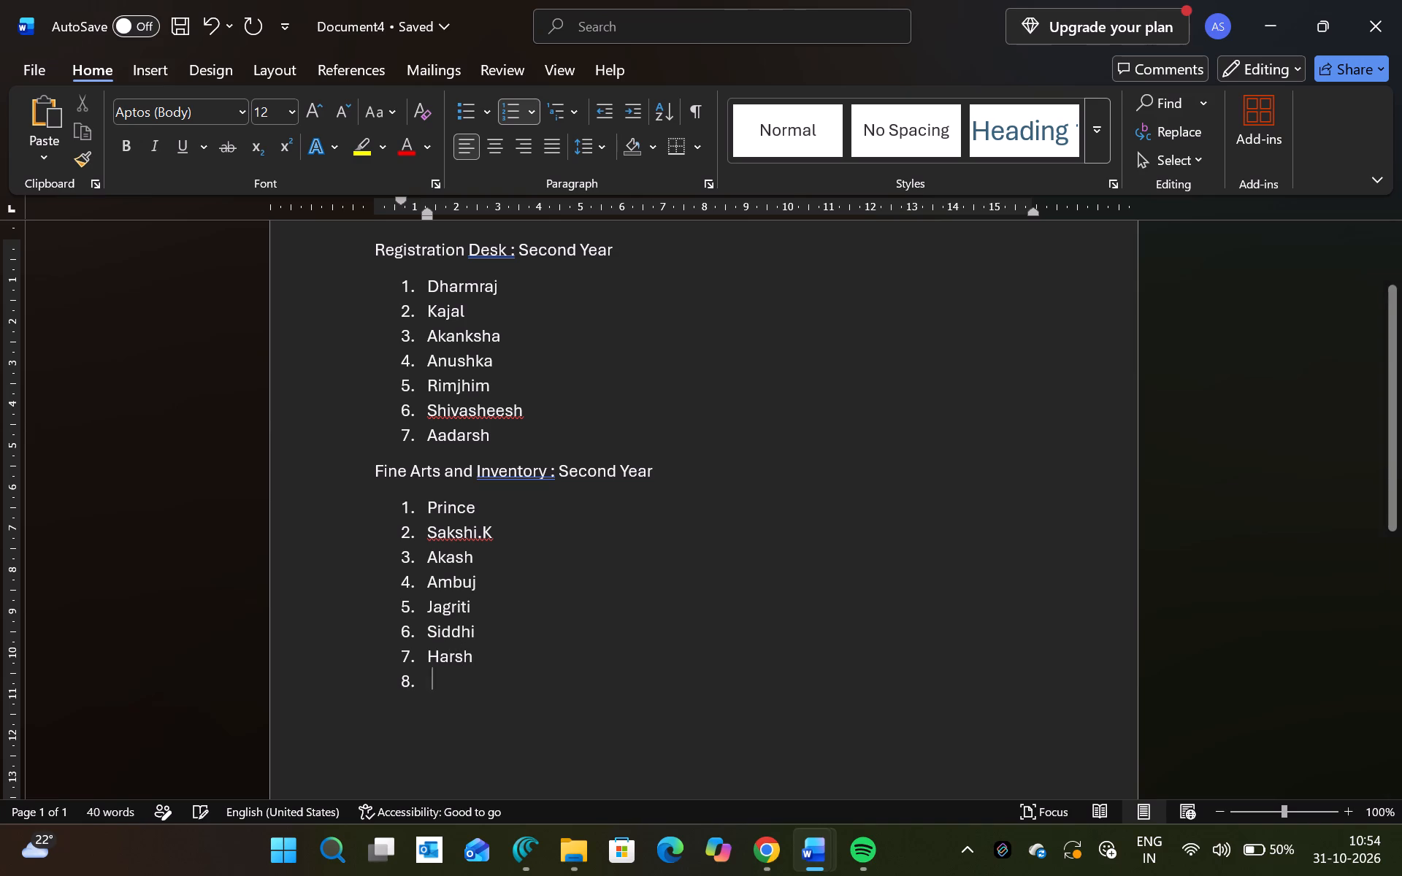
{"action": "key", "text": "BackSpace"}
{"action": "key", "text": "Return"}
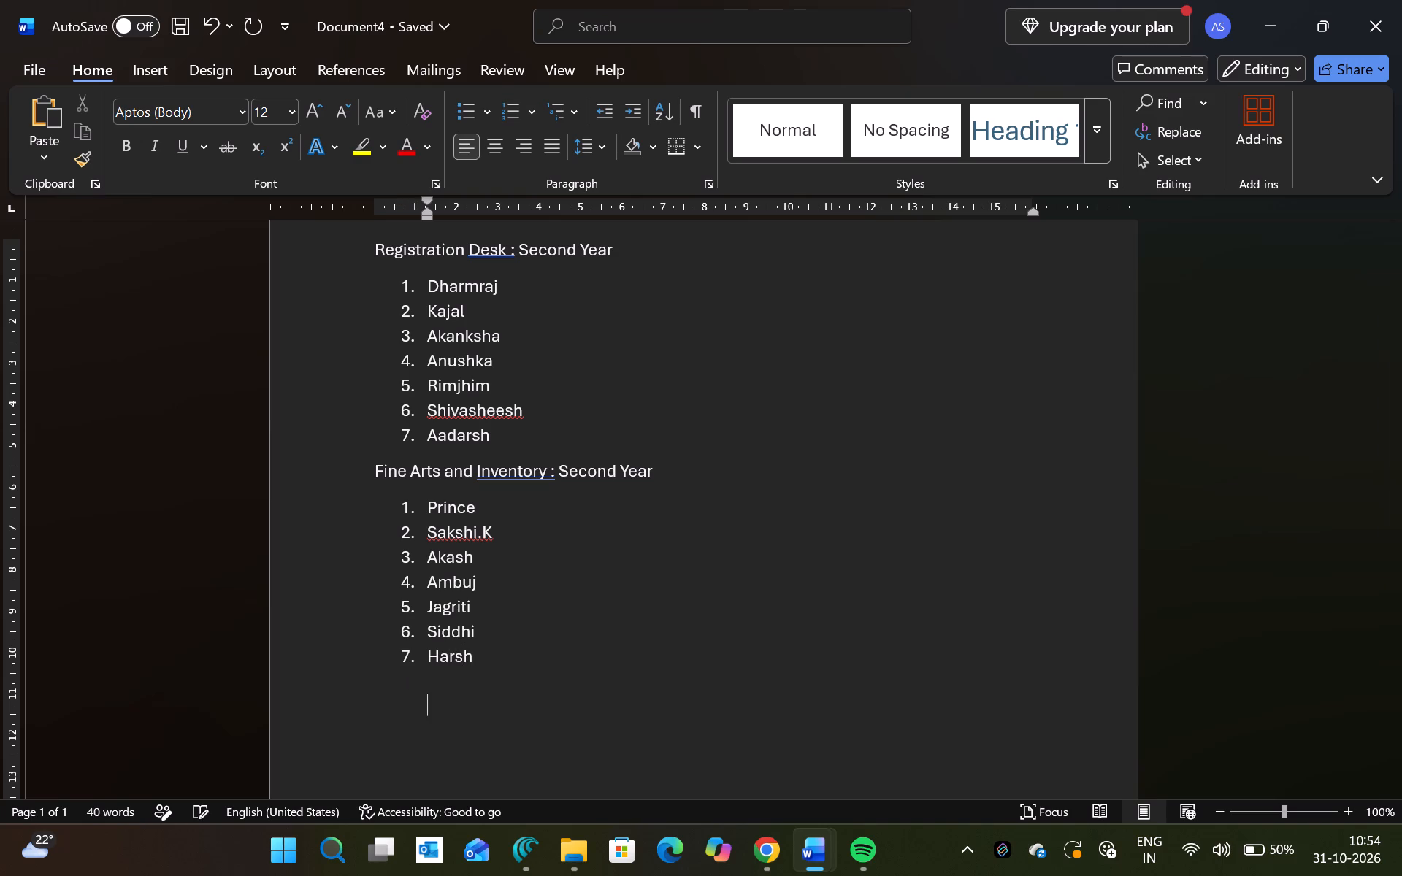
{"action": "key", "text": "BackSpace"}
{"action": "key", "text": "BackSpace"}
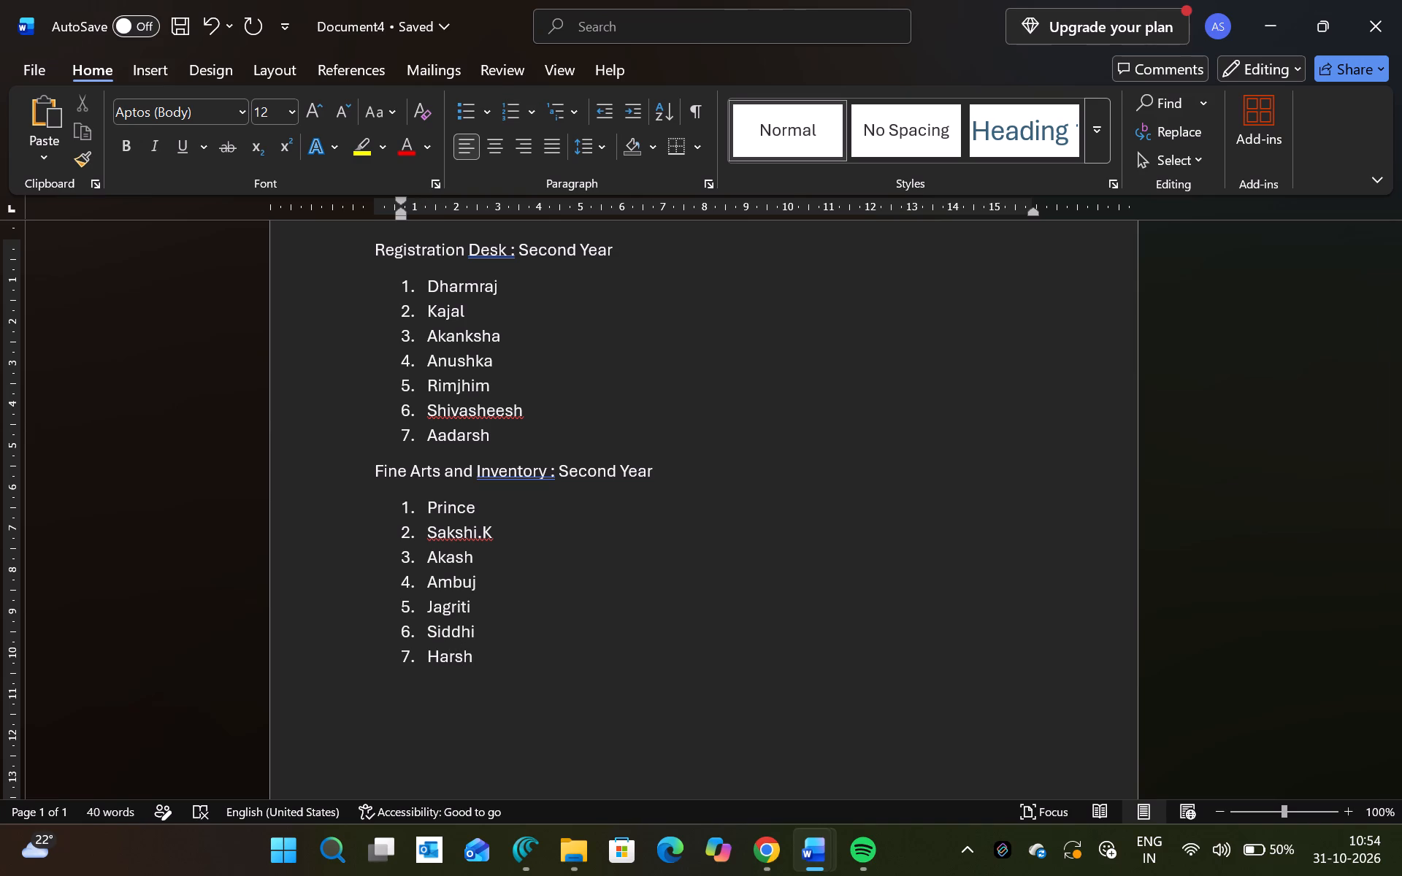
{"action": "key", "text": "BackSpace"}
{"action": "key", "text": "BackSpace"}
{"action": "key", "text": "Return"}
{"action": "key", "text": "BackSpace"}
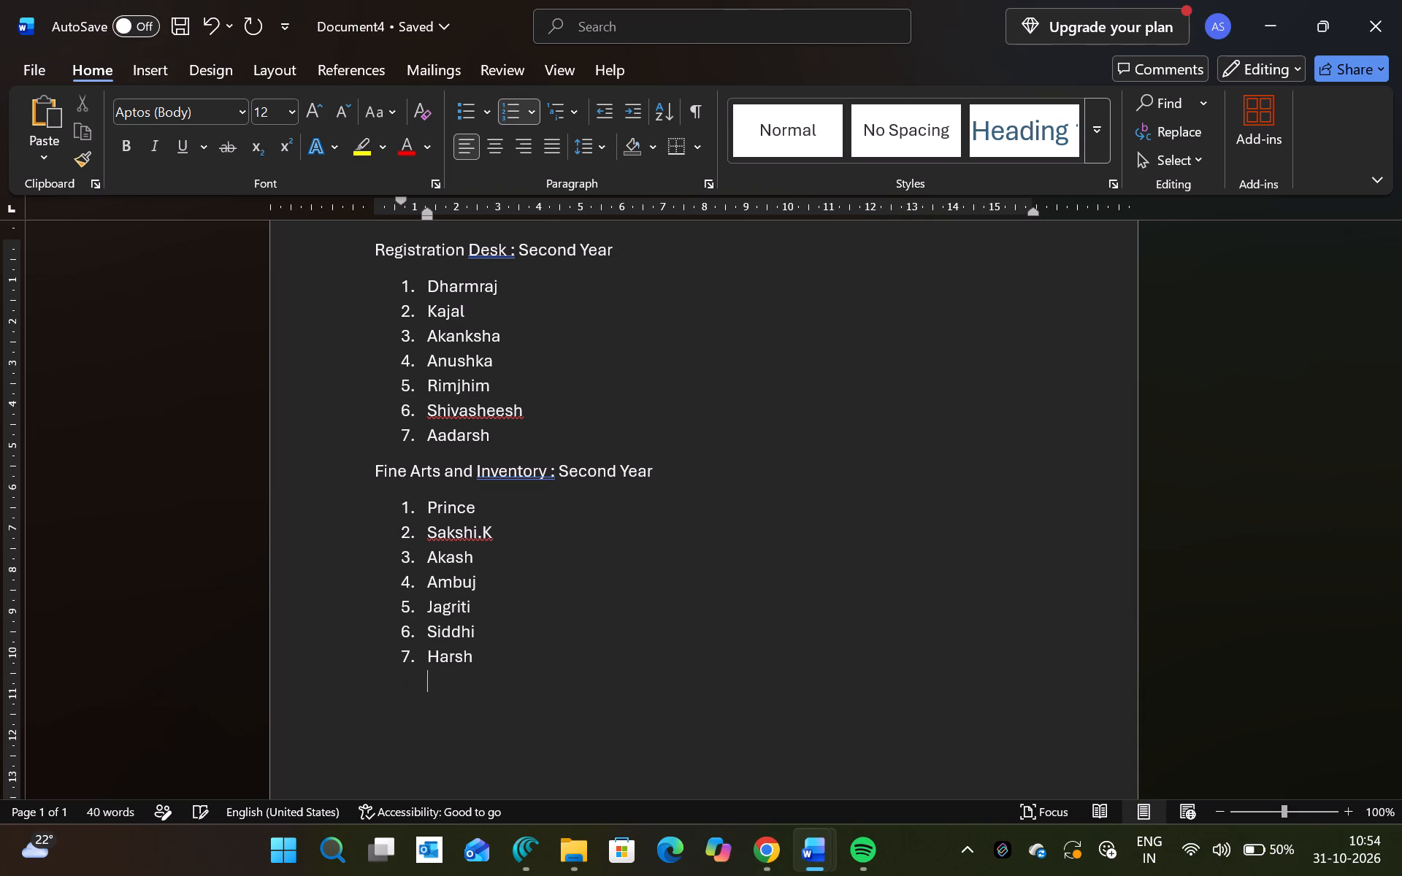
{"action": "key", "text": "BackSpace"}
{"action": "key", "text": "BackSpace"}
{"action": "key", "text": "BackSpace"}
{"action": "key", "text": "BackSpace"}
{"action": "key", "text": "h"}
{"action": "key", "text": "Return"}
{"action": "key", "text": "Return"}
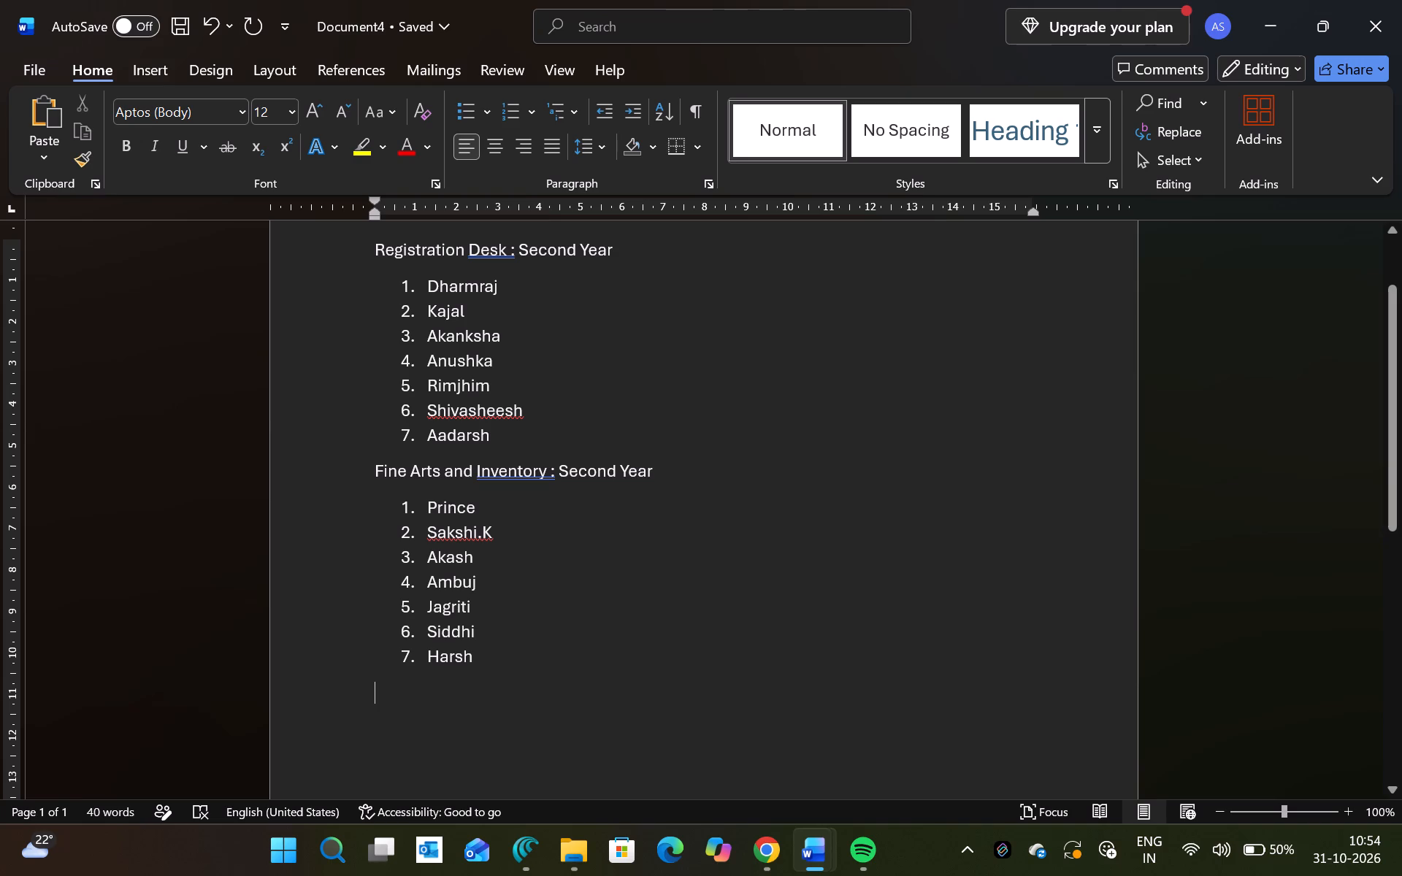
Enter a third heading "Music Green Room" below the Fine Arts and Inventory list.
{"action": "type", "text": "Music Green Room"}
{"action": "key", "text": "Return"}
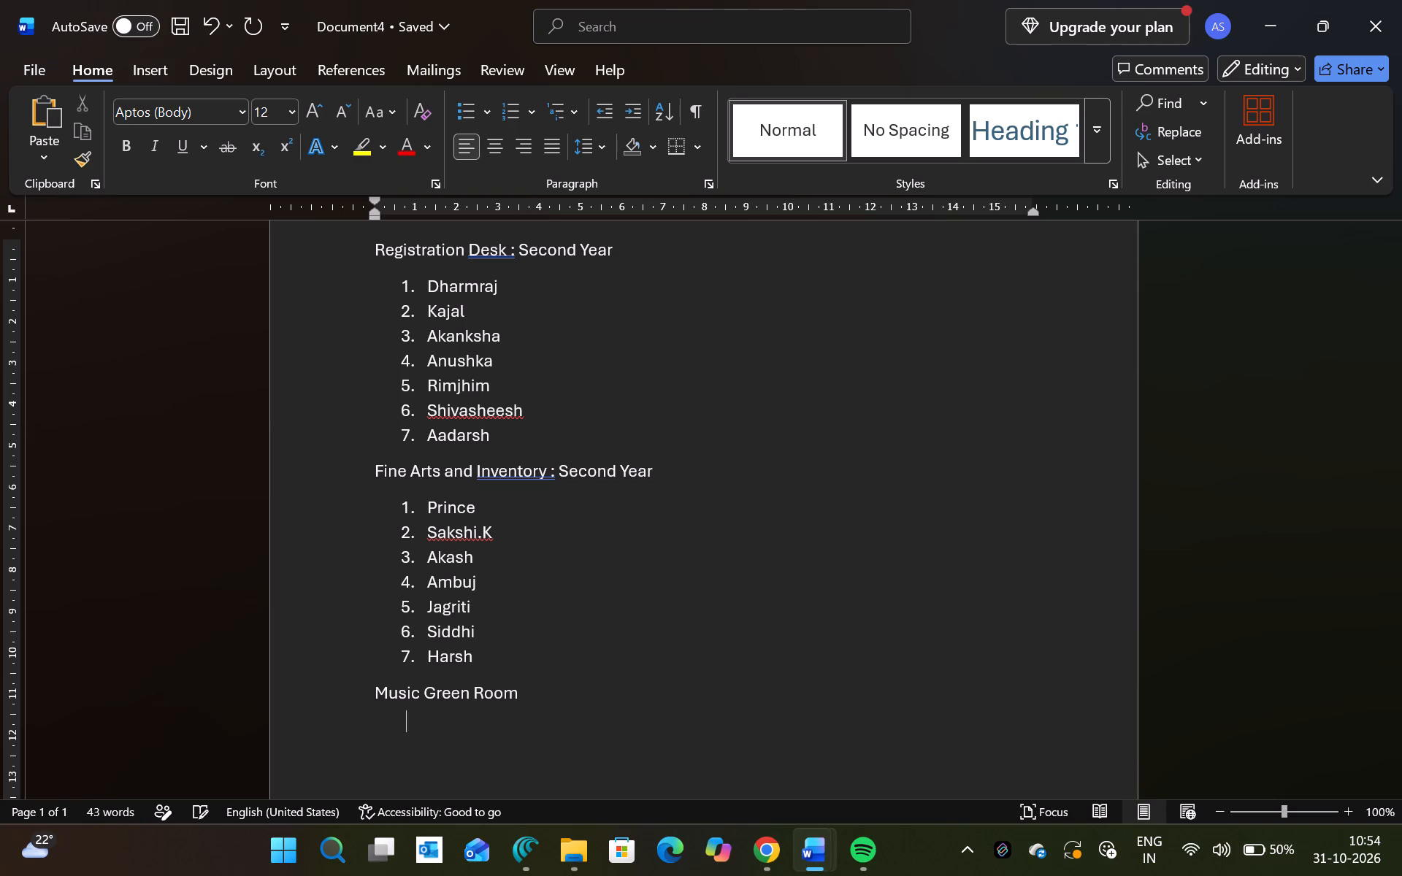
Create a numbered list under the Music Green Room heading with Abhay, Vivek, Shivam and Srishti.
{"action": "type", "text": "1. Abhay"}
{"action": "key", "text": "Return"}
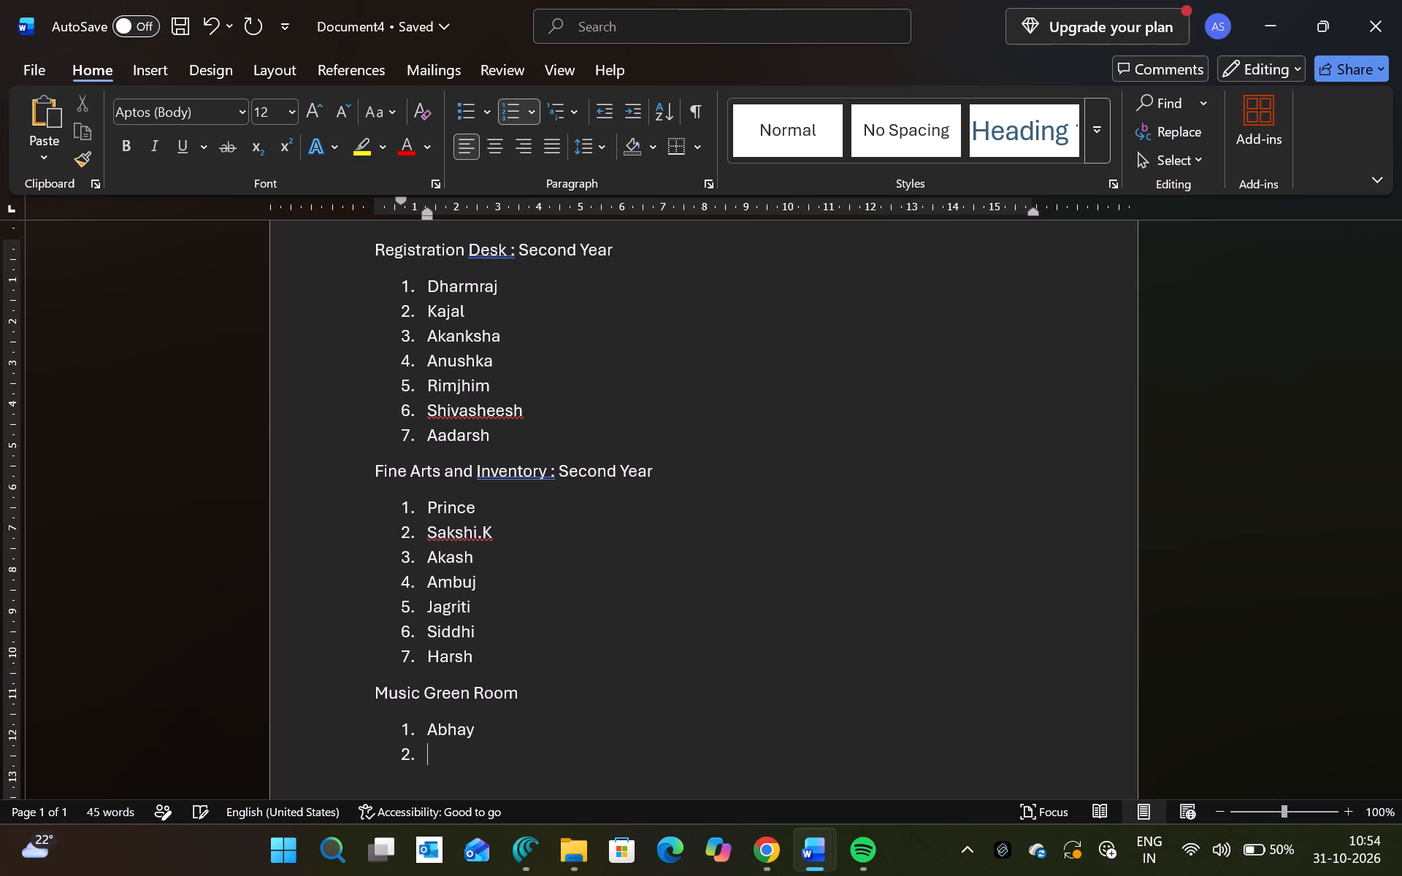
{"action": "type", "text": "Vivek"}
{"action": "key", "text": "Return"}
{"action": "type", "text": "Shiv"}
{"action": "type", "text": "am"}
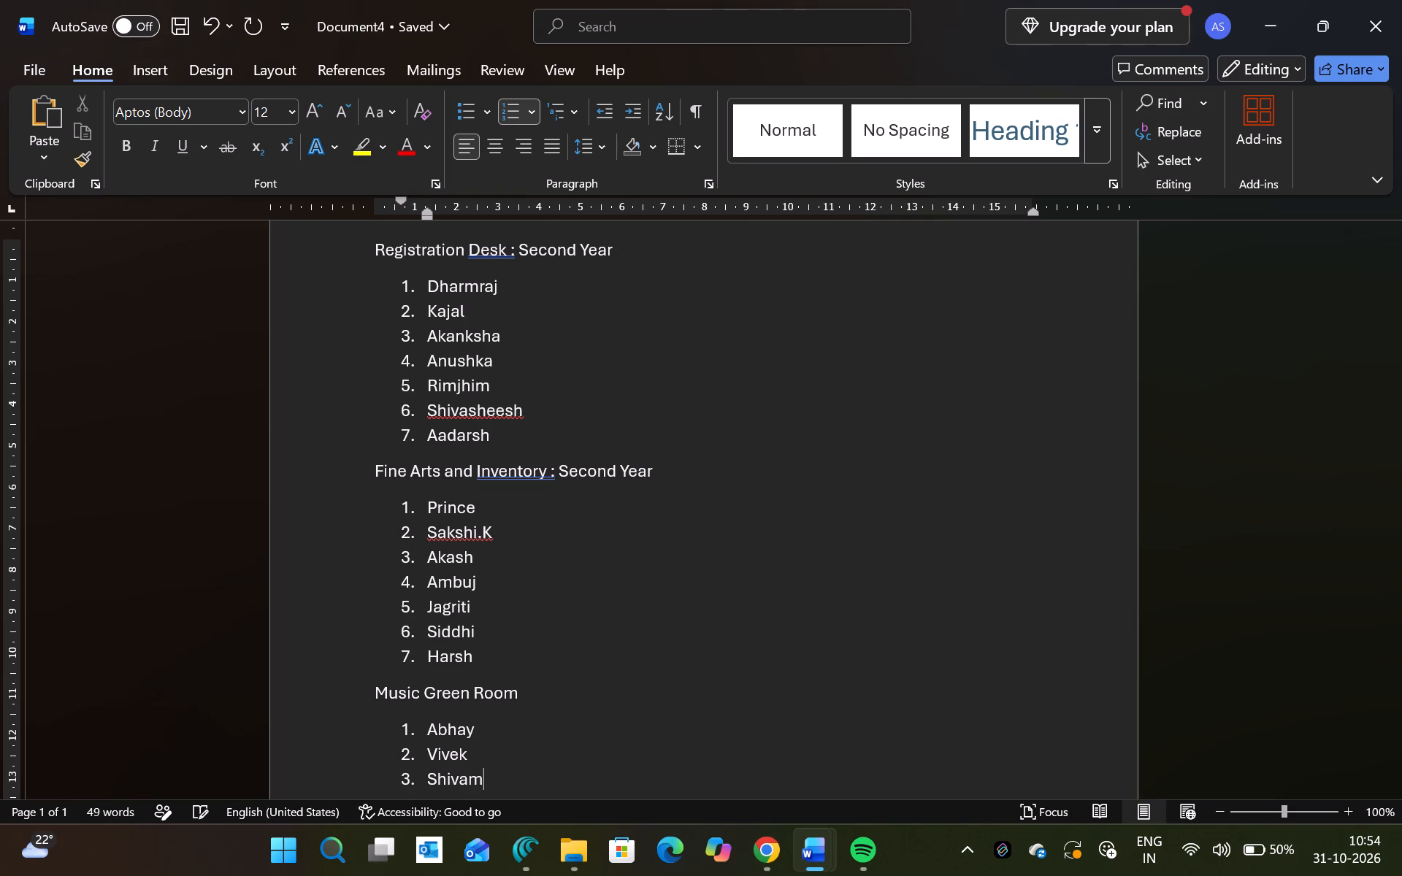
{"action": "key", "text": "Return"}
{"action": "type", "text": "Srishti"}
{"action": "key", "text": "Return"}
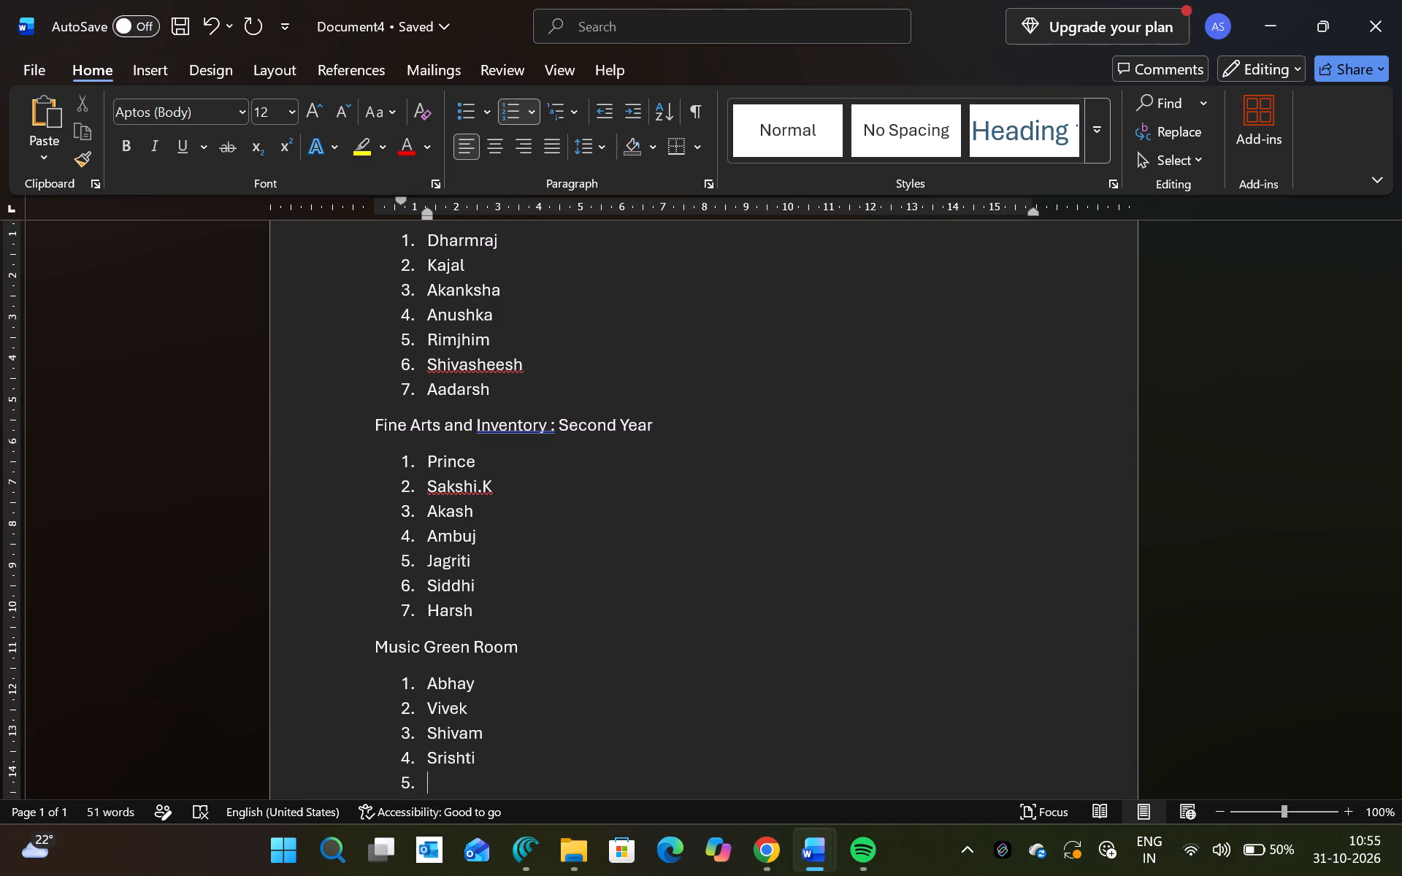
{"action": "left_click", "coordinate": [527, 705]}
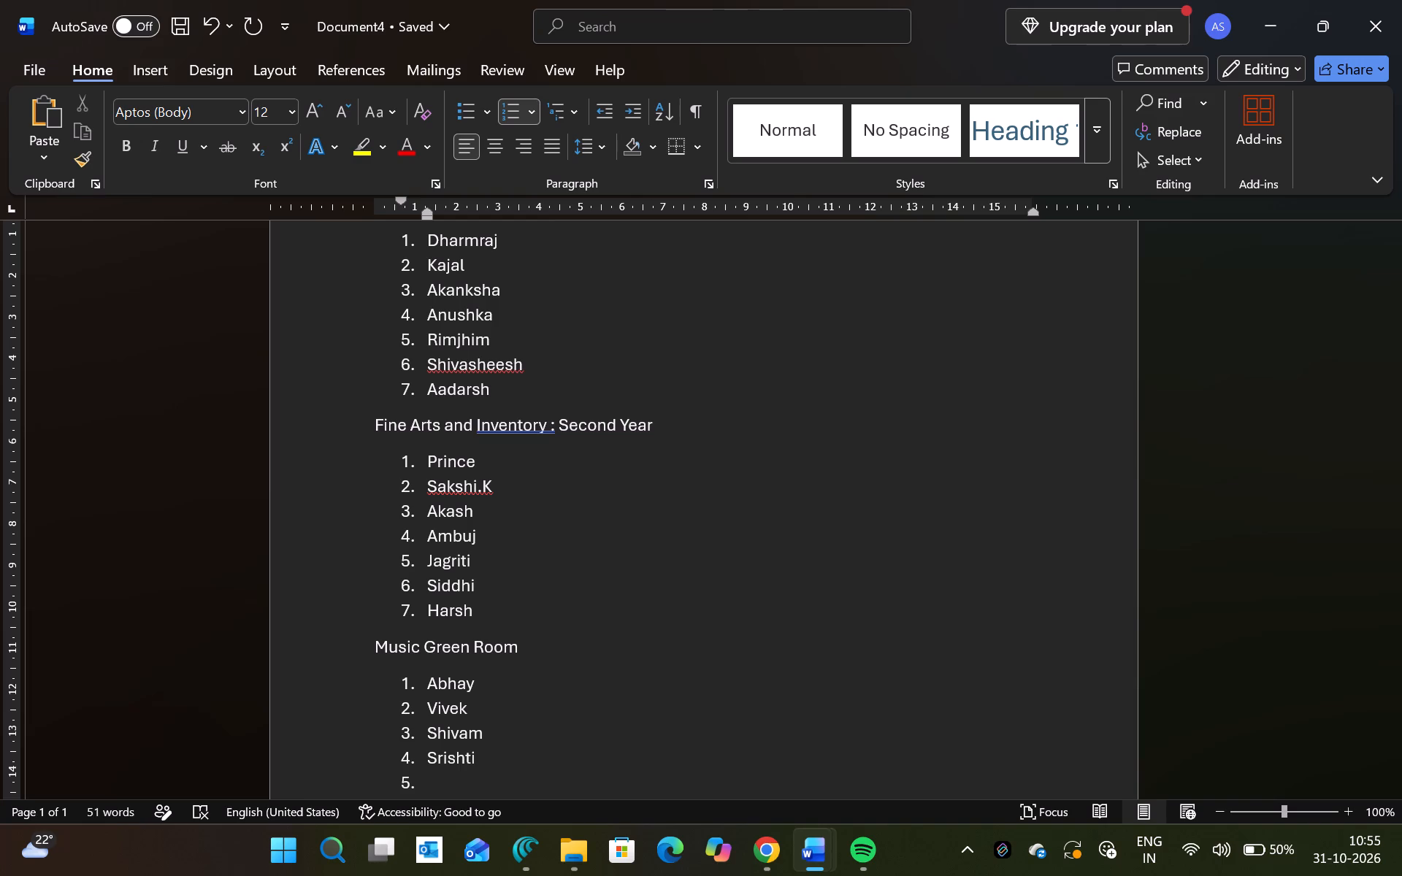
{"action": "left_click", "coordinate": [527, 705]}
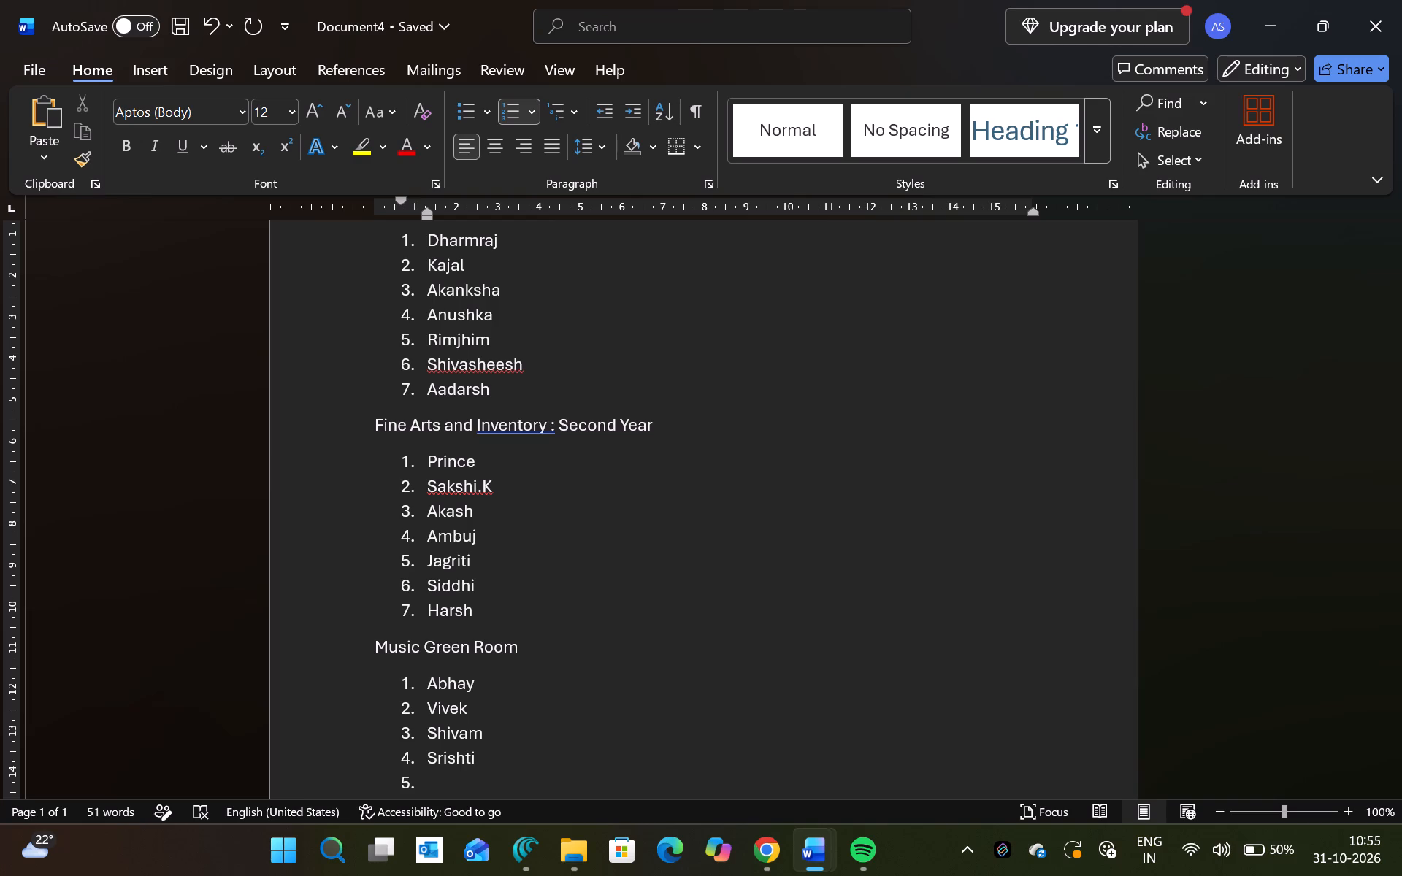